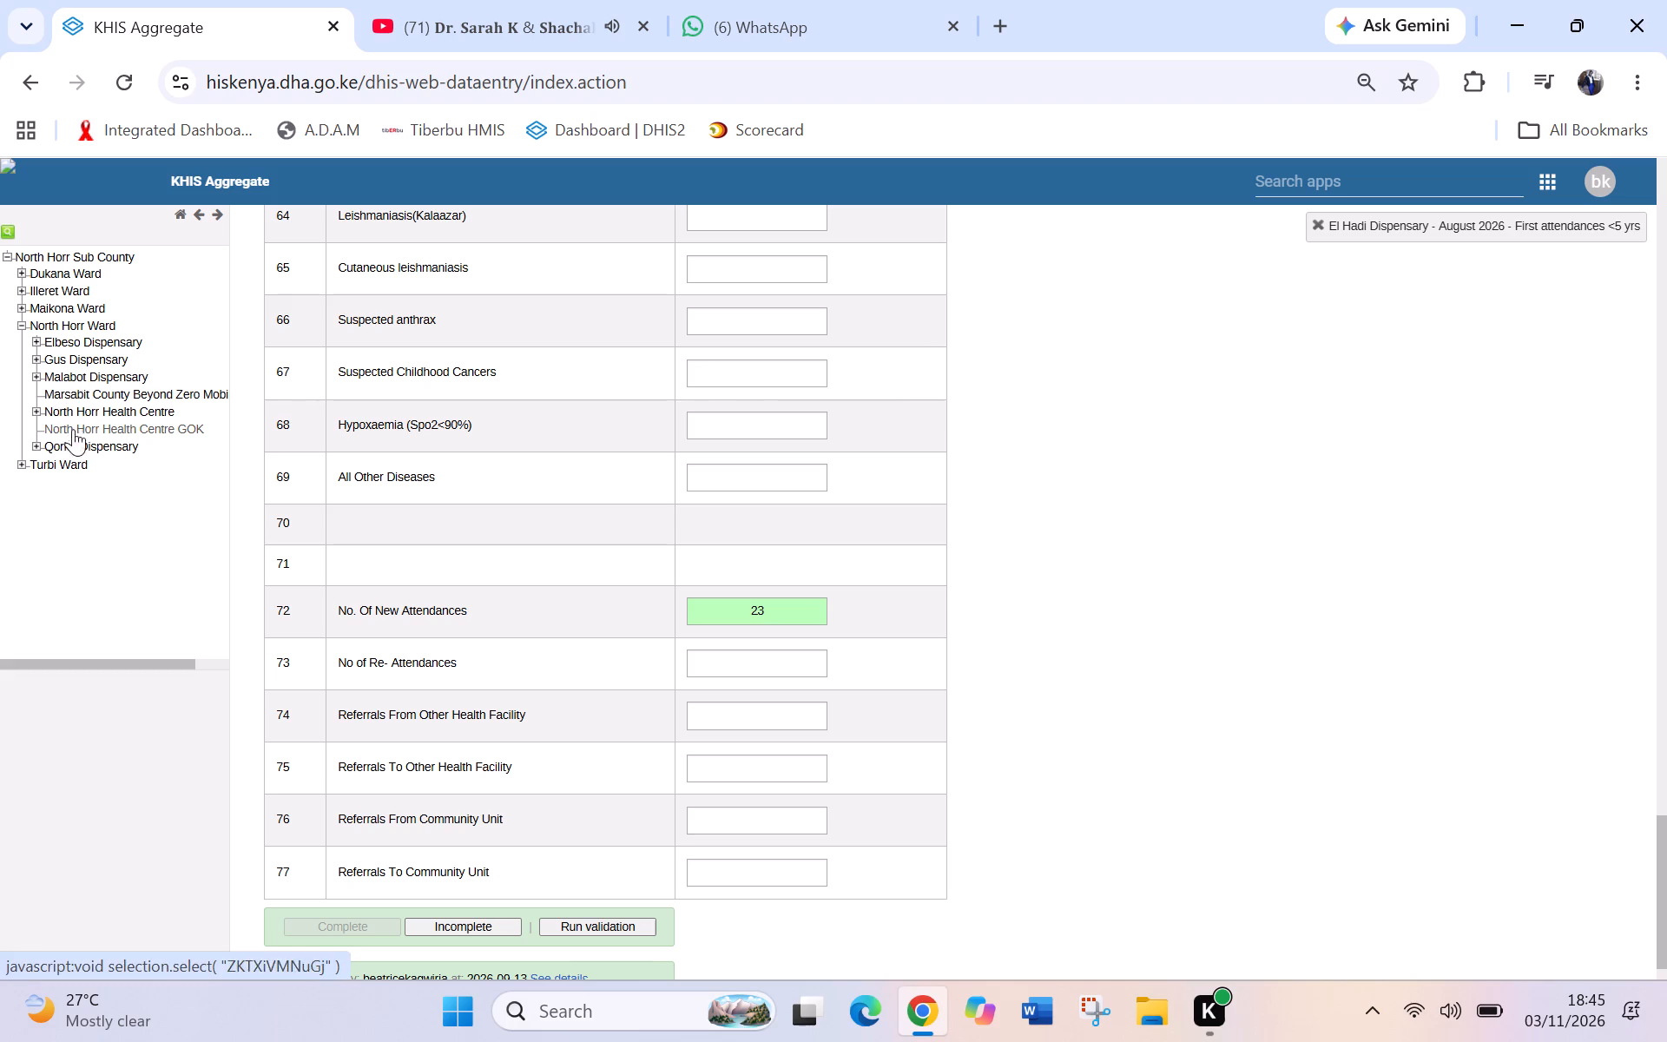
# Select Qorka Dispensary under North Horr Ward as the facility for the data entry form.
pyautogui.click(60, 443)
pyautogui.scroll(2, 781, 976)
pyautogui.scroll(3, 743, 845)
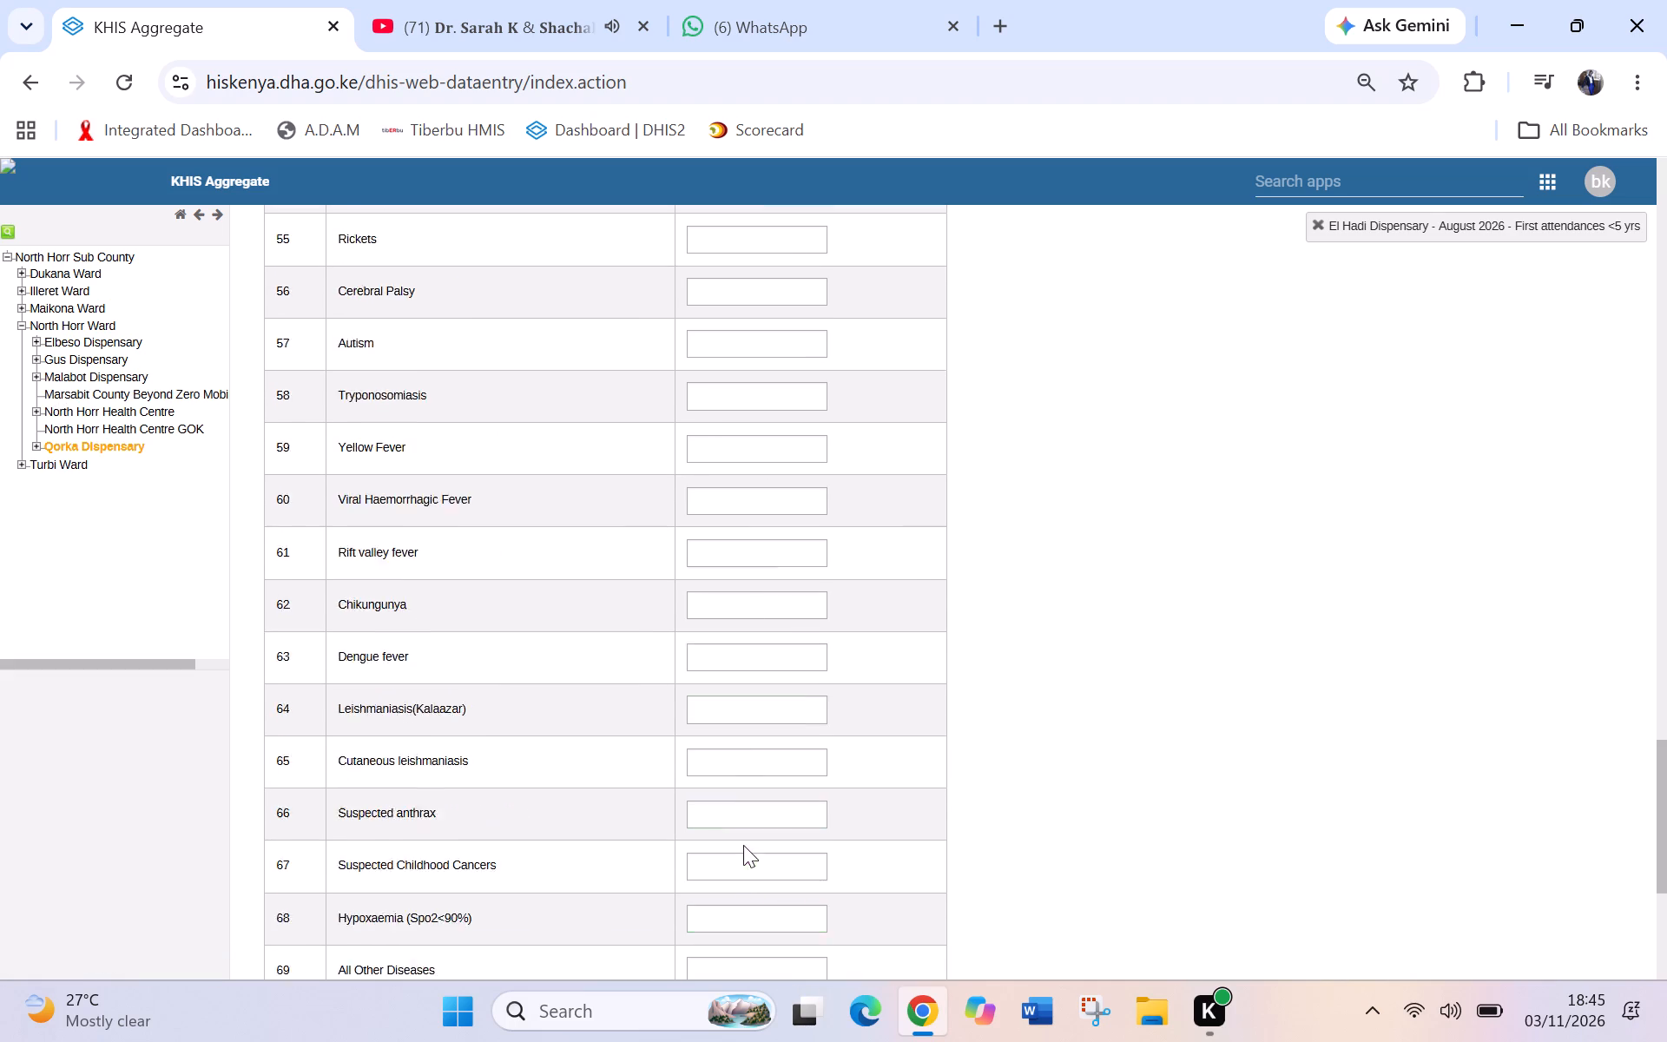
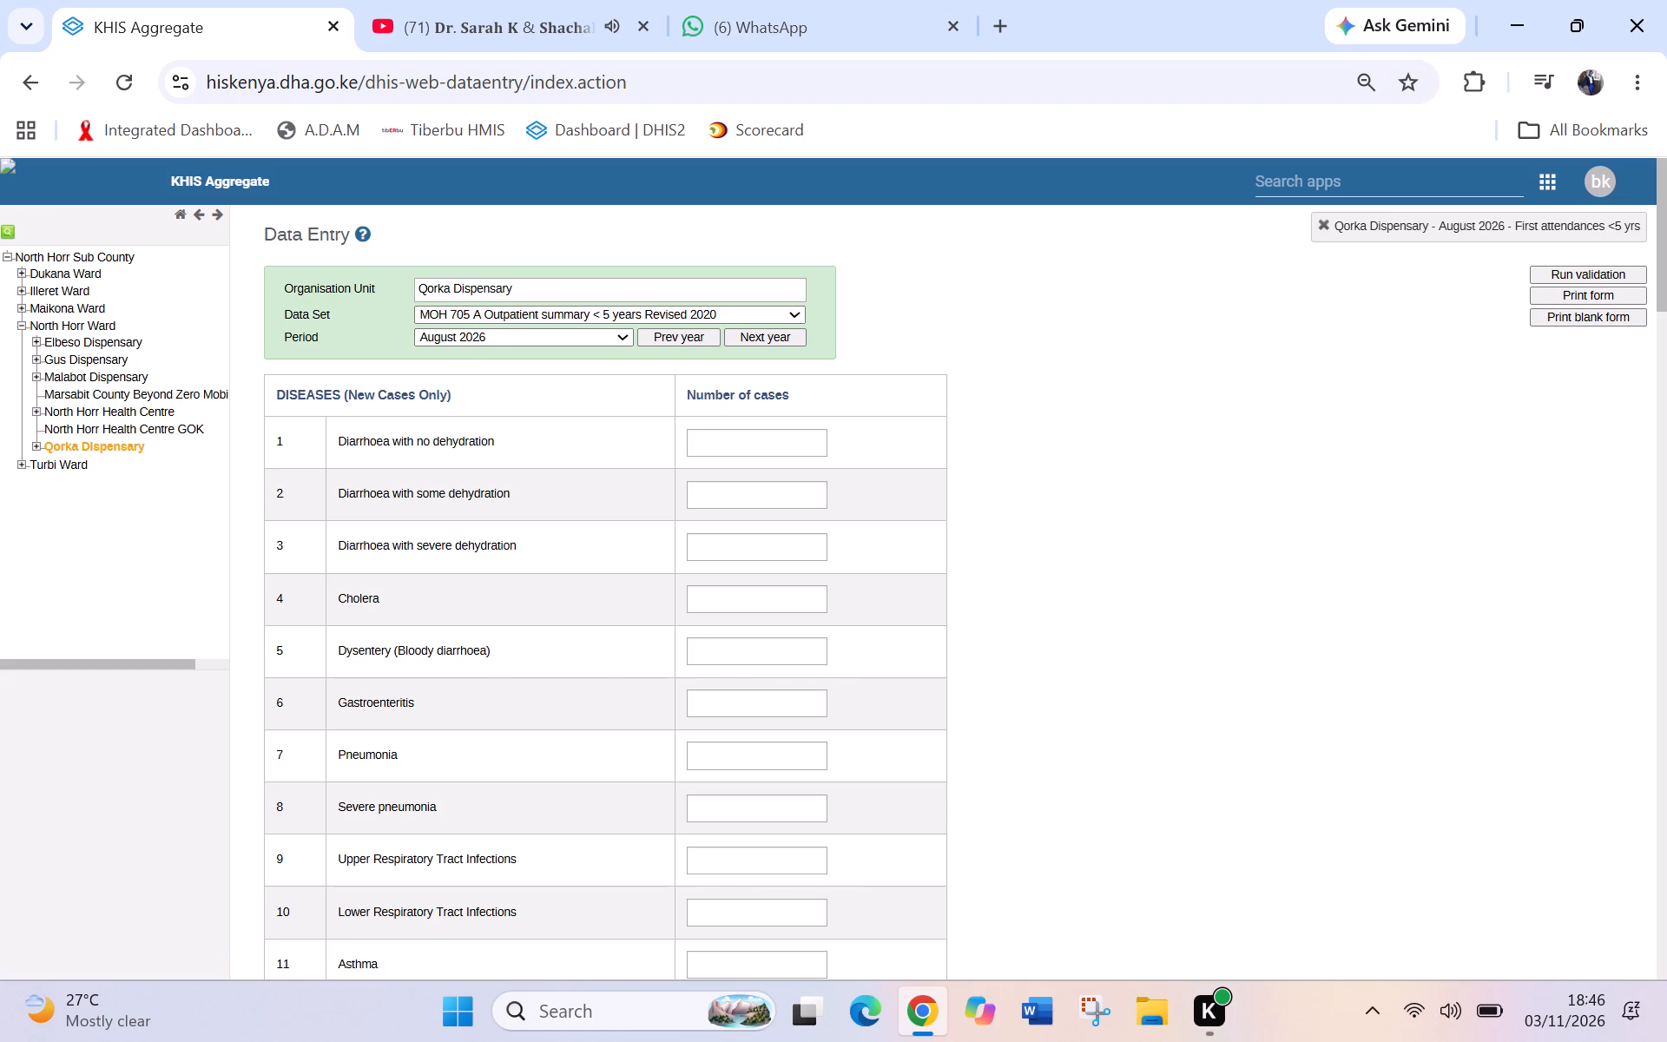
# Switch the data set to MOH 705 B Outpatient summary > 5 years Revised 2020.
pyautogui.click(503, 313)
pyautogui.click(483, 537)
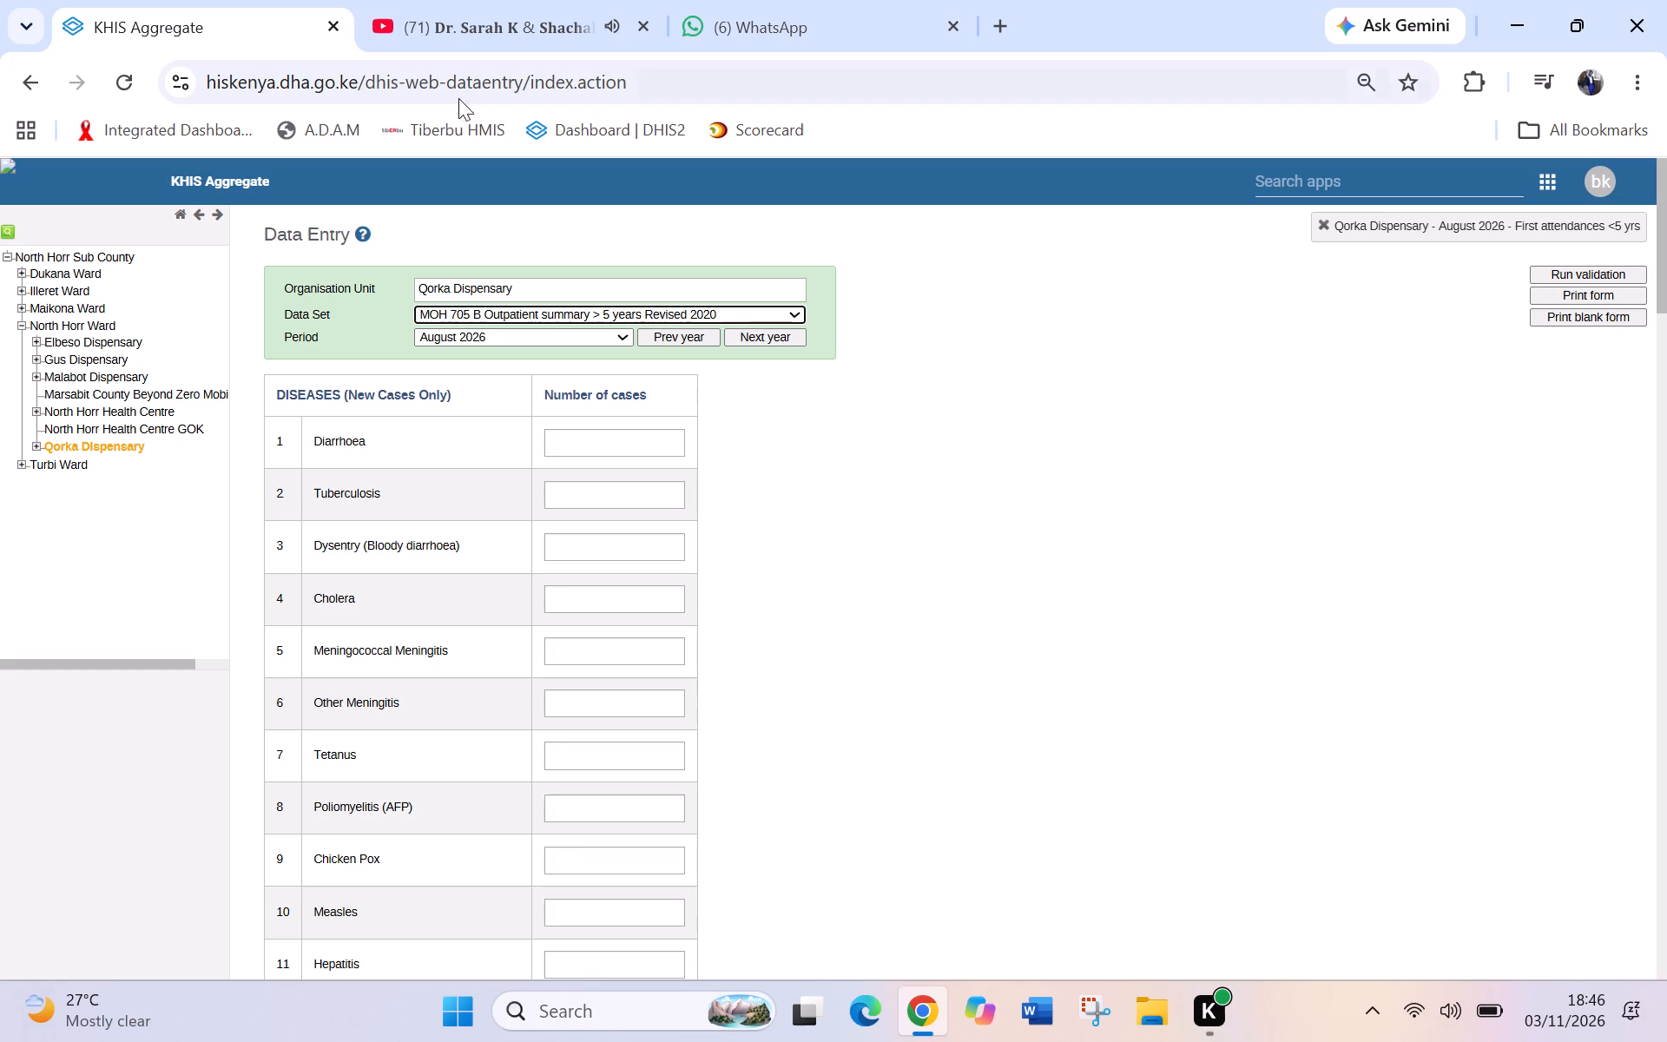
# Enter the case numbers for Diarrhoea 2, Sexually Transmitted Infections 1 and Urinary Tract Infections 8.
pyautogui.click(629, 439)
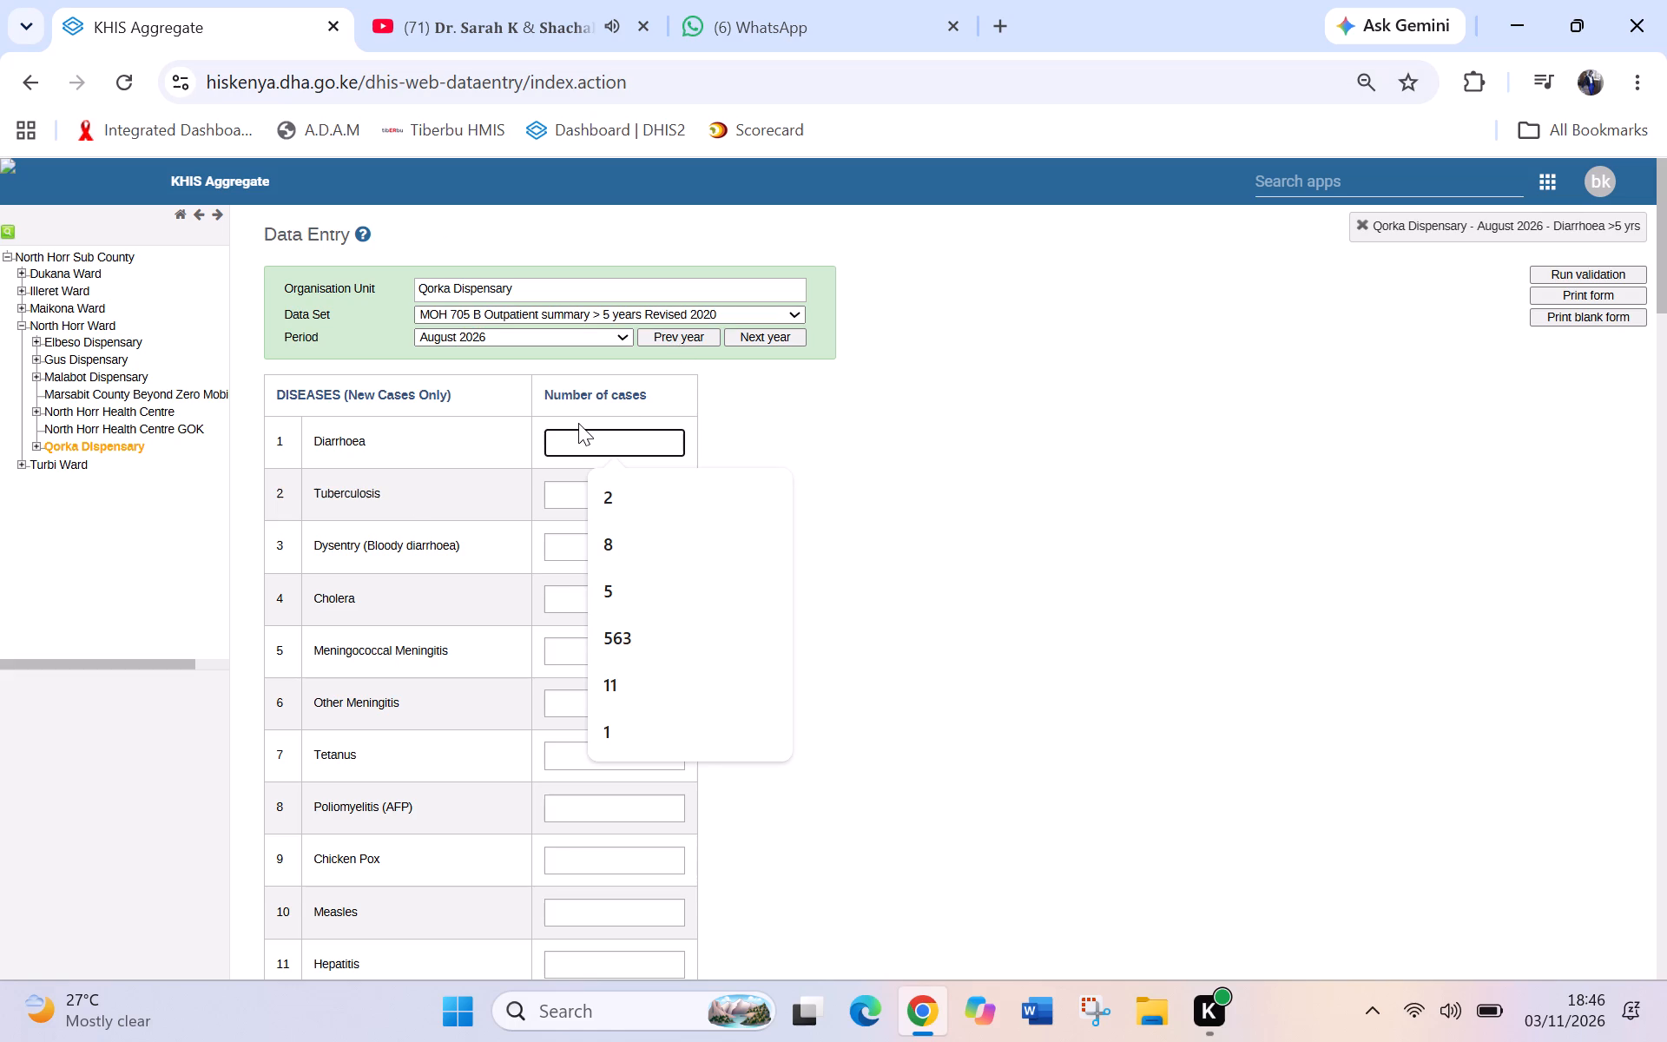
pyautogui.press('2')
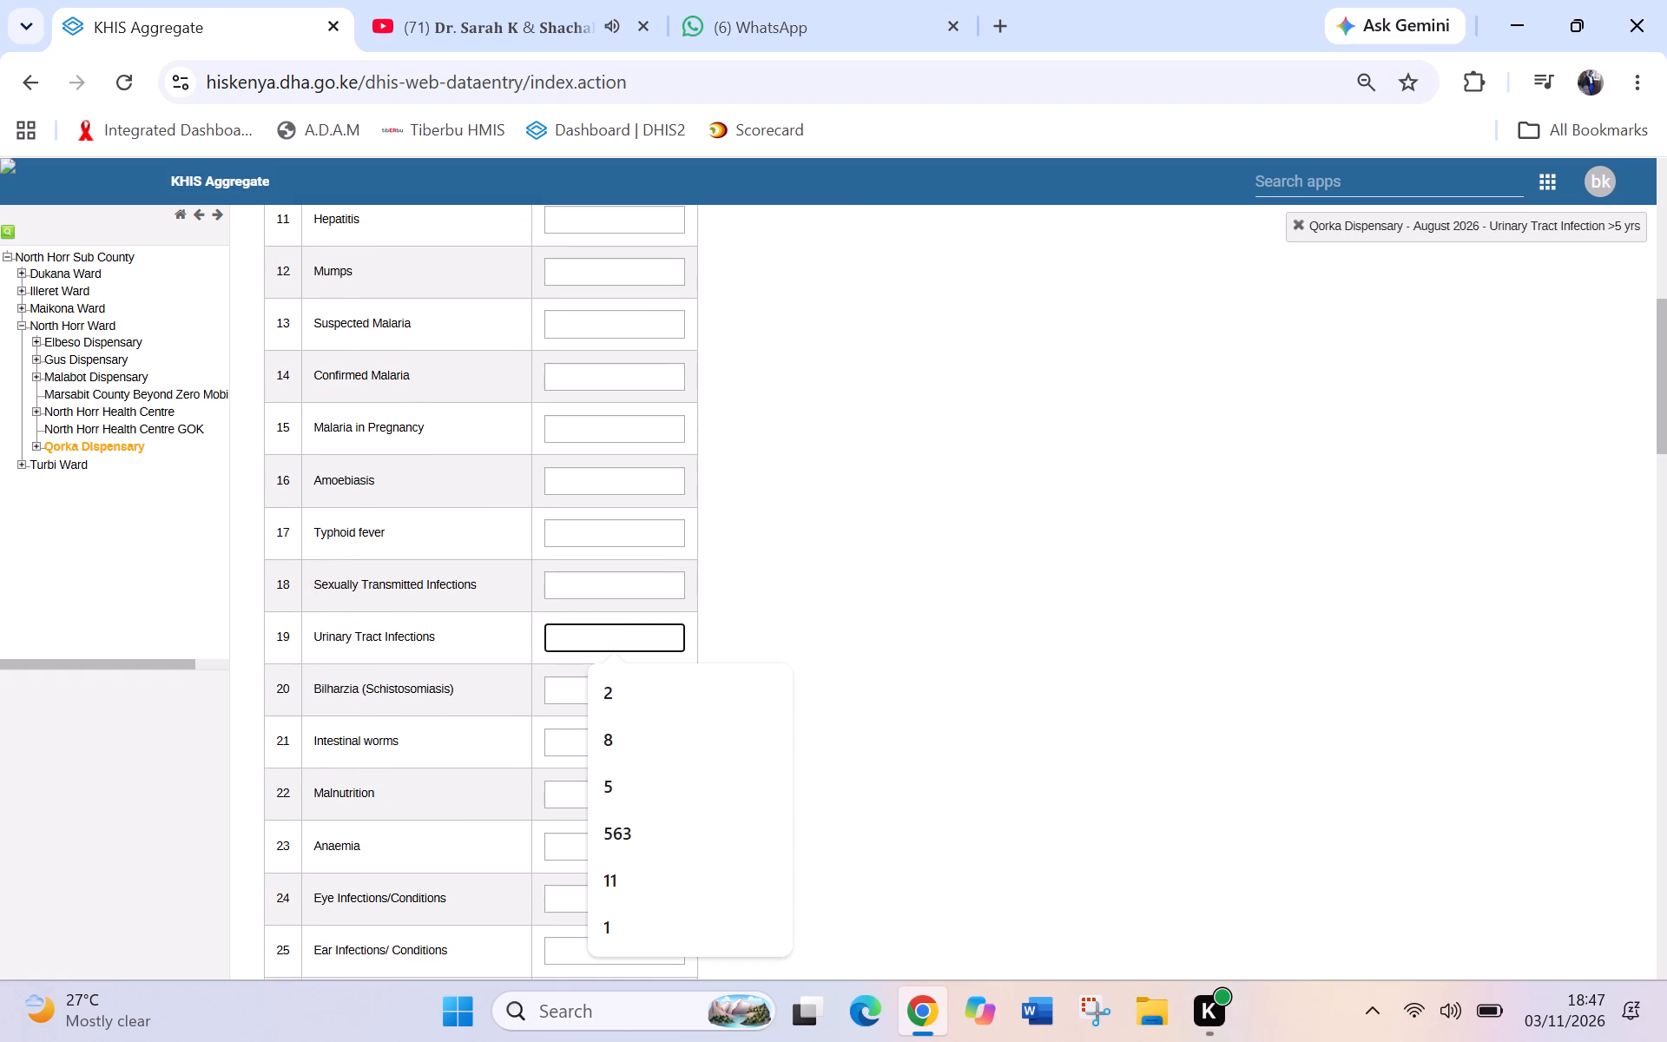
pyautogui.press('1')
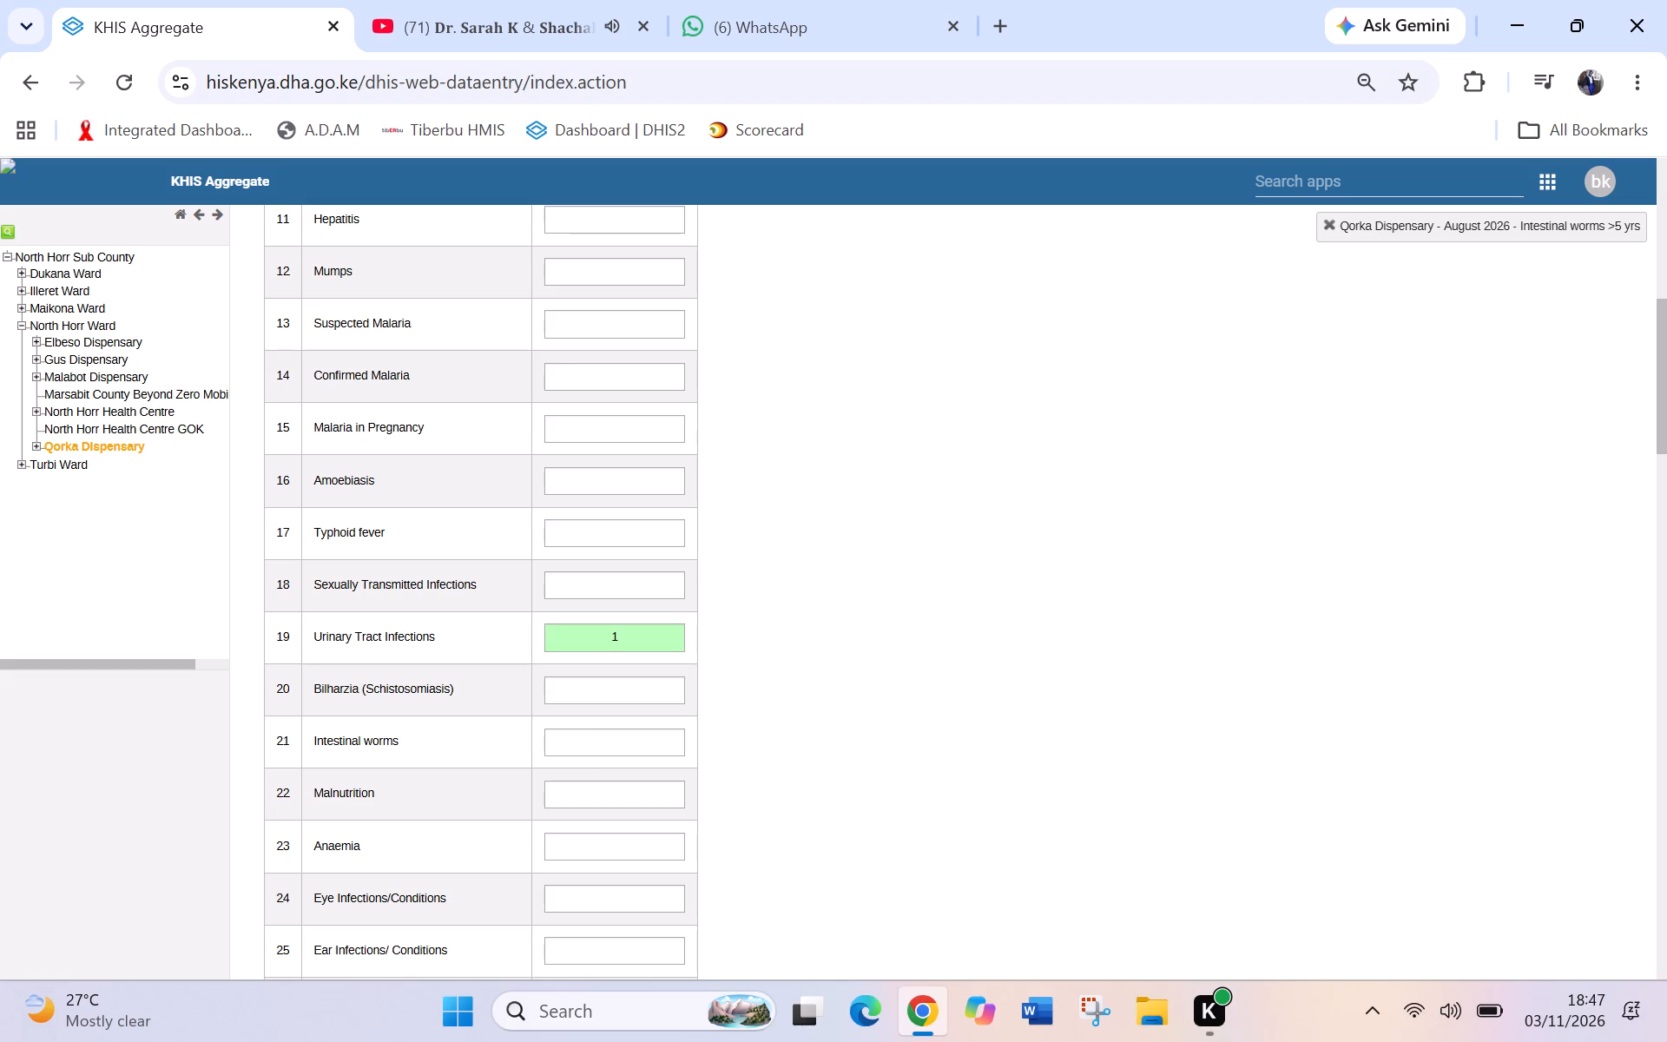
pyautogui.press('1')
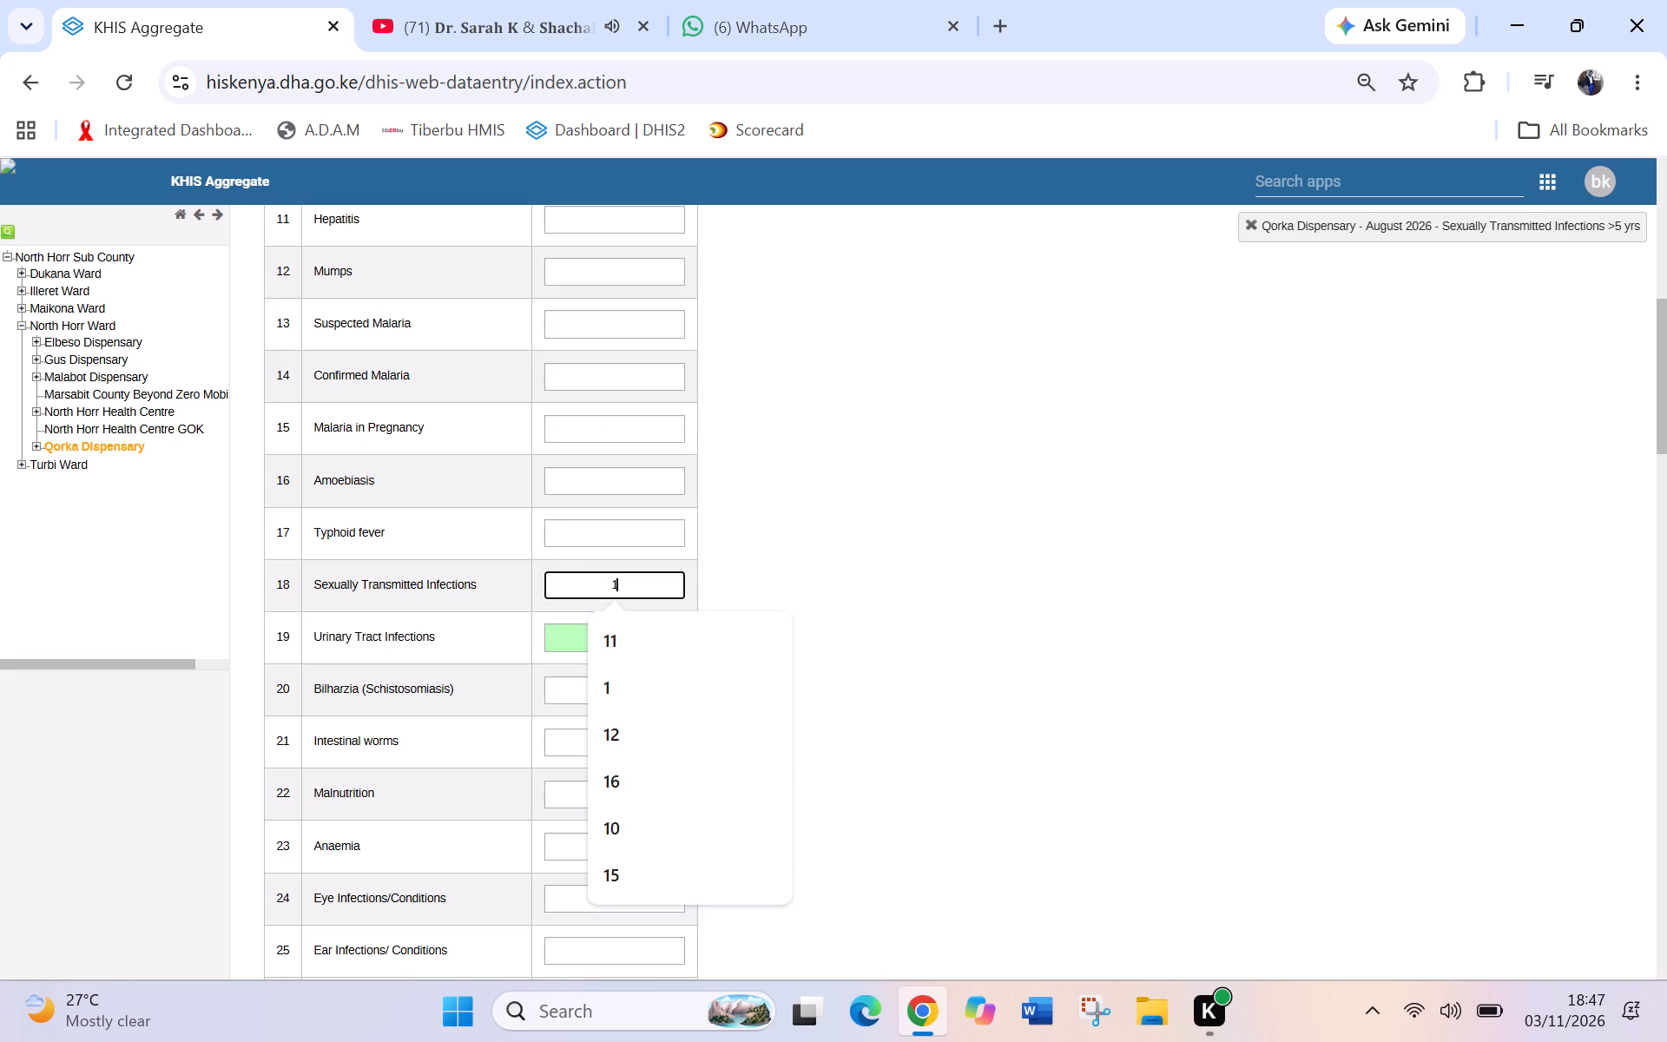
pyautogui.press('BackSpace')
pyautogui.press('8')
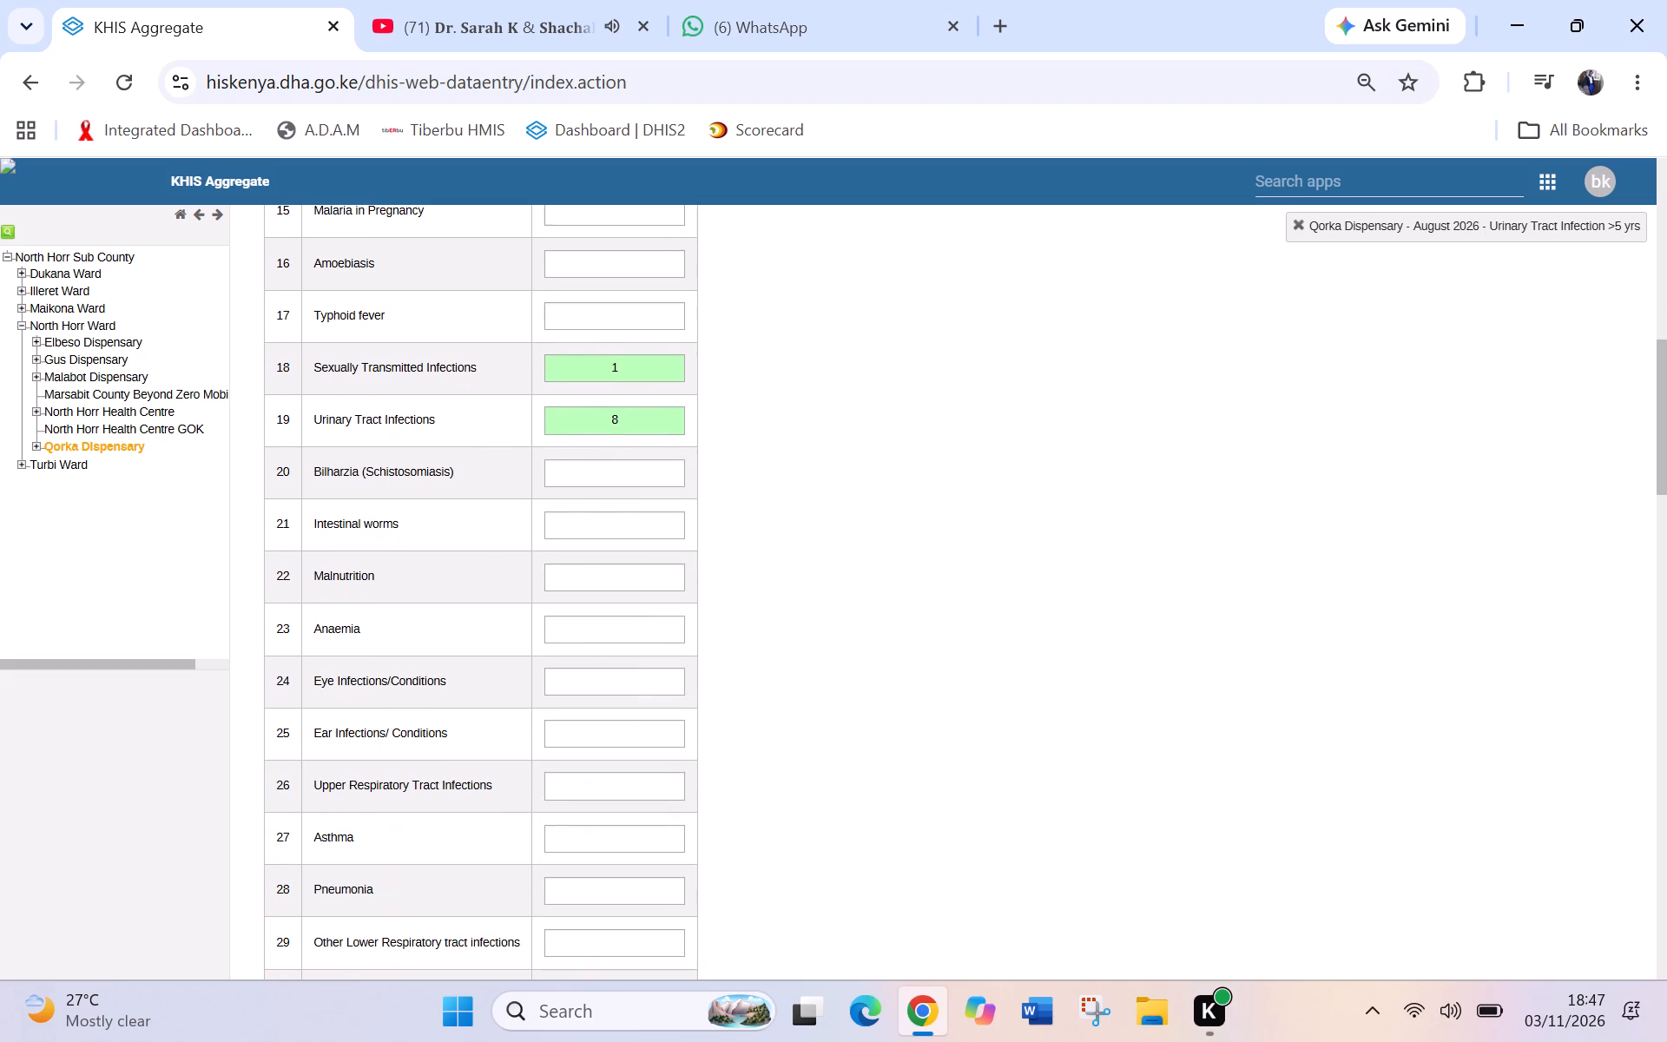
# Enter cases for Intestinal worms 5, Eye Infections/Conditions 2, Ear Infections/Conditions 1, Upper Respiratory Tract Infections 63 and Pneumonia 6.
pyautogui.press('5')
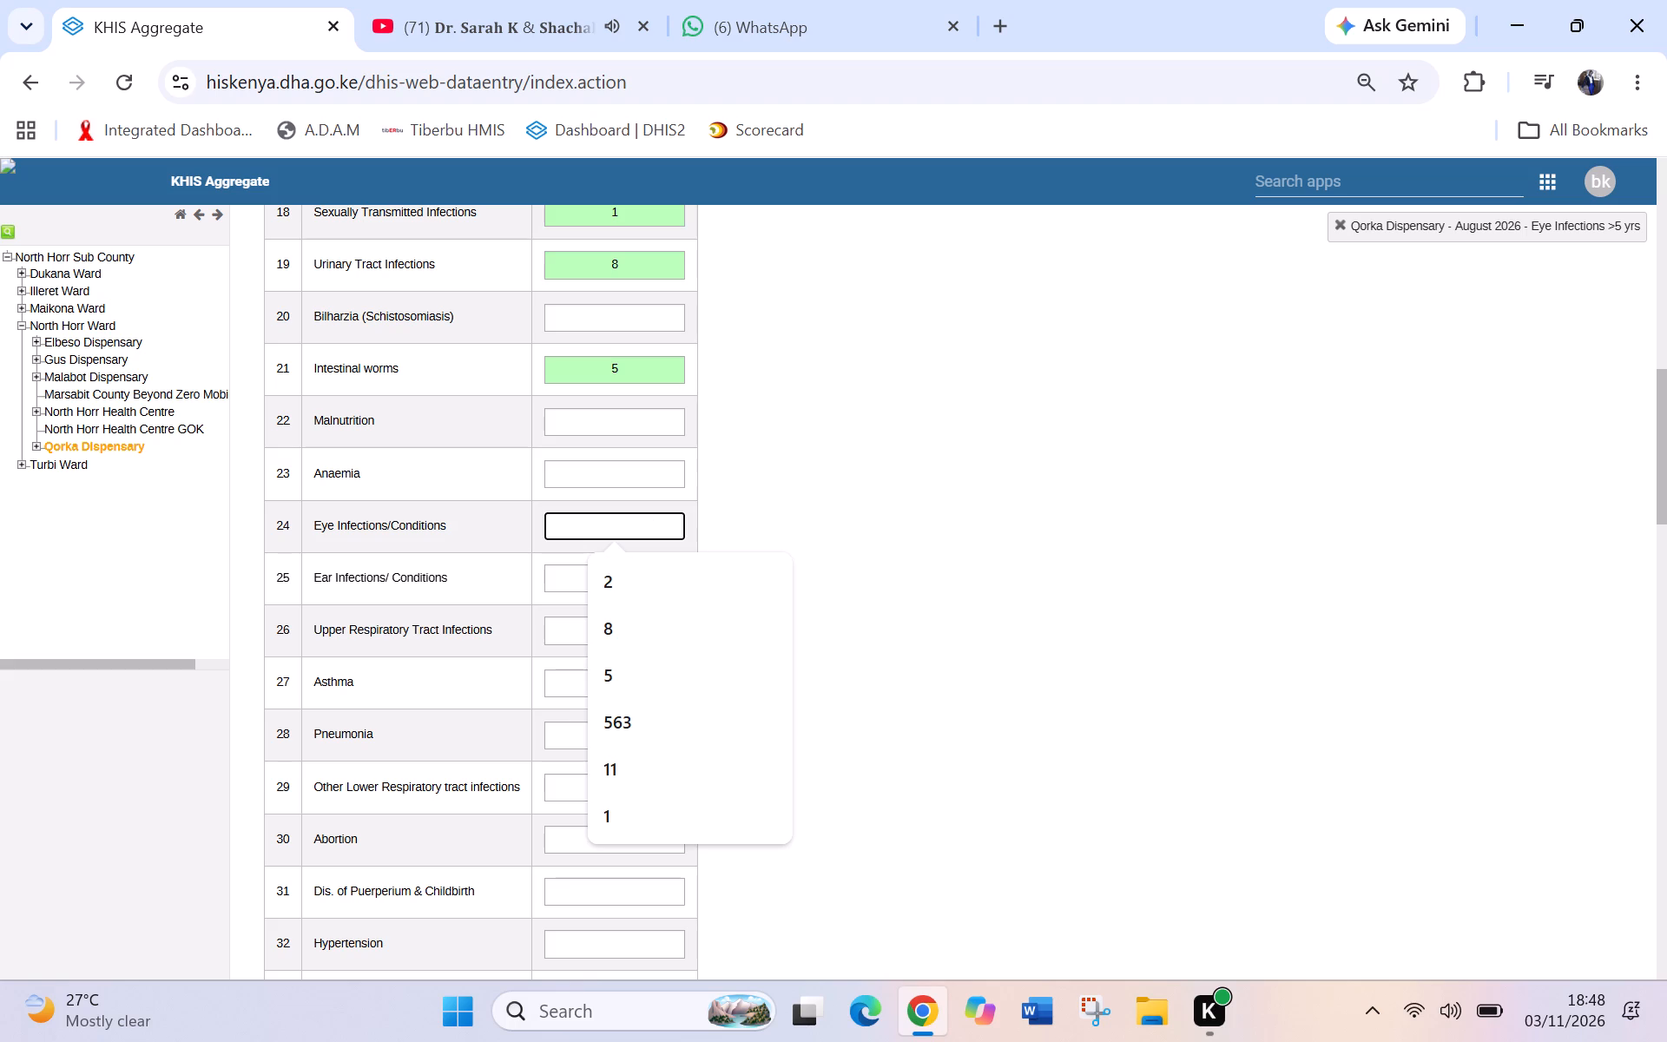
pyautogui.press('2')
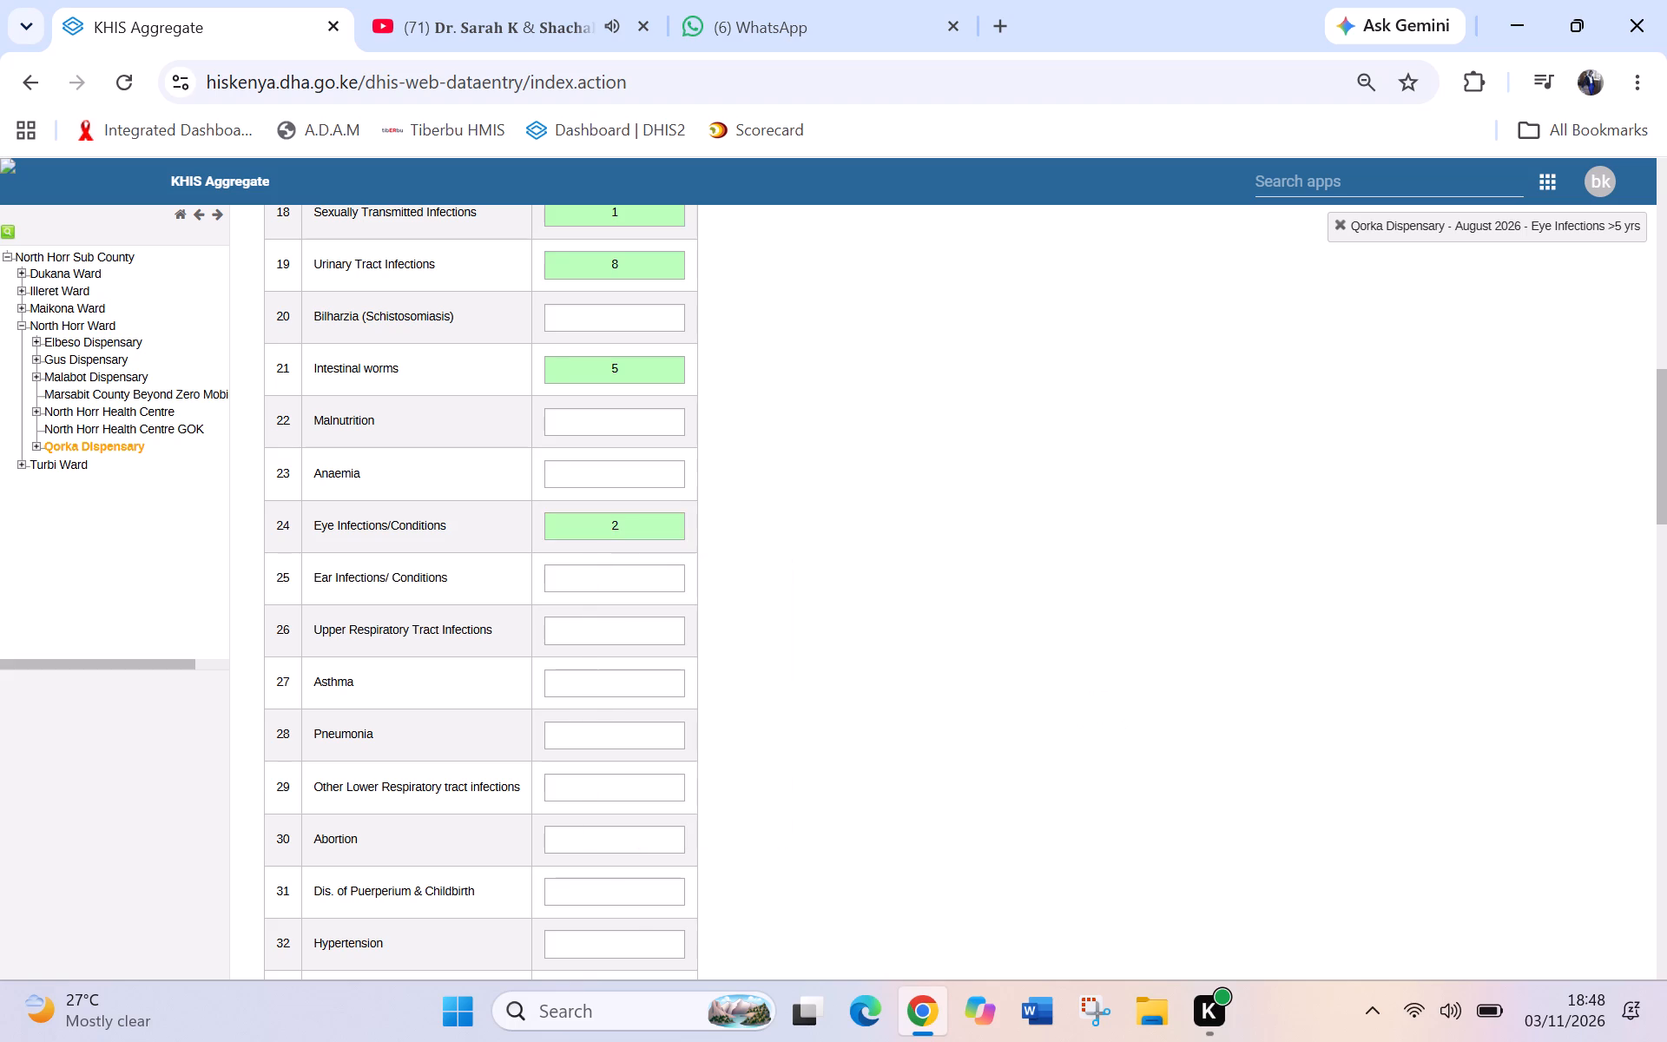
pyautogui.press('1')
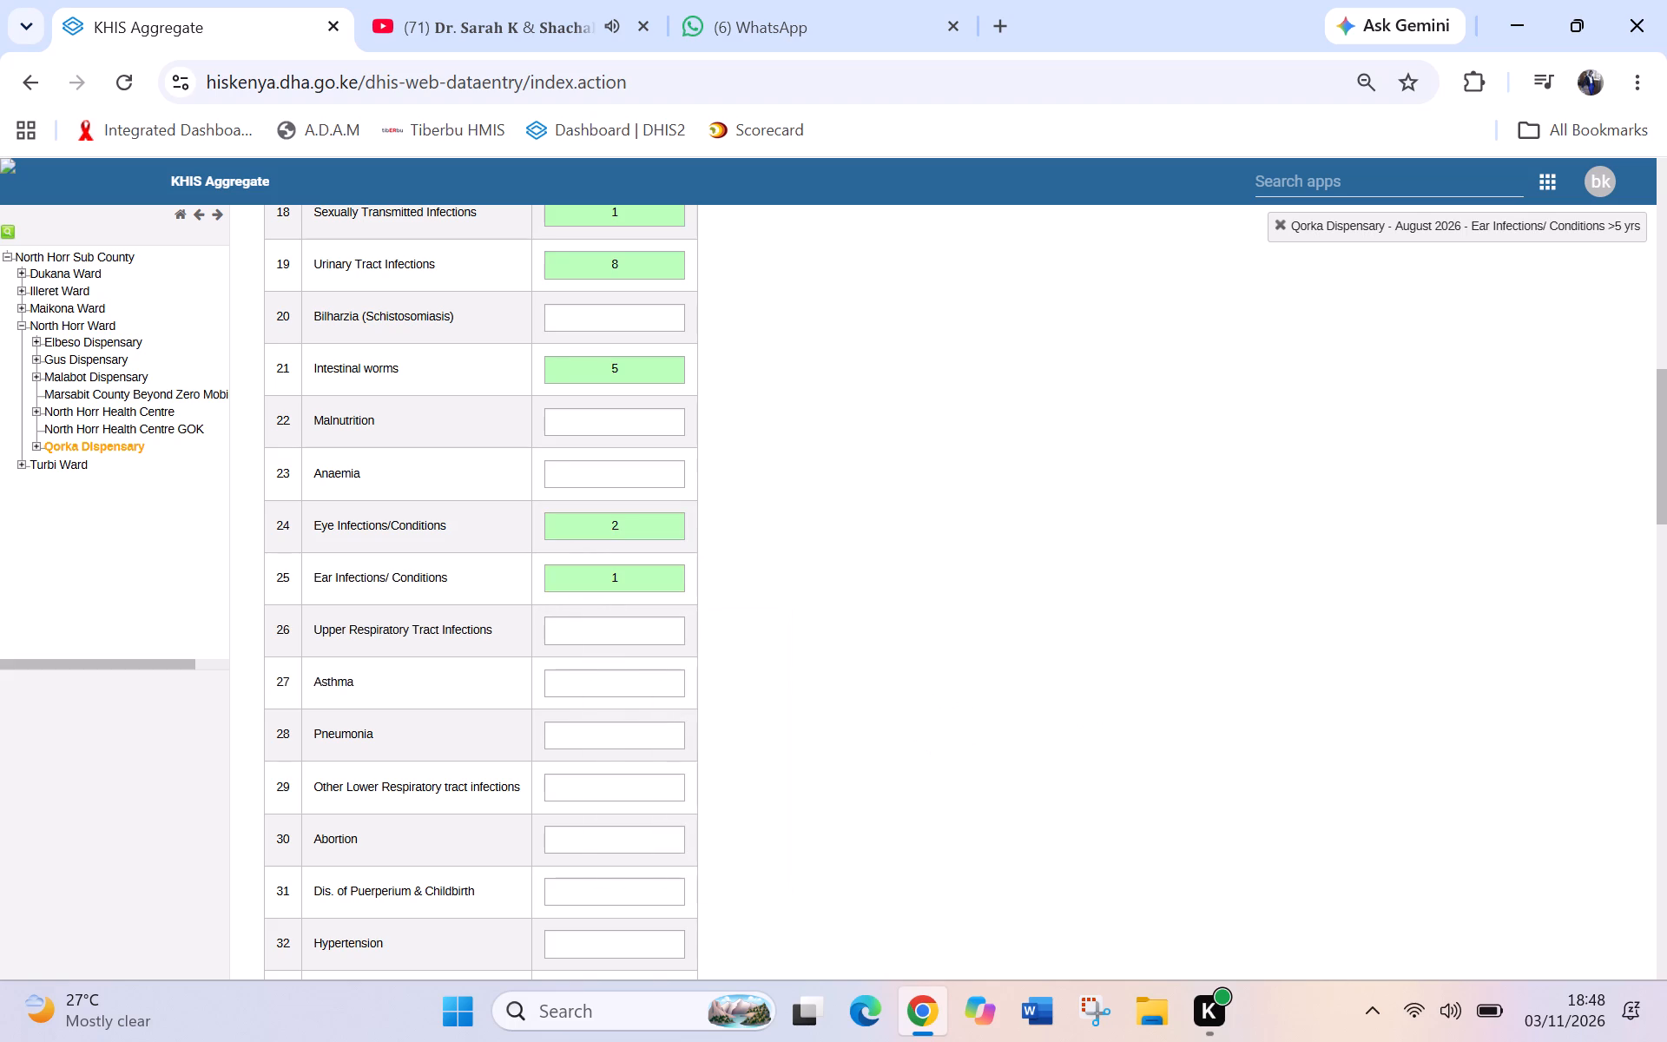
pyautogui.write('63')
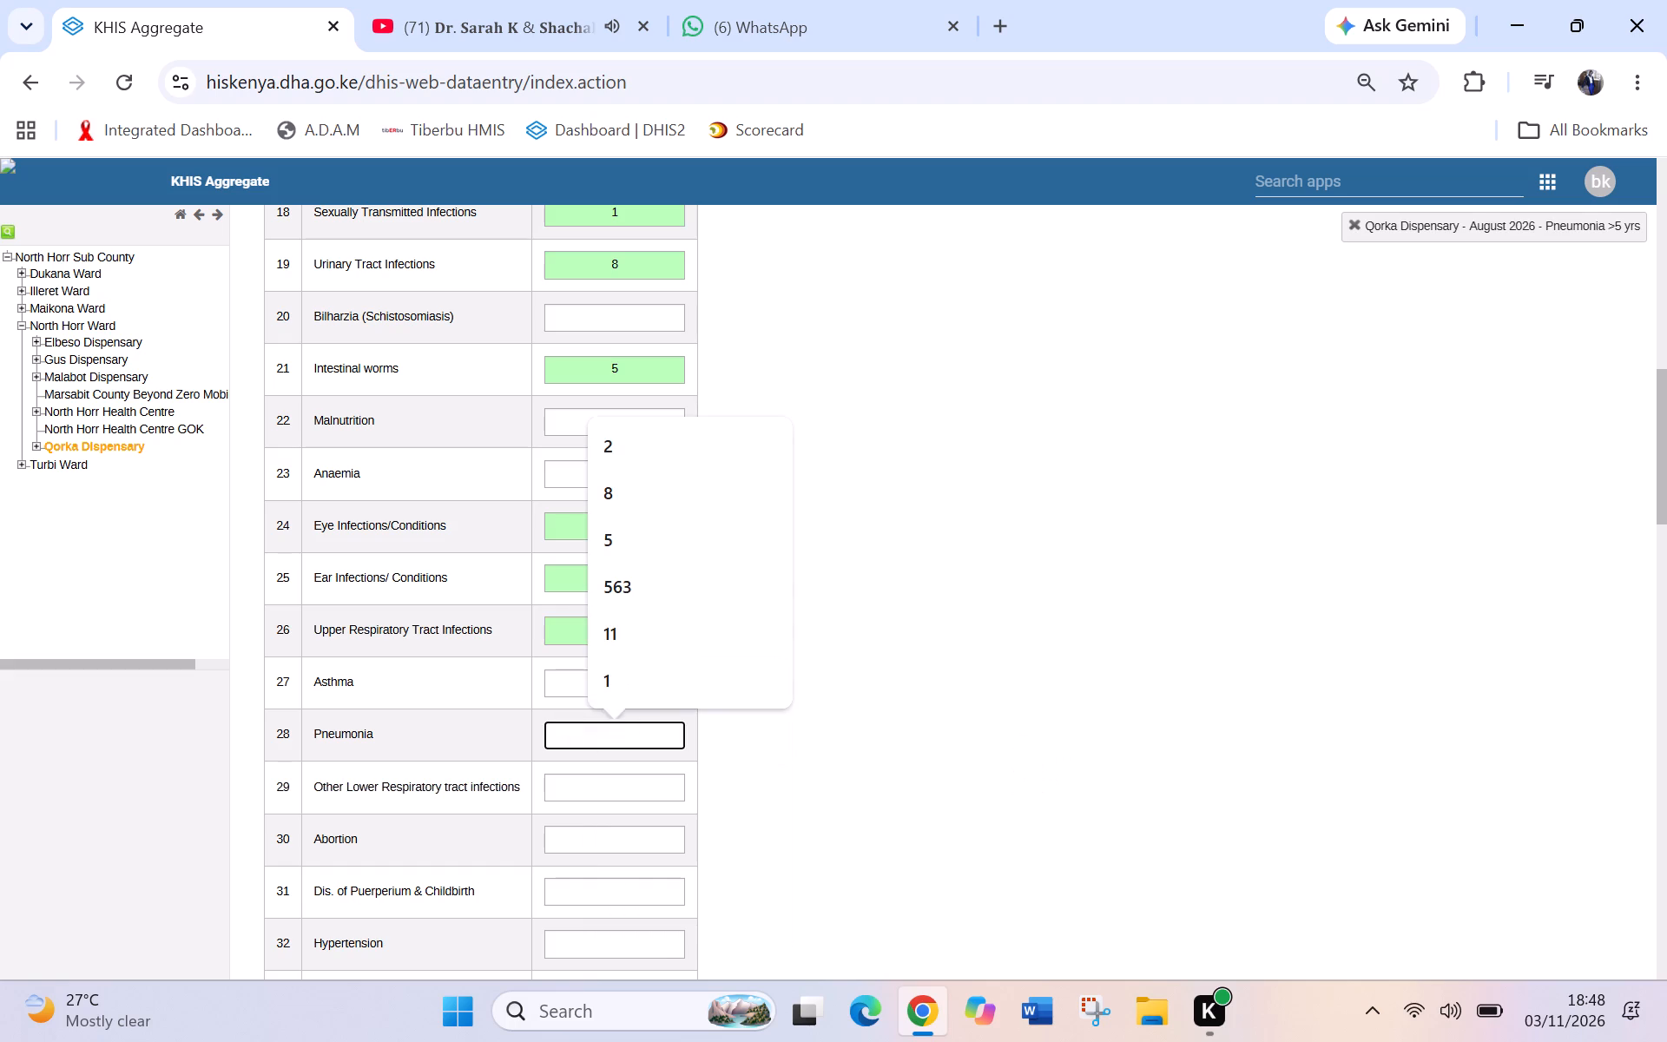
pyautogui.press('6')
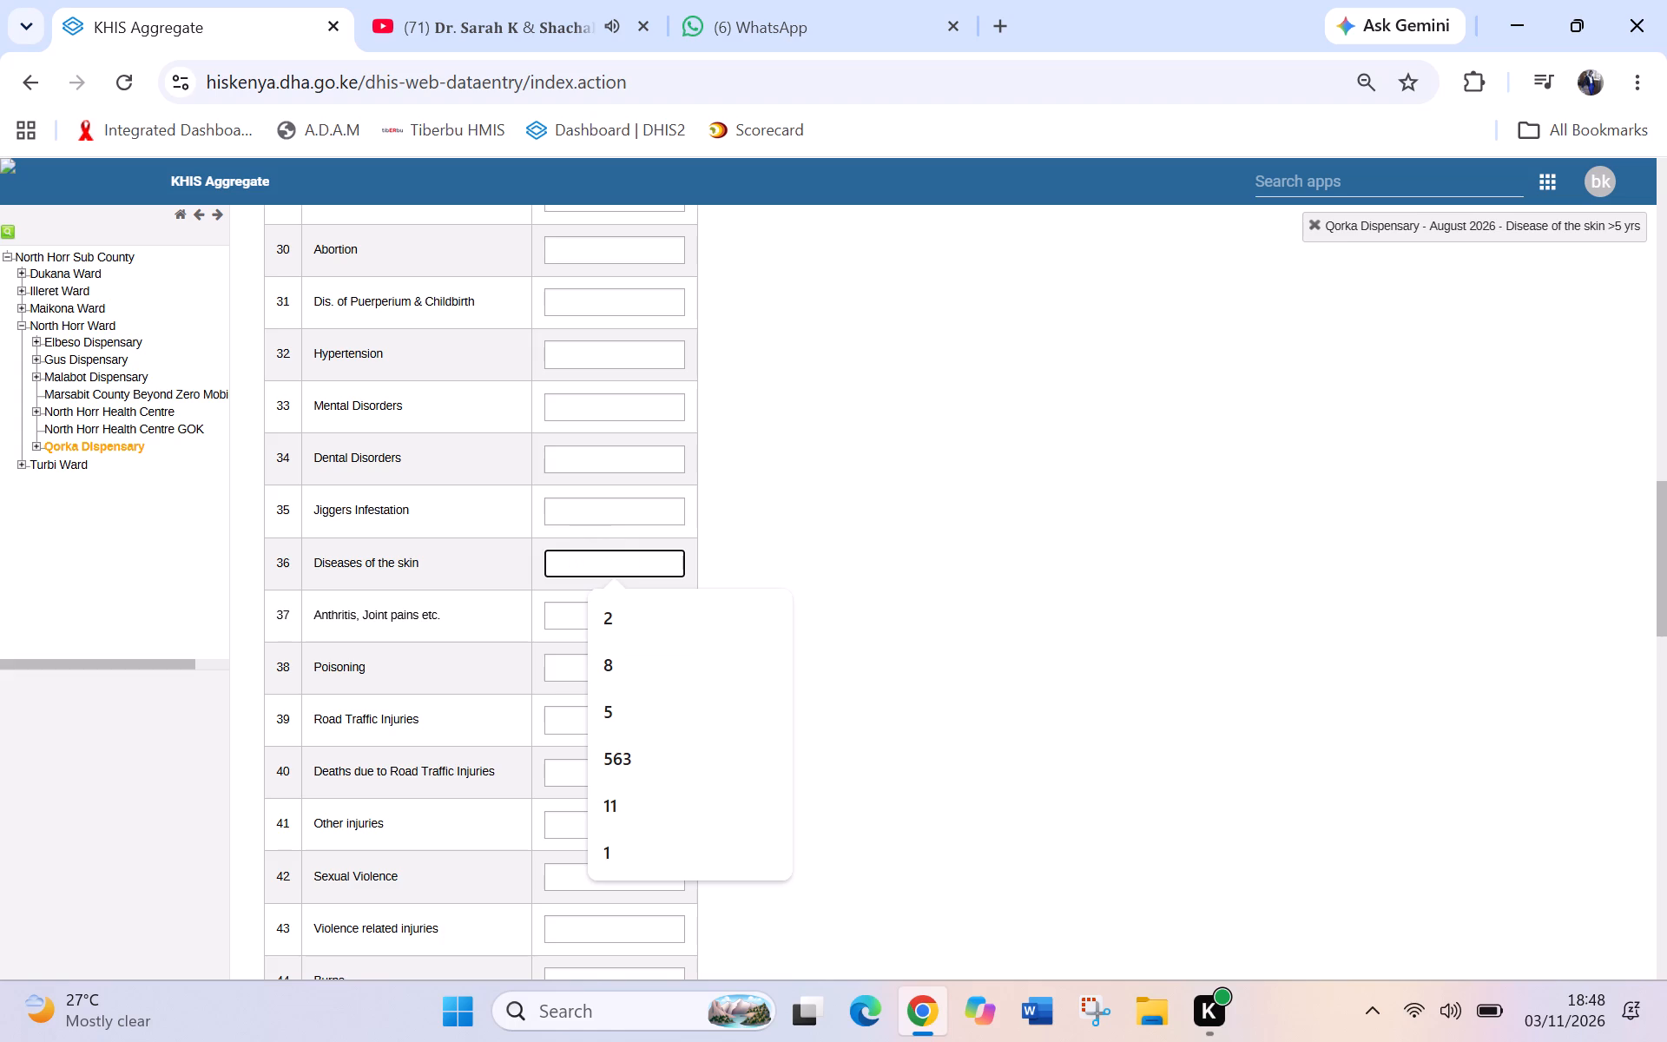
# Enter cases for Diseases of the skin 4, joint pains 3, Road Traffic Injuries 1 and Other injuries 2.
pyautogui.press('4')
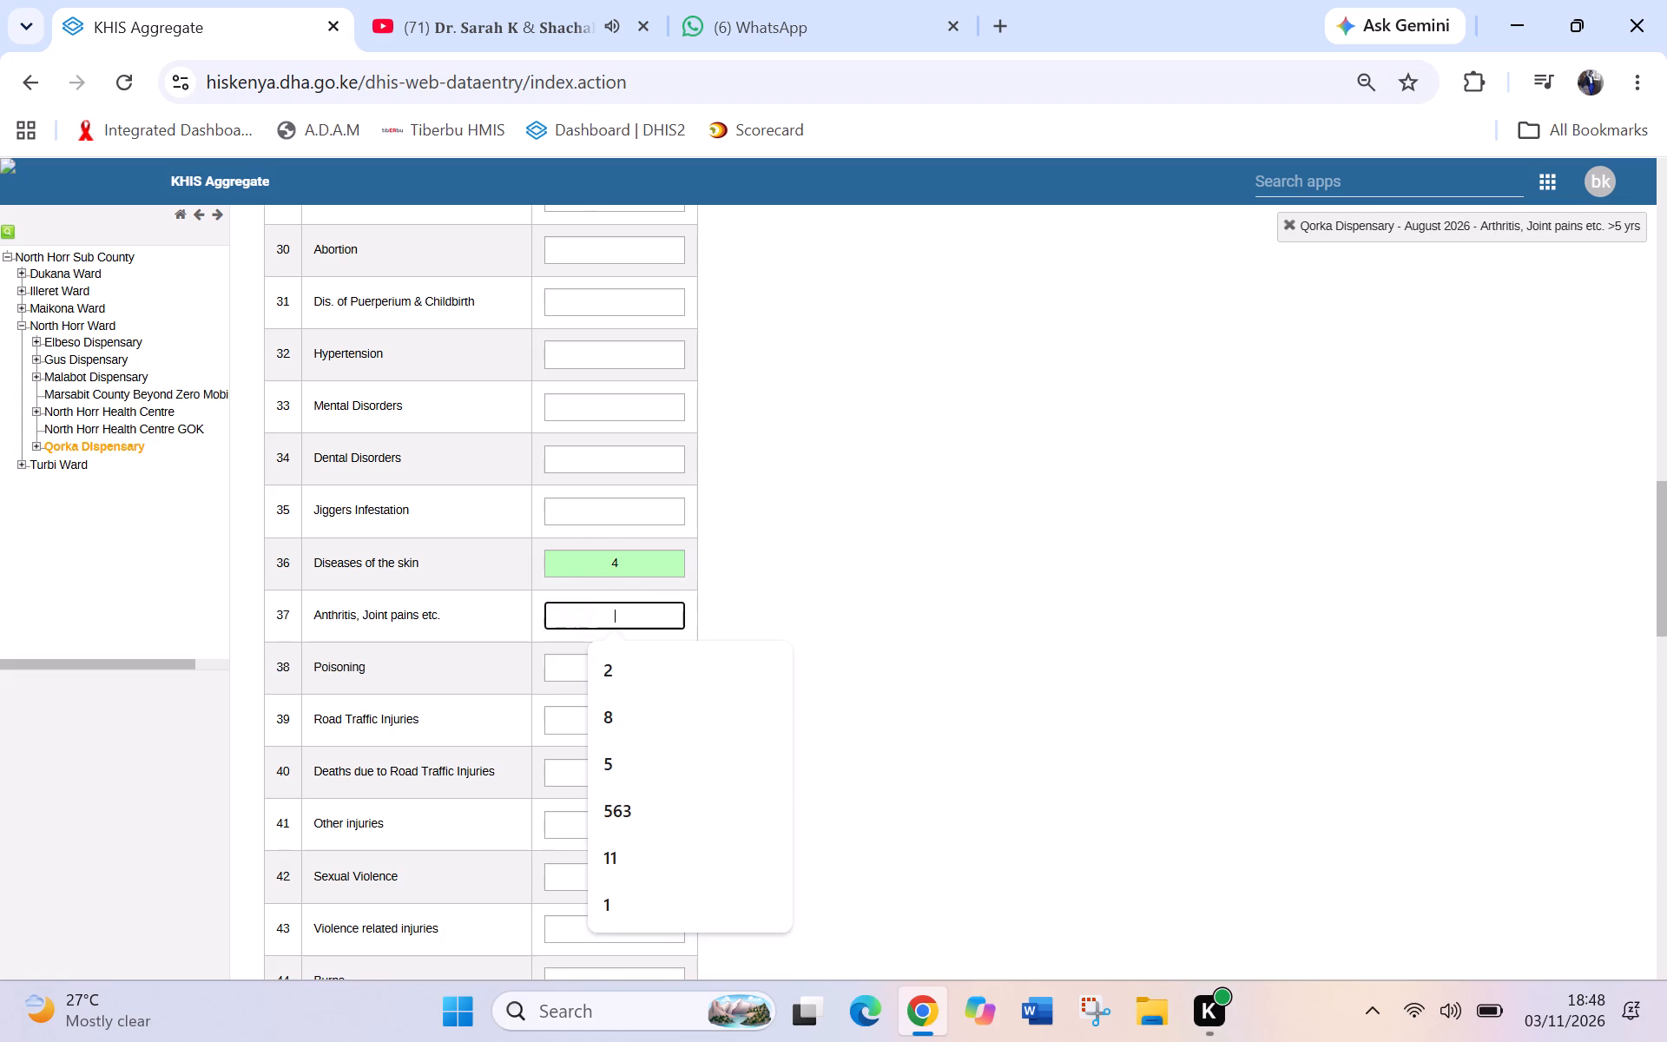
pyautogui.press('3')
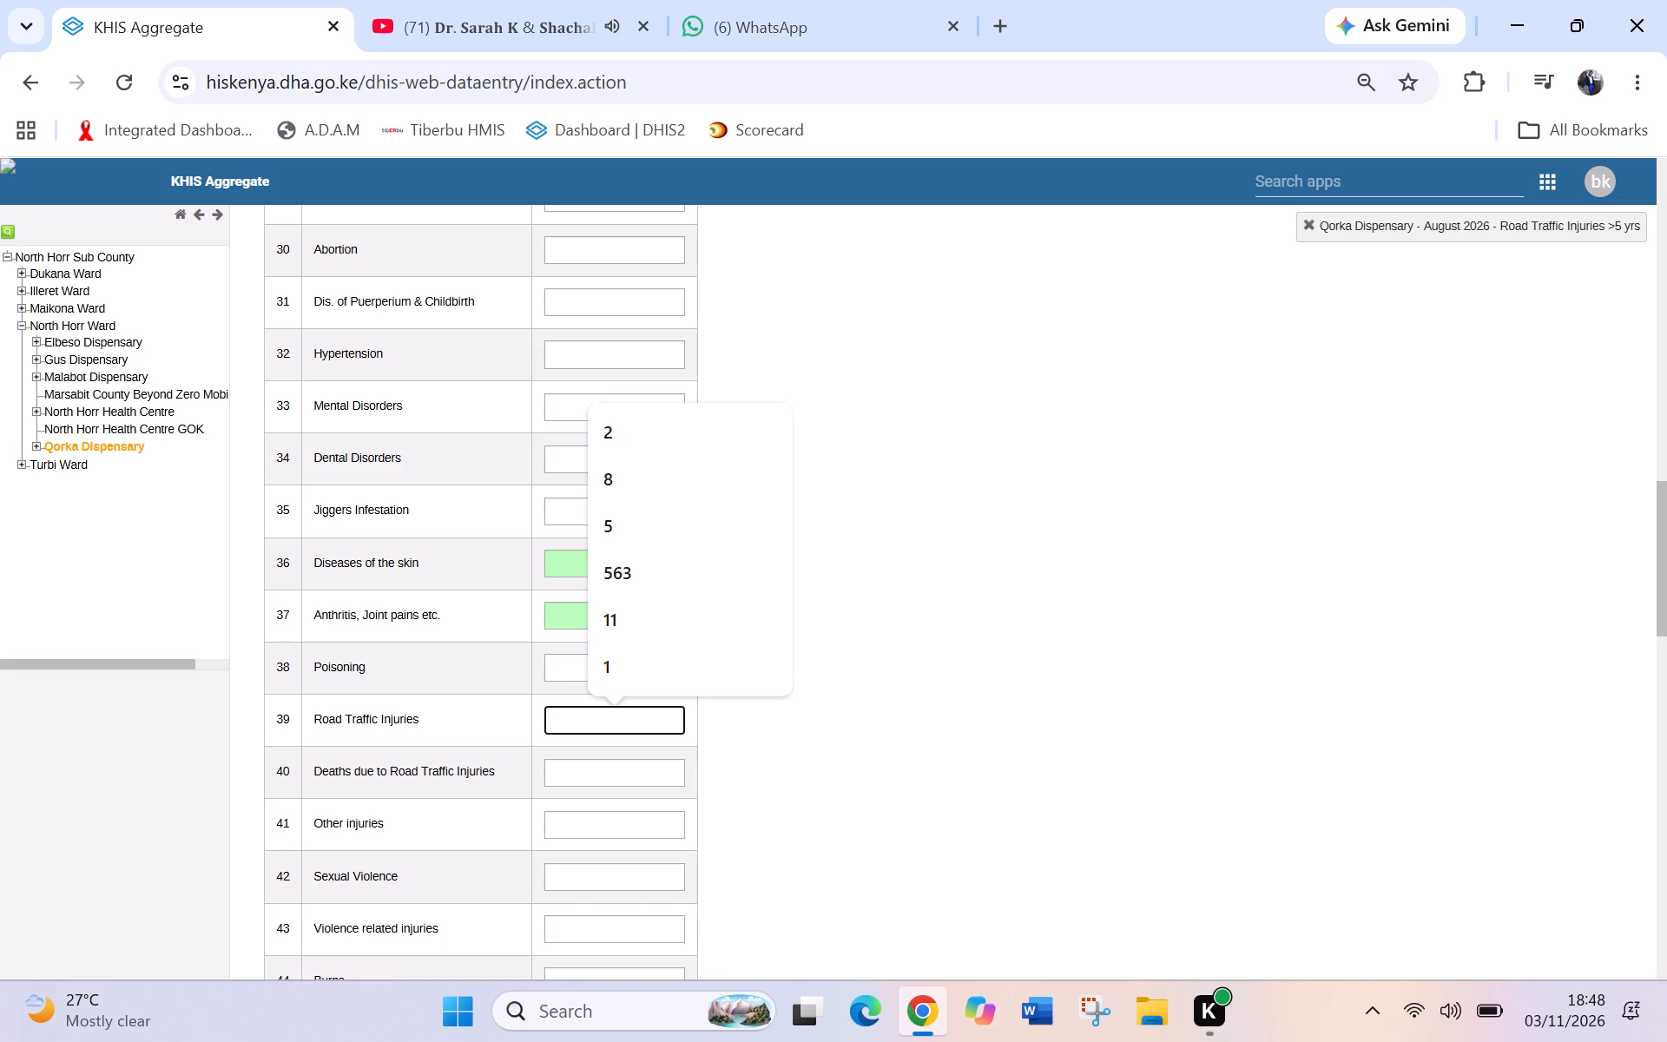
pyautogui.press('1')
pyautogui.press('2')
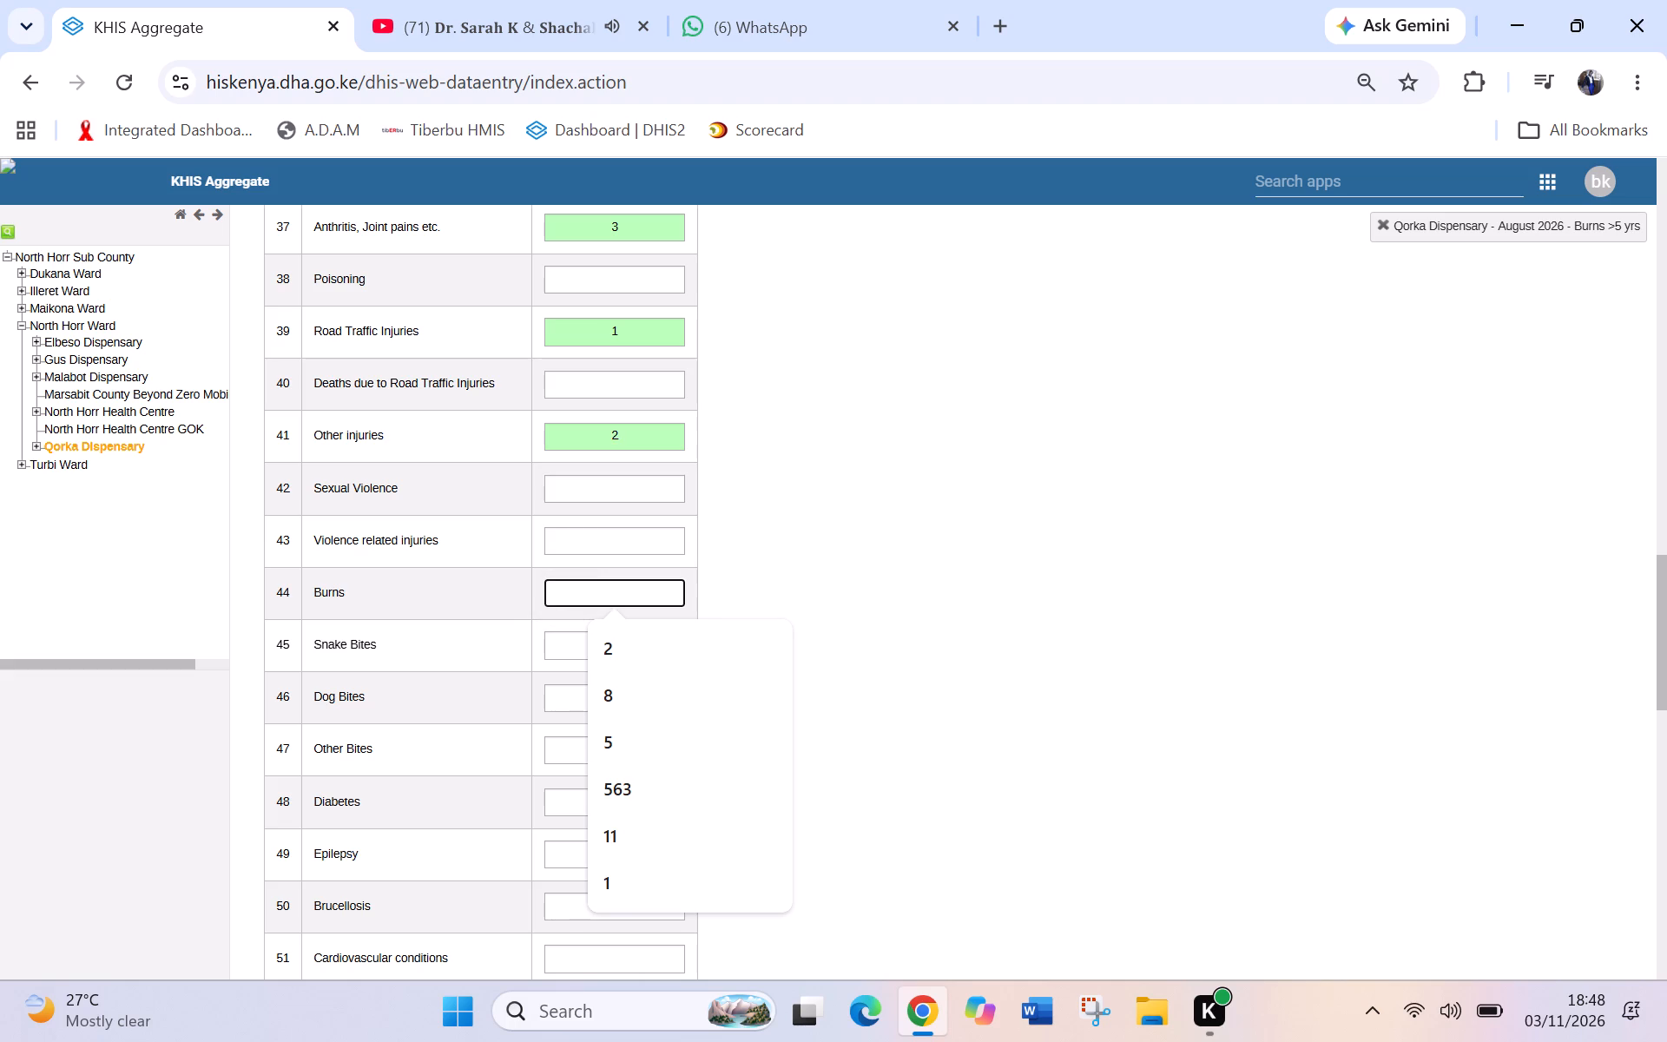
# Enter 1 case each for Burns, Snake Bites, Dog Bites and Epilepsy, and 3 cases for Brucellosis.
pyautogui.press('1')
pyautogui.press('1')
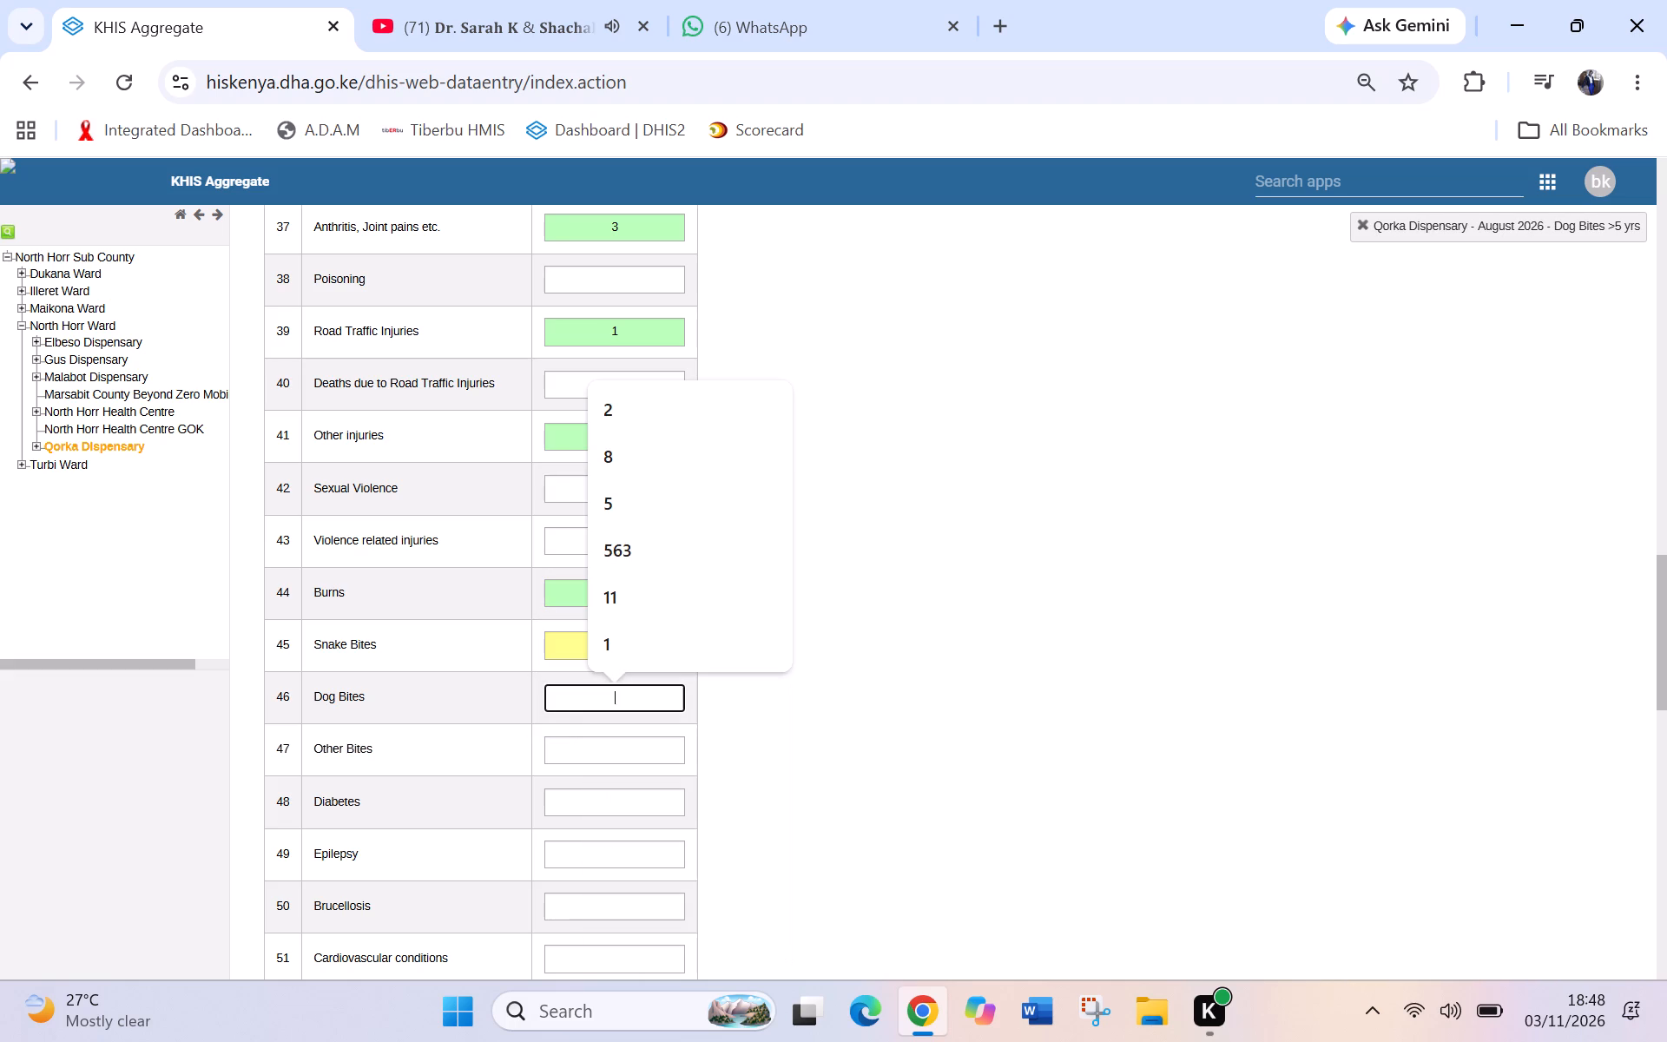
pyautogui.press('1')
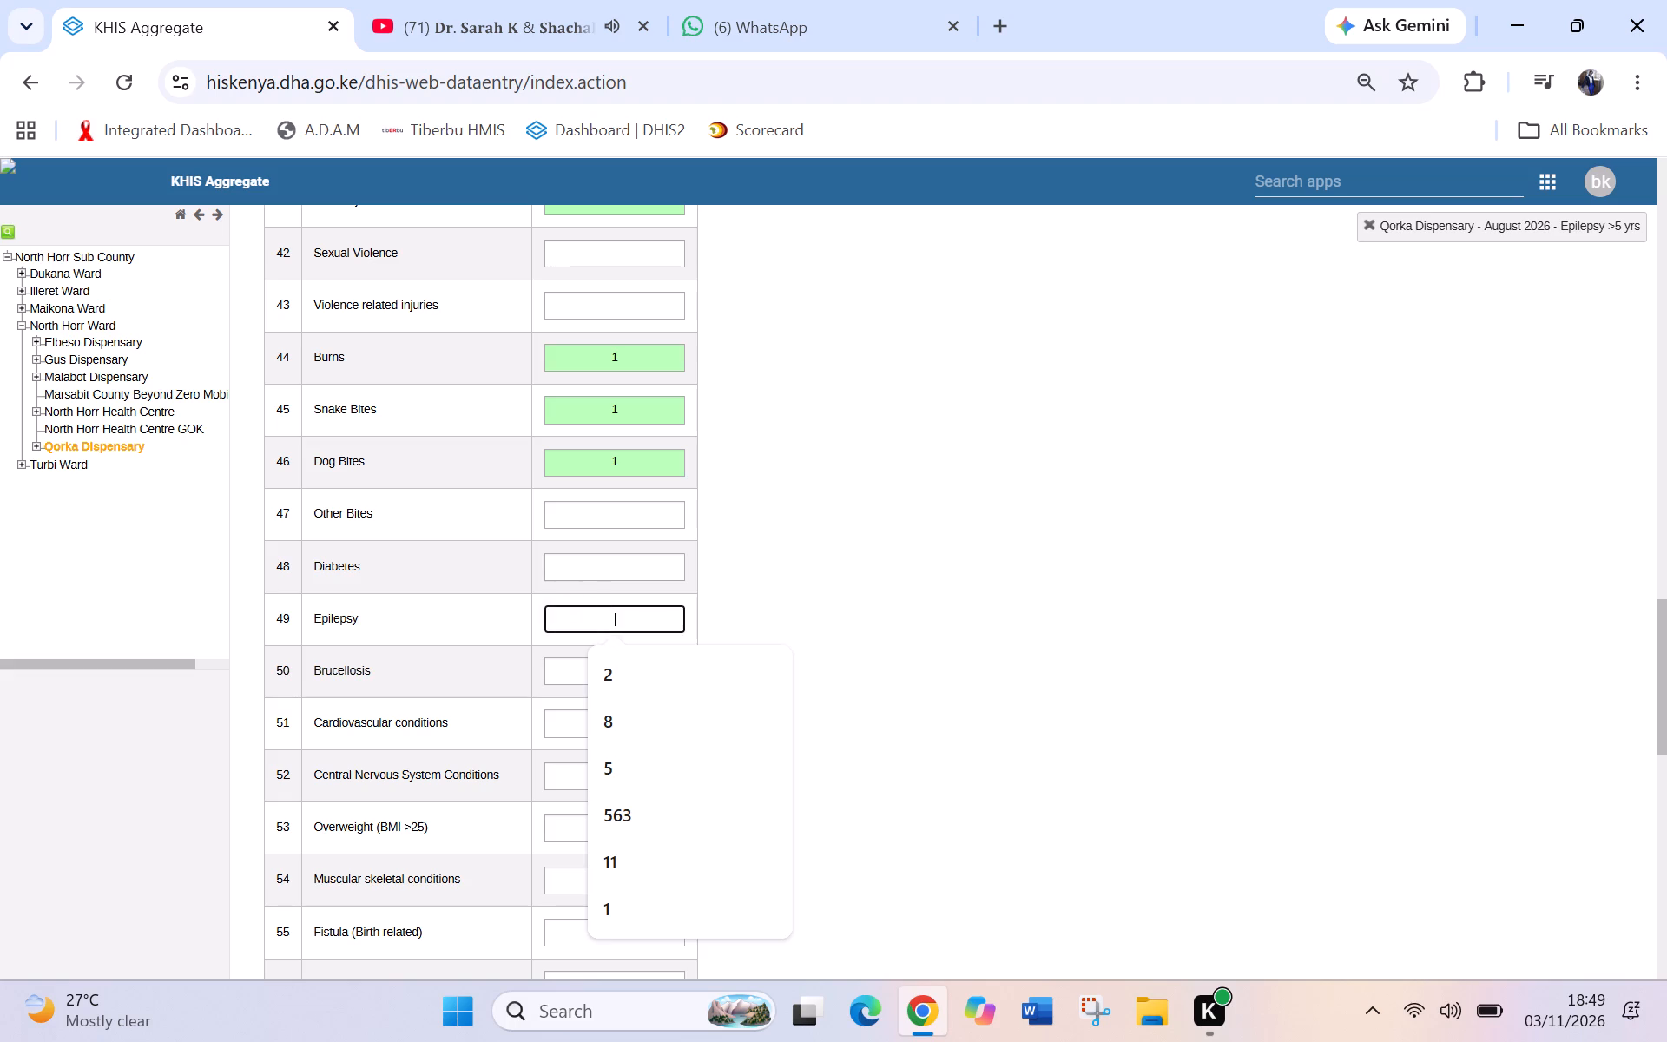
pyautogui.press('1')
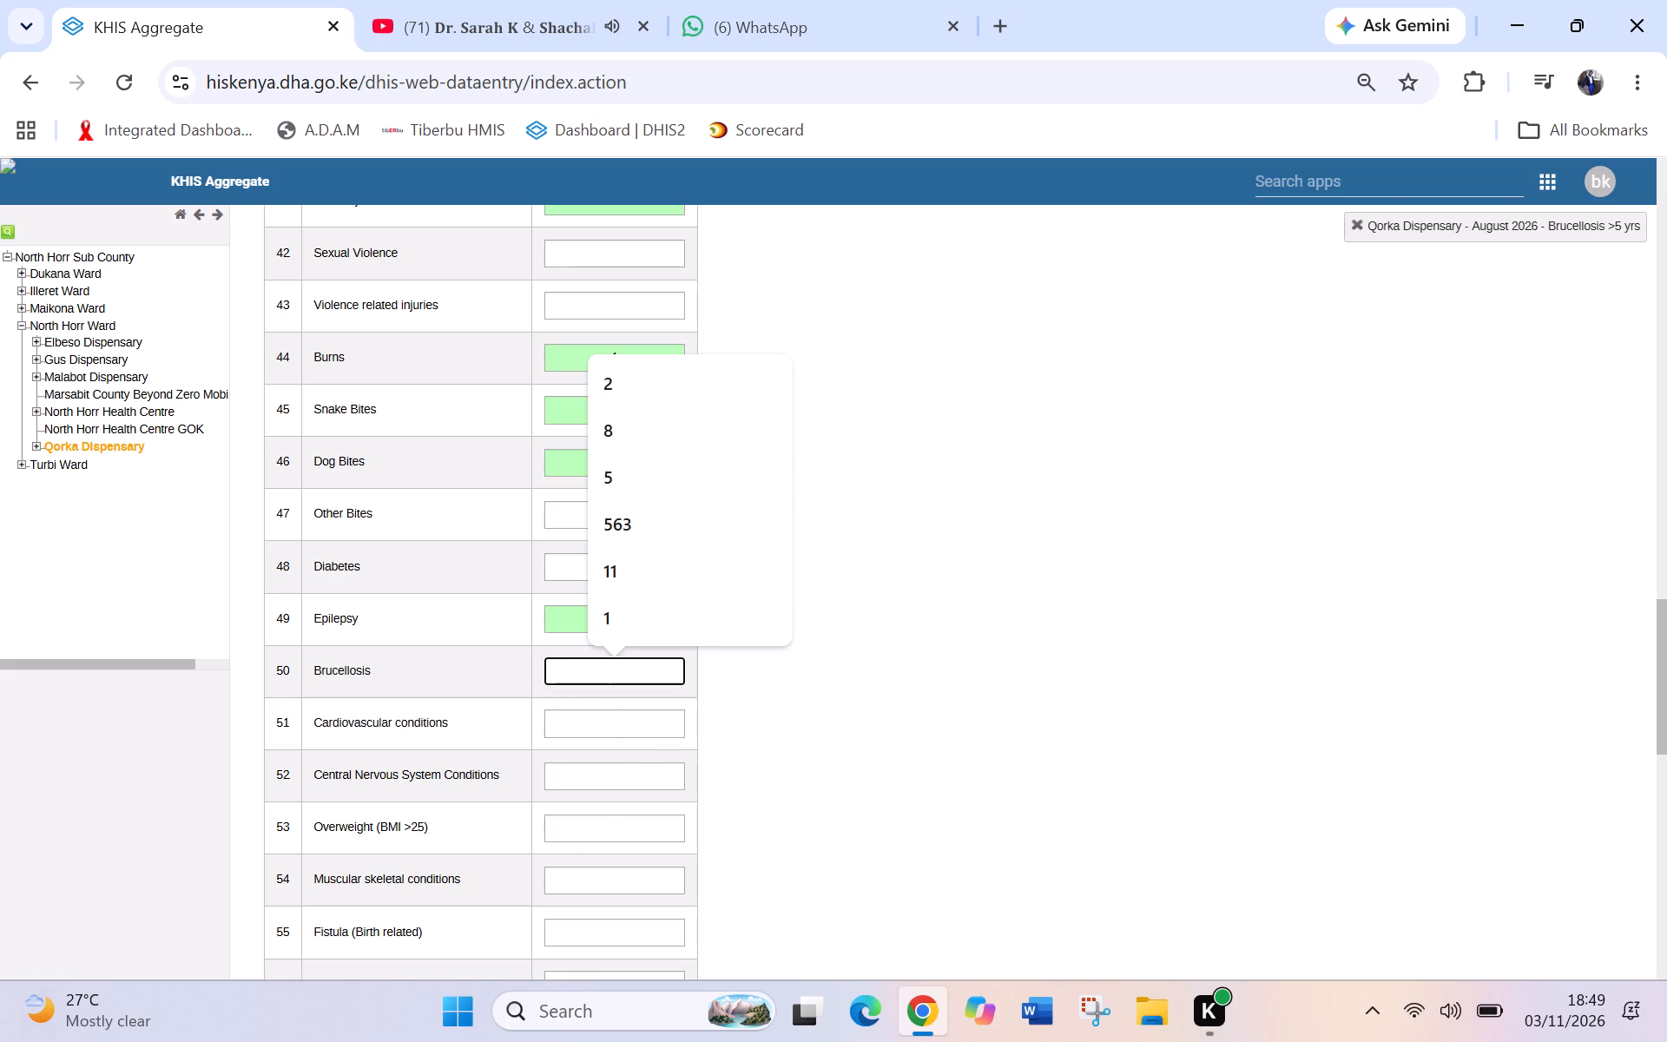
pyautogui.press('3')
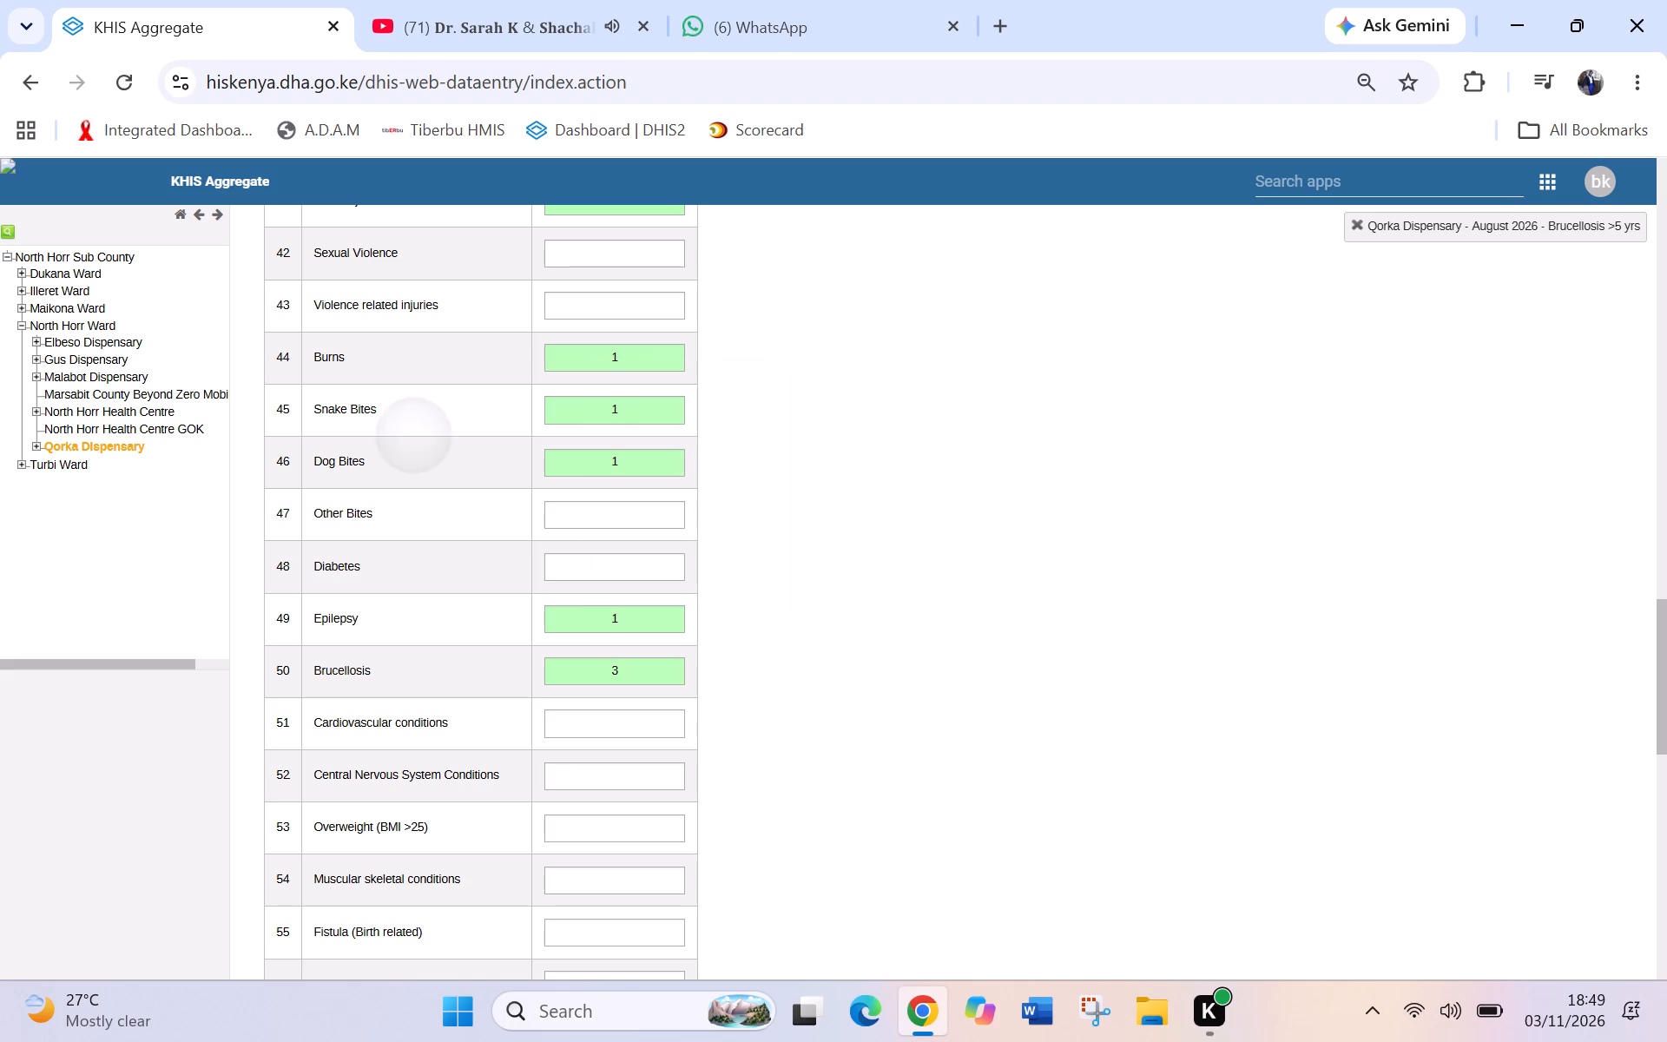
# Enter 7 for All Other Diseases, 24 for No. of First Attendances and 84 for Re-attendances.
pyautogui.scroll(-2, 649, 600)
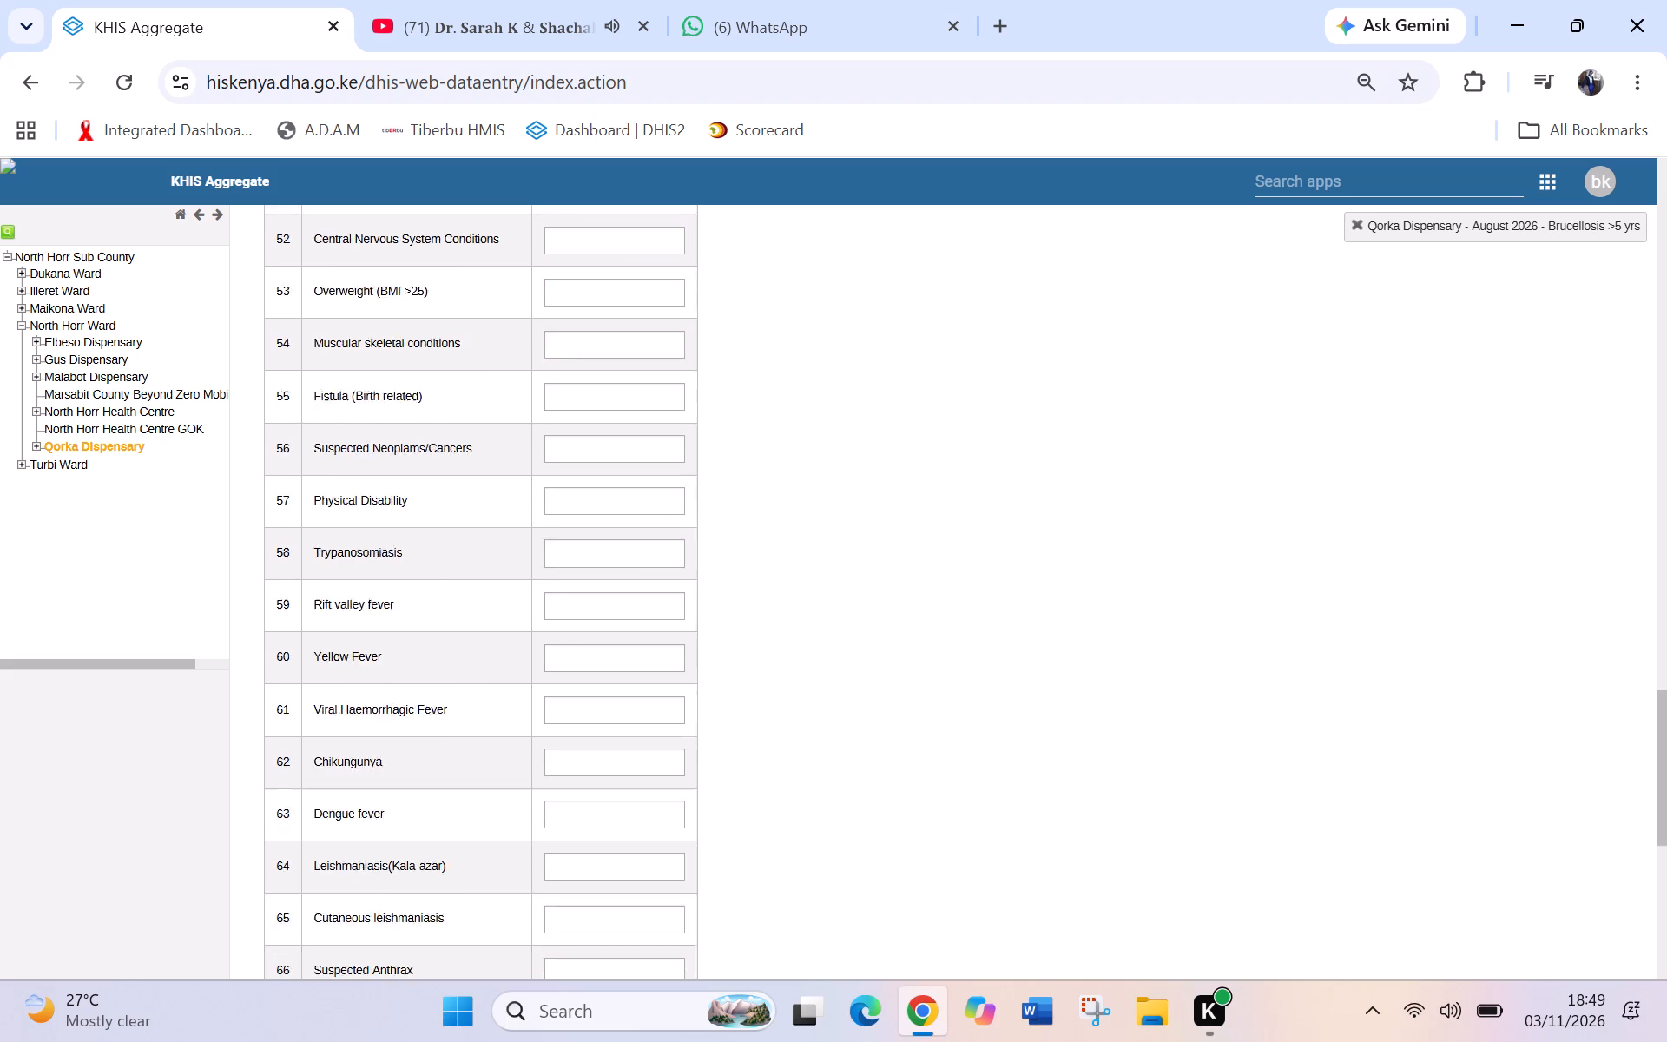
pyautogui.scroll(-4, 649, 601)
pyautogui.click(596, 427)
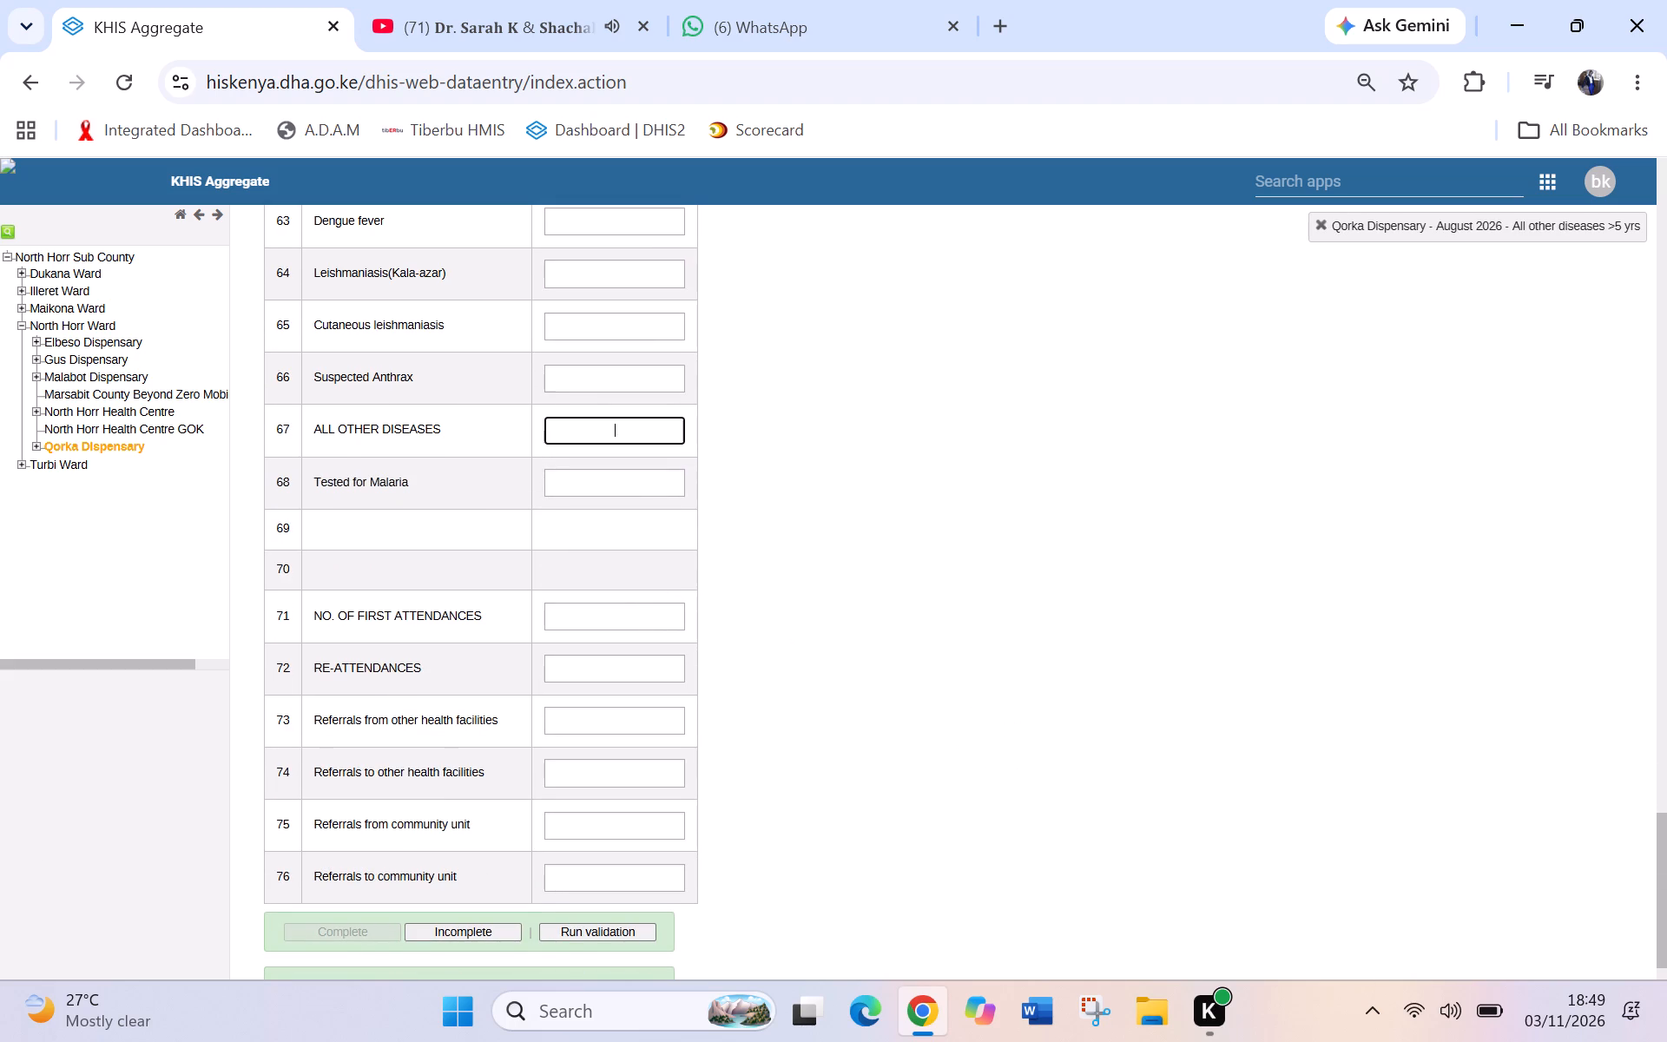
pyautogui.press('7')
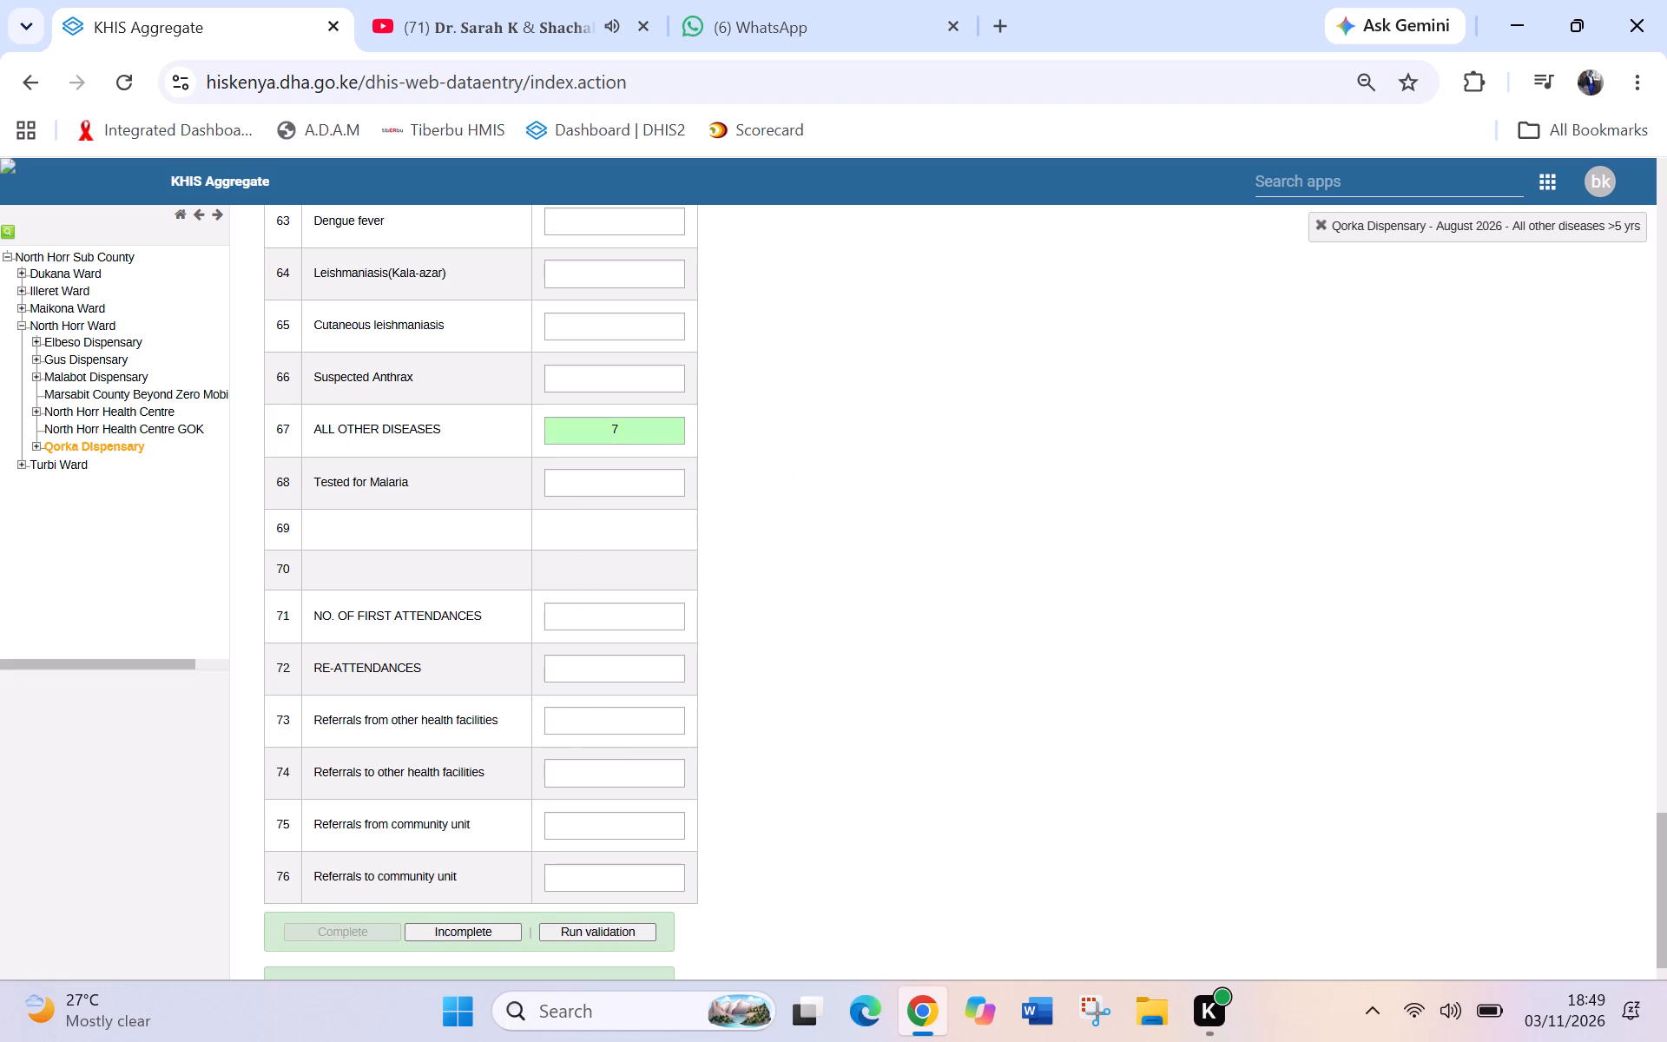
pyautogui.write('24')
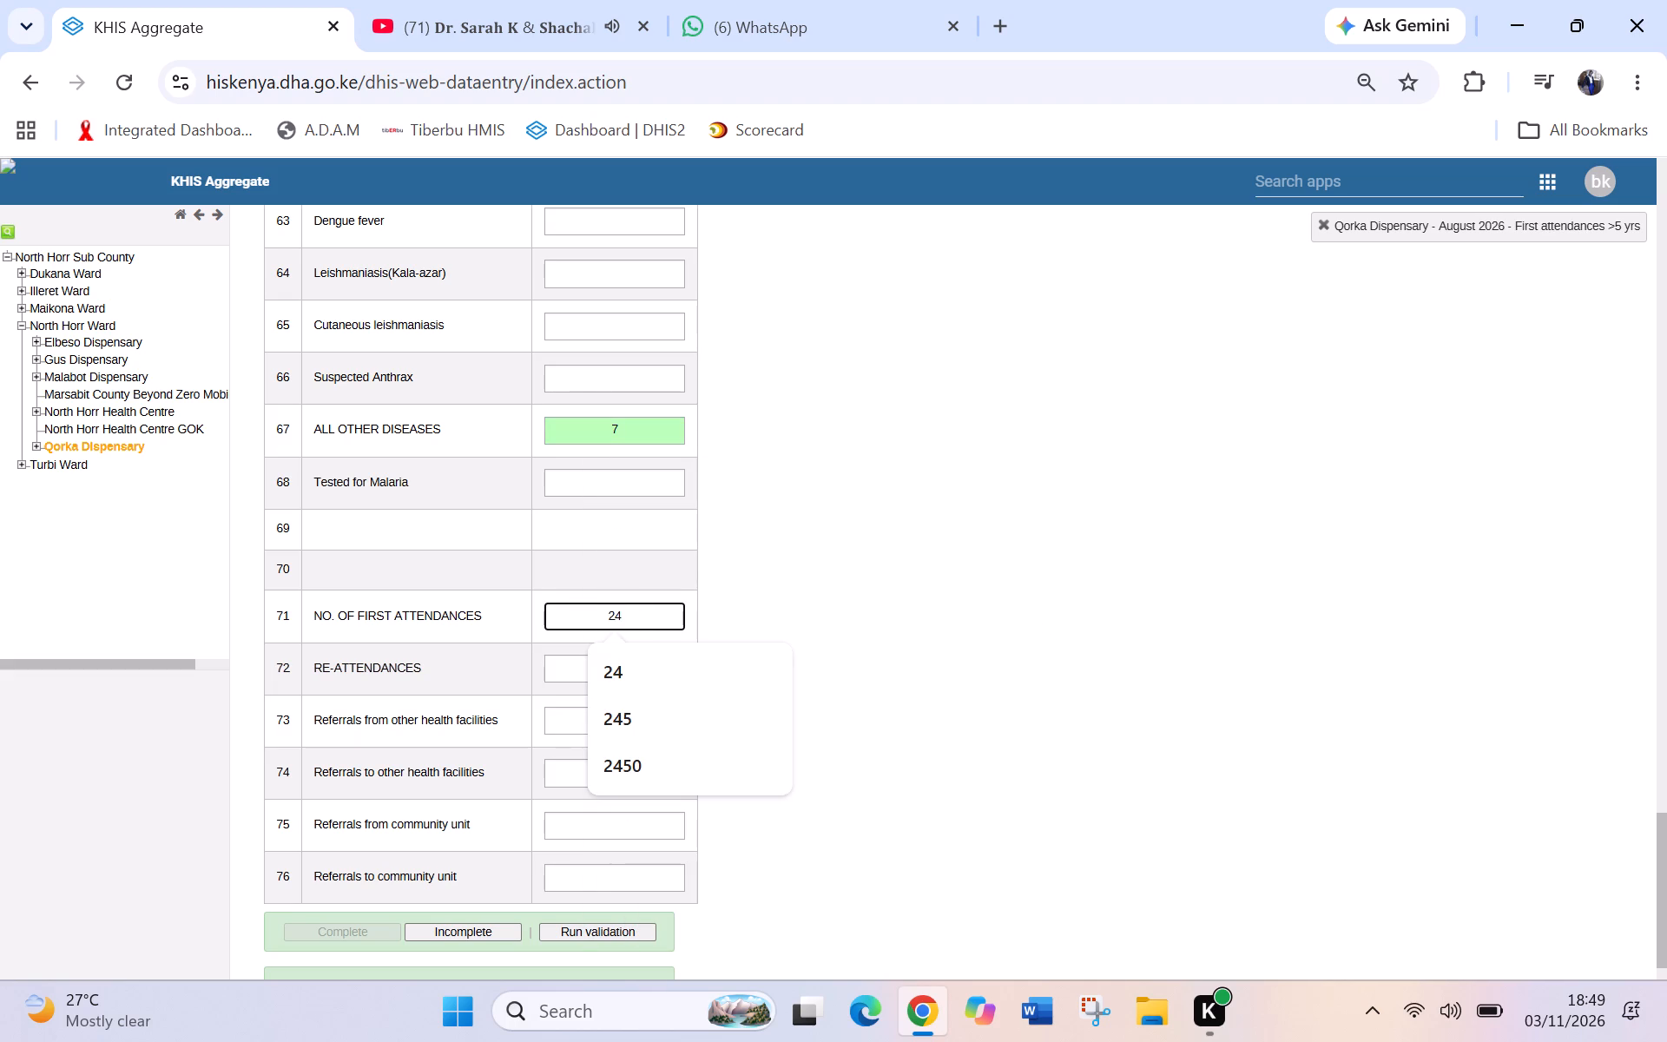
pyautogui.write('83')
pyautogui.press('BackSpace')
pyautogui.press('4')
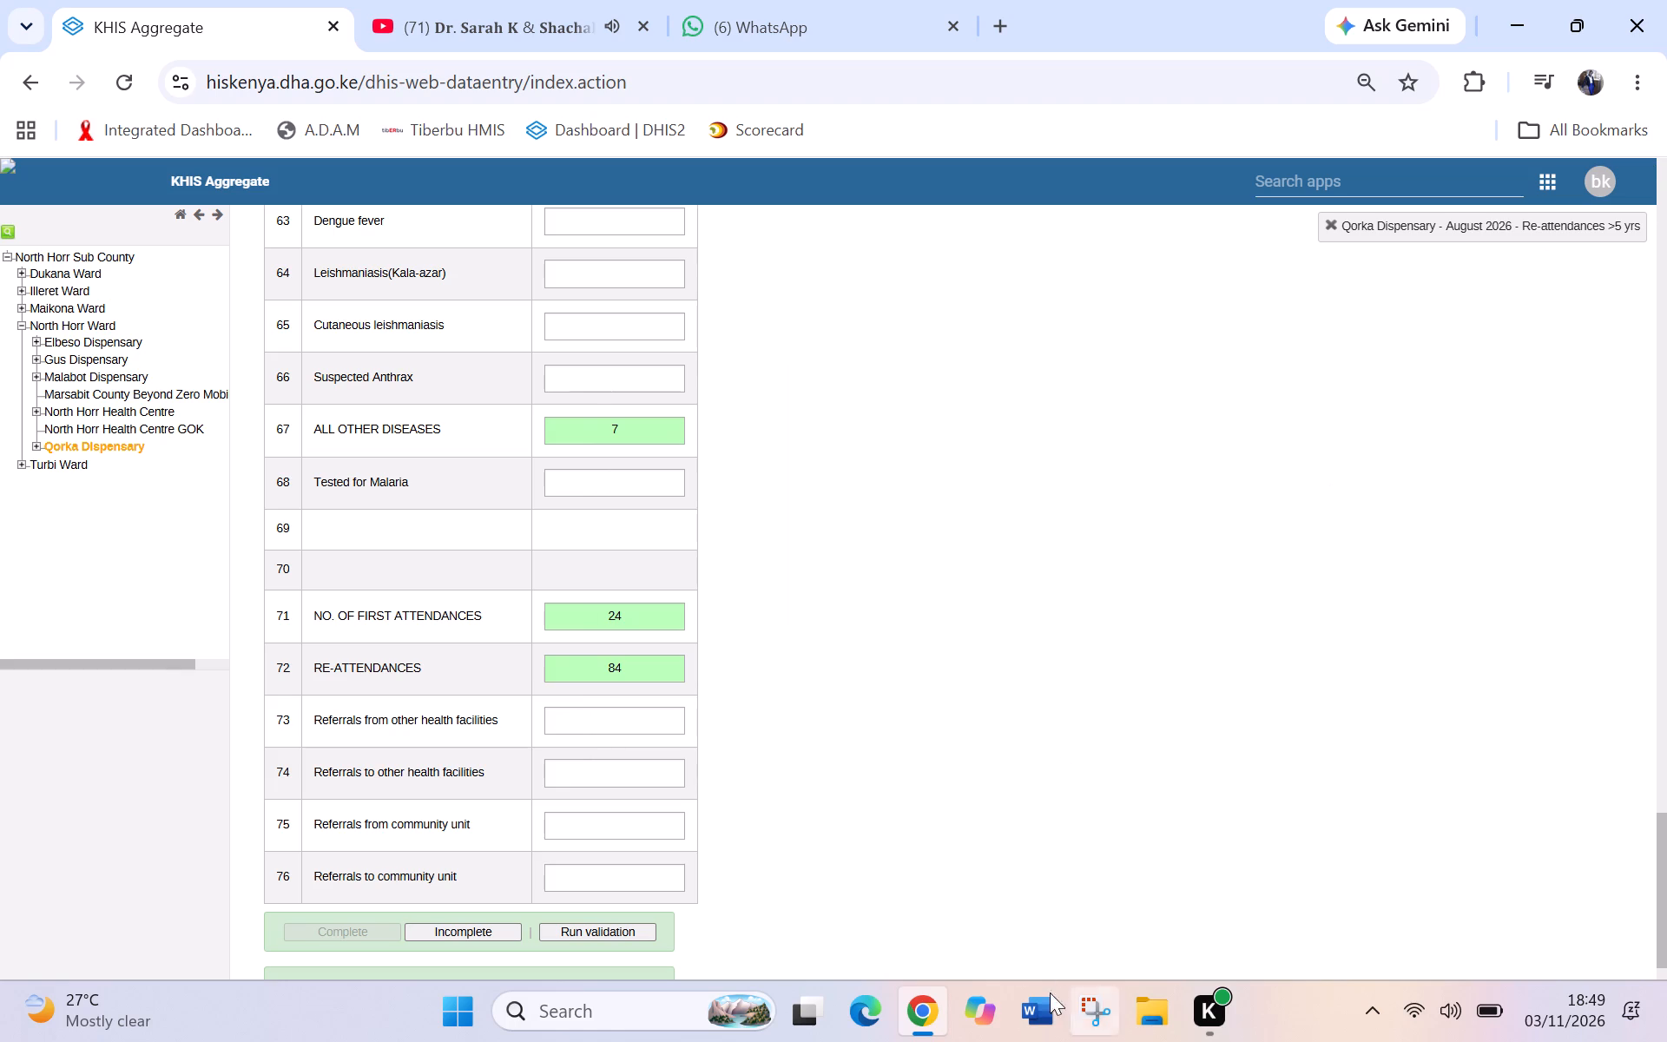
# Run validation on the over-5 outpatient form and close the validation result.
pyautogui.click(610, 932)
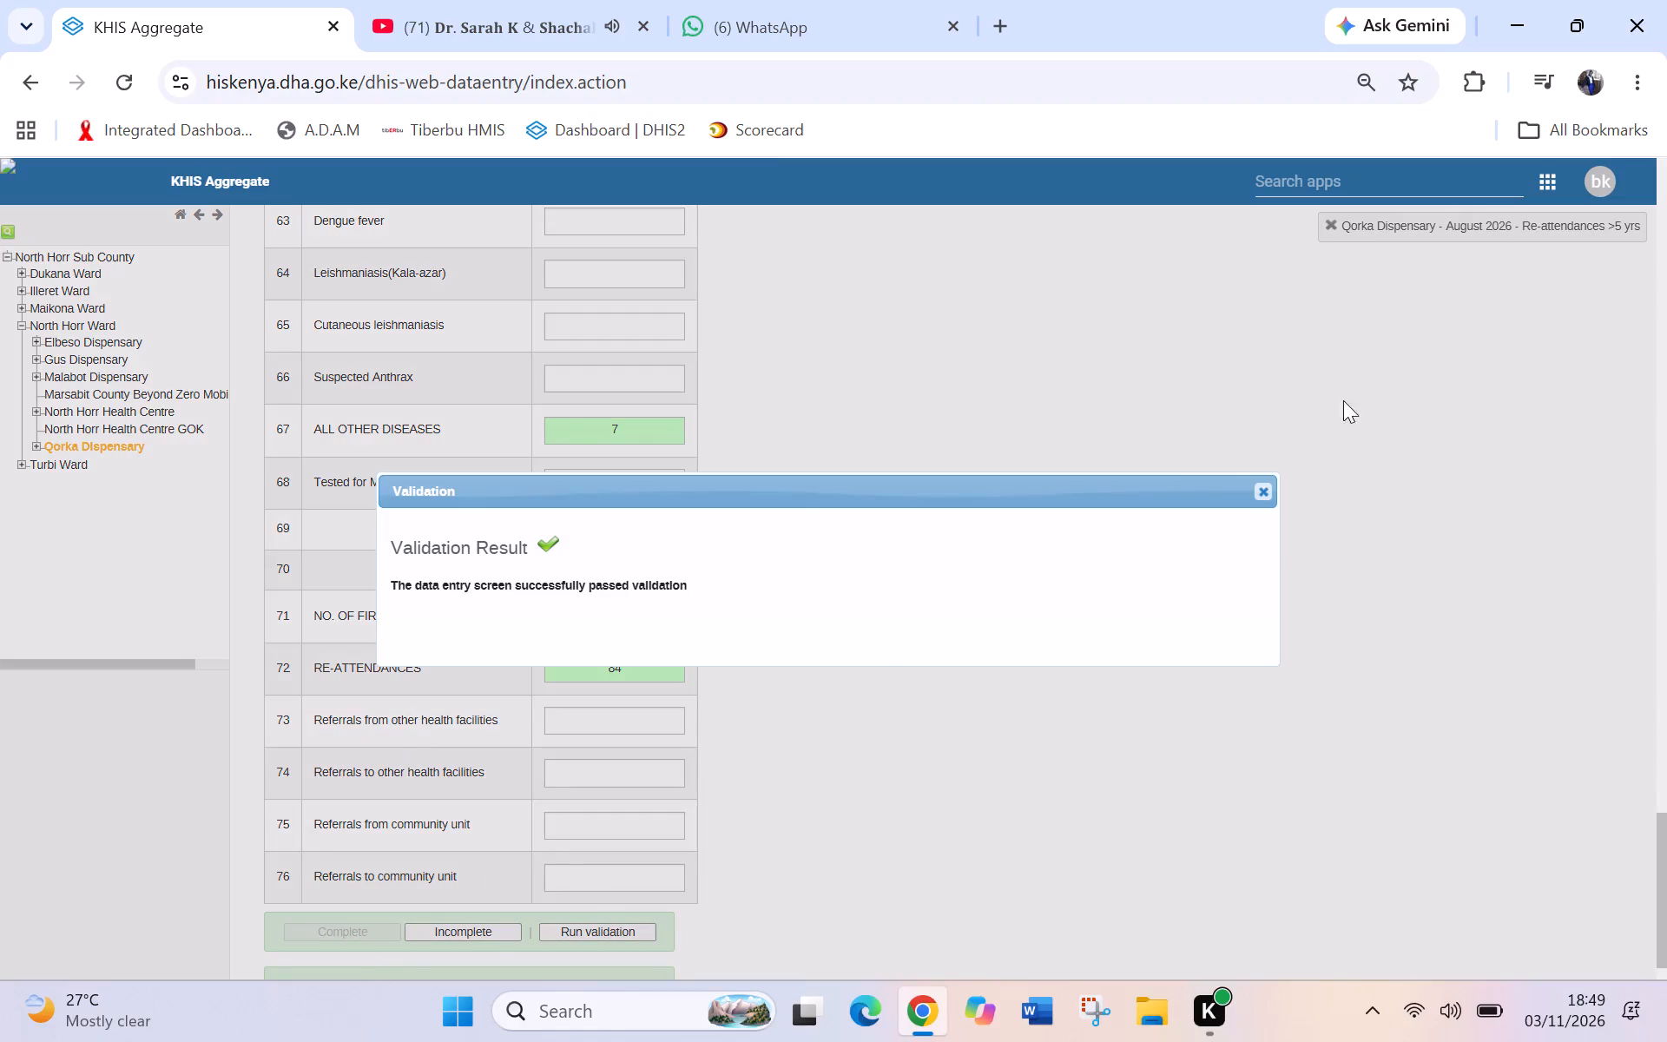
pyautogui.click(1266, 492)
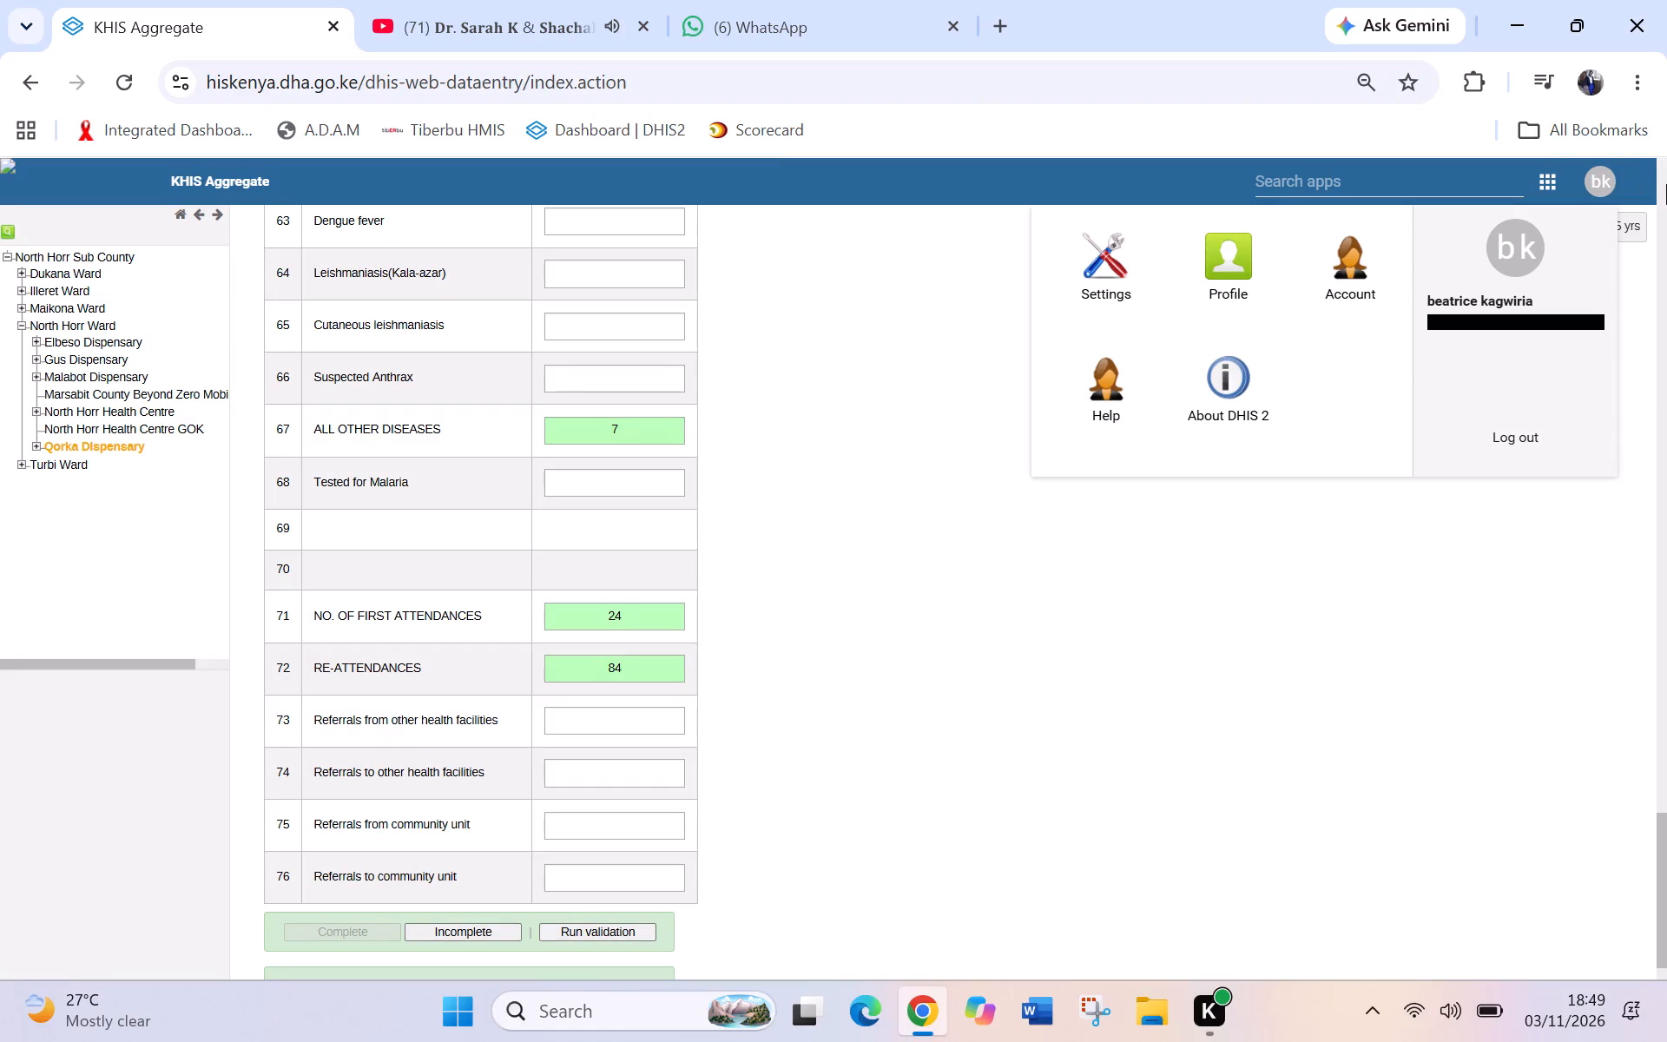
# Switch the data set to MOH 705 A Outpatient summary < 5 years Revised 2020.
pyautogui.click(1666, 183)
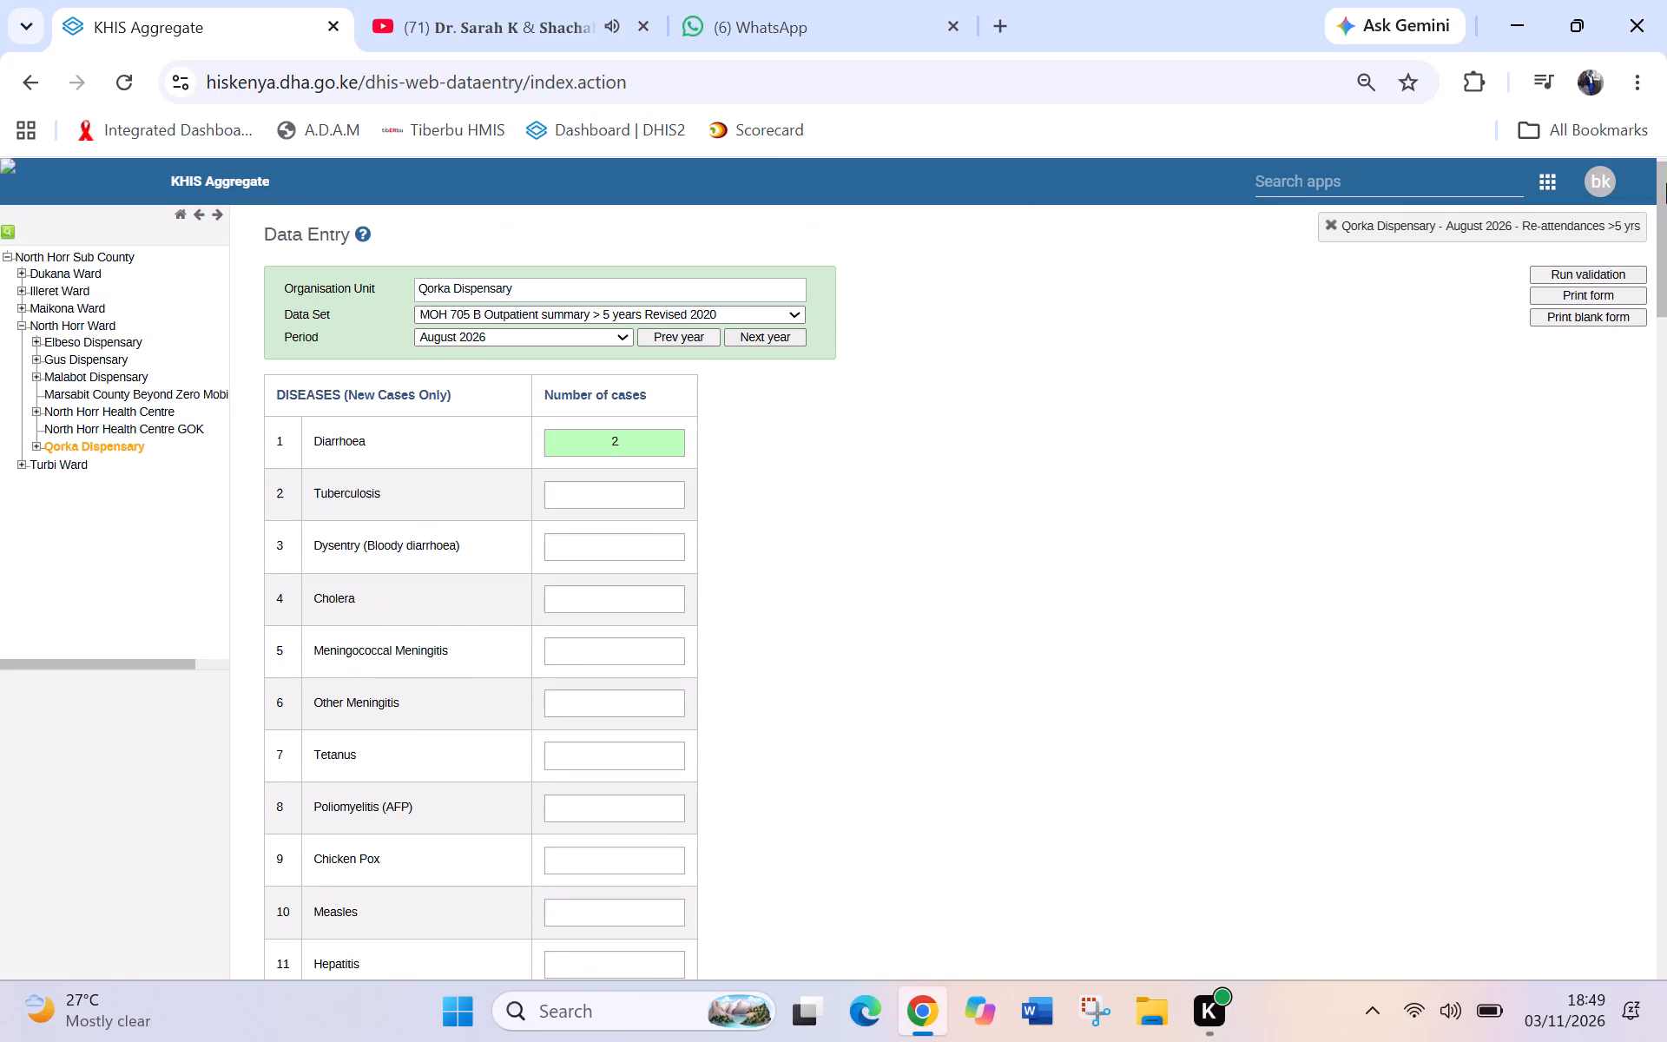
pyautogui.click(492, 316)
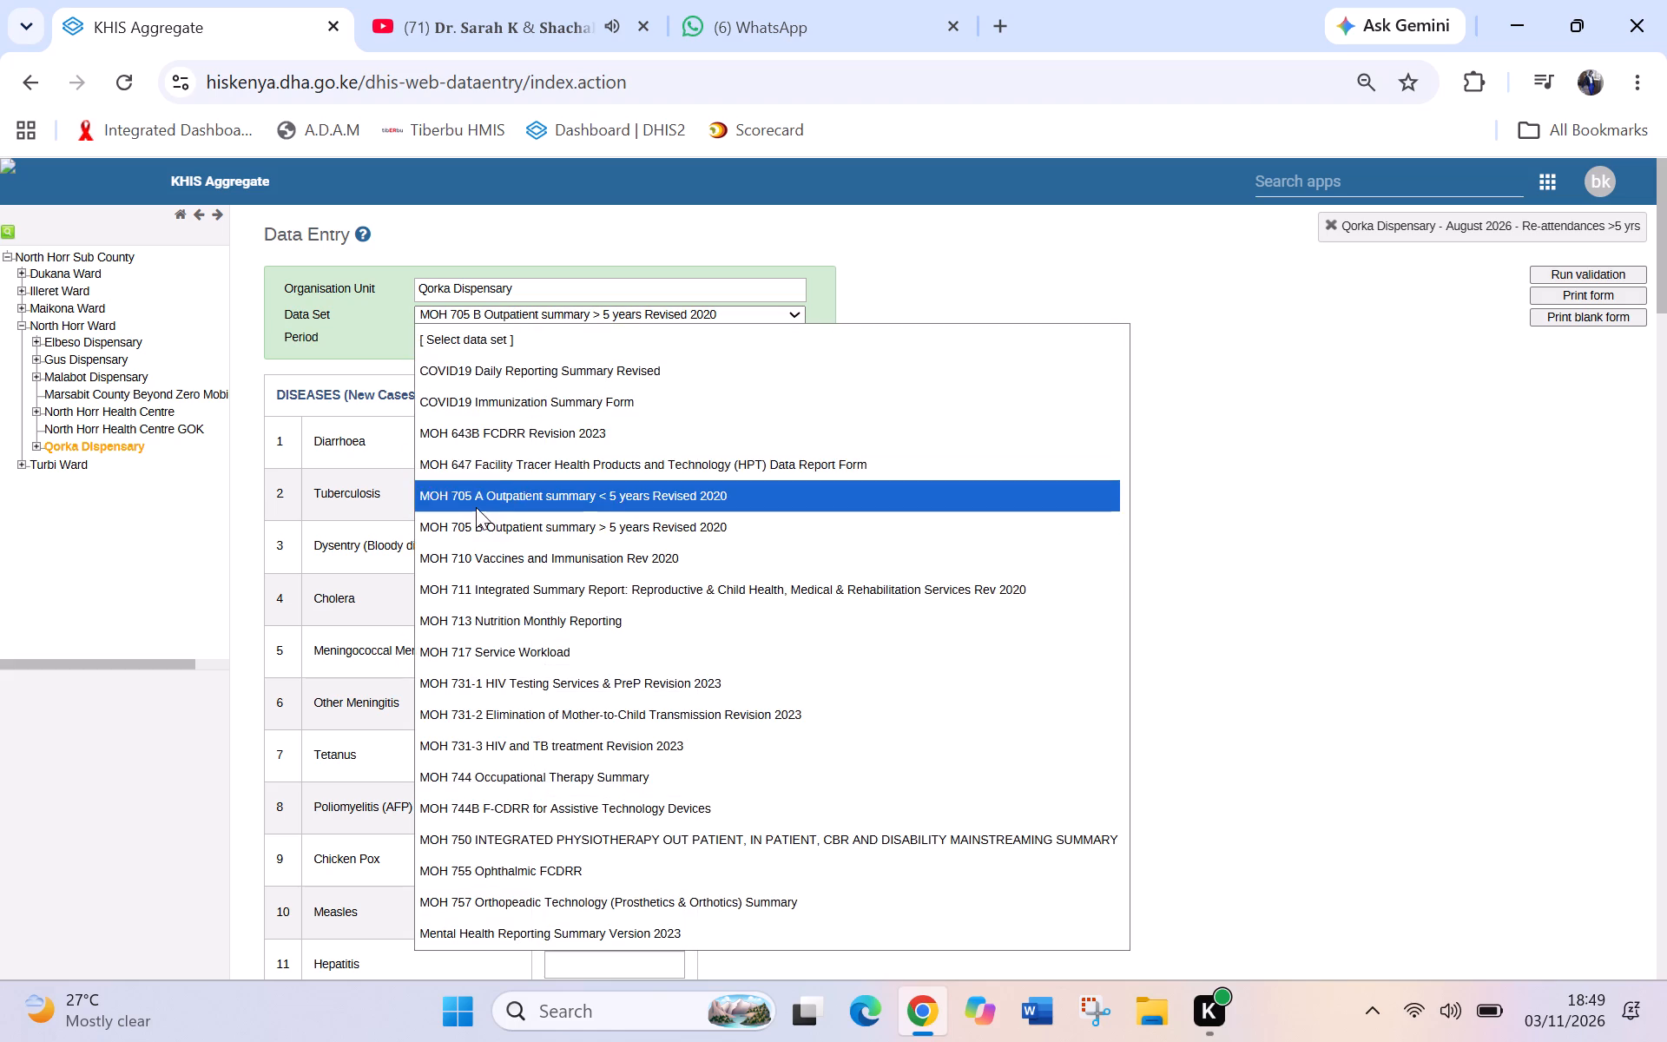
pyautogui.click(476, 499)
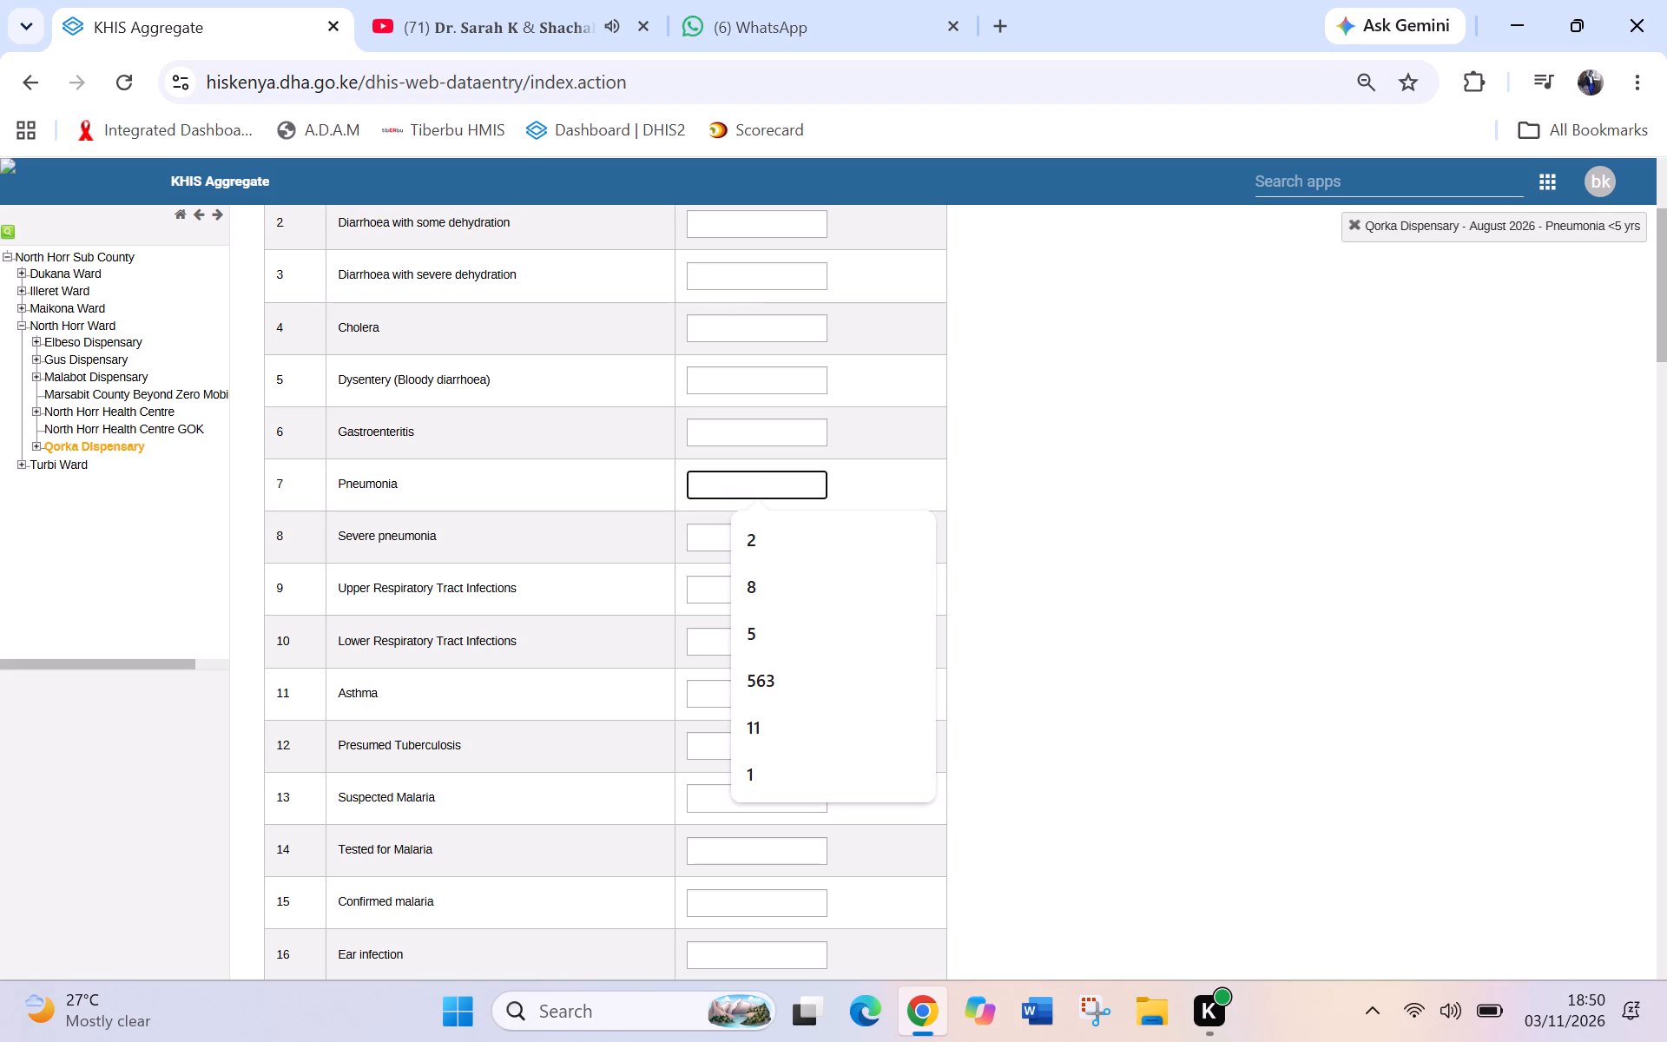
# Enter cases: Pneumonia 5, Upper Respiratory Tract Infections 17, Ear infection 2, Intestinal worms 4, Eye Infections 1, Tonsilitis 1 and Urinary Tract Infections 2.
pyautogui.press('5')
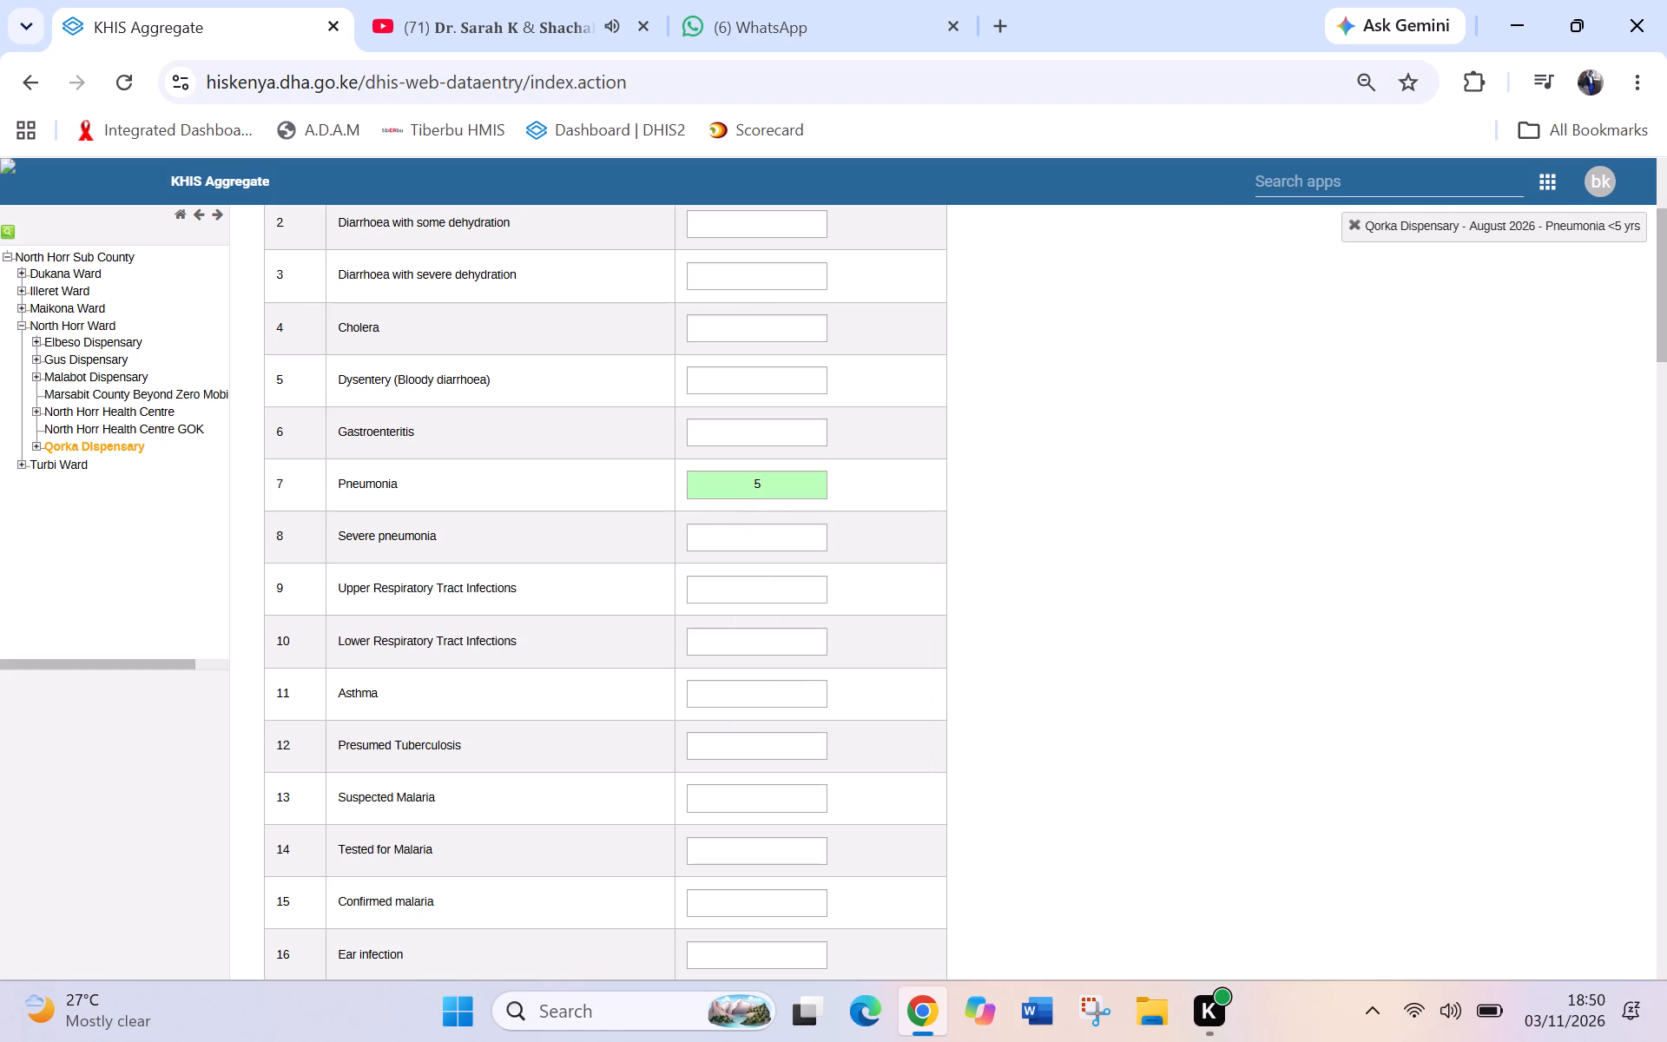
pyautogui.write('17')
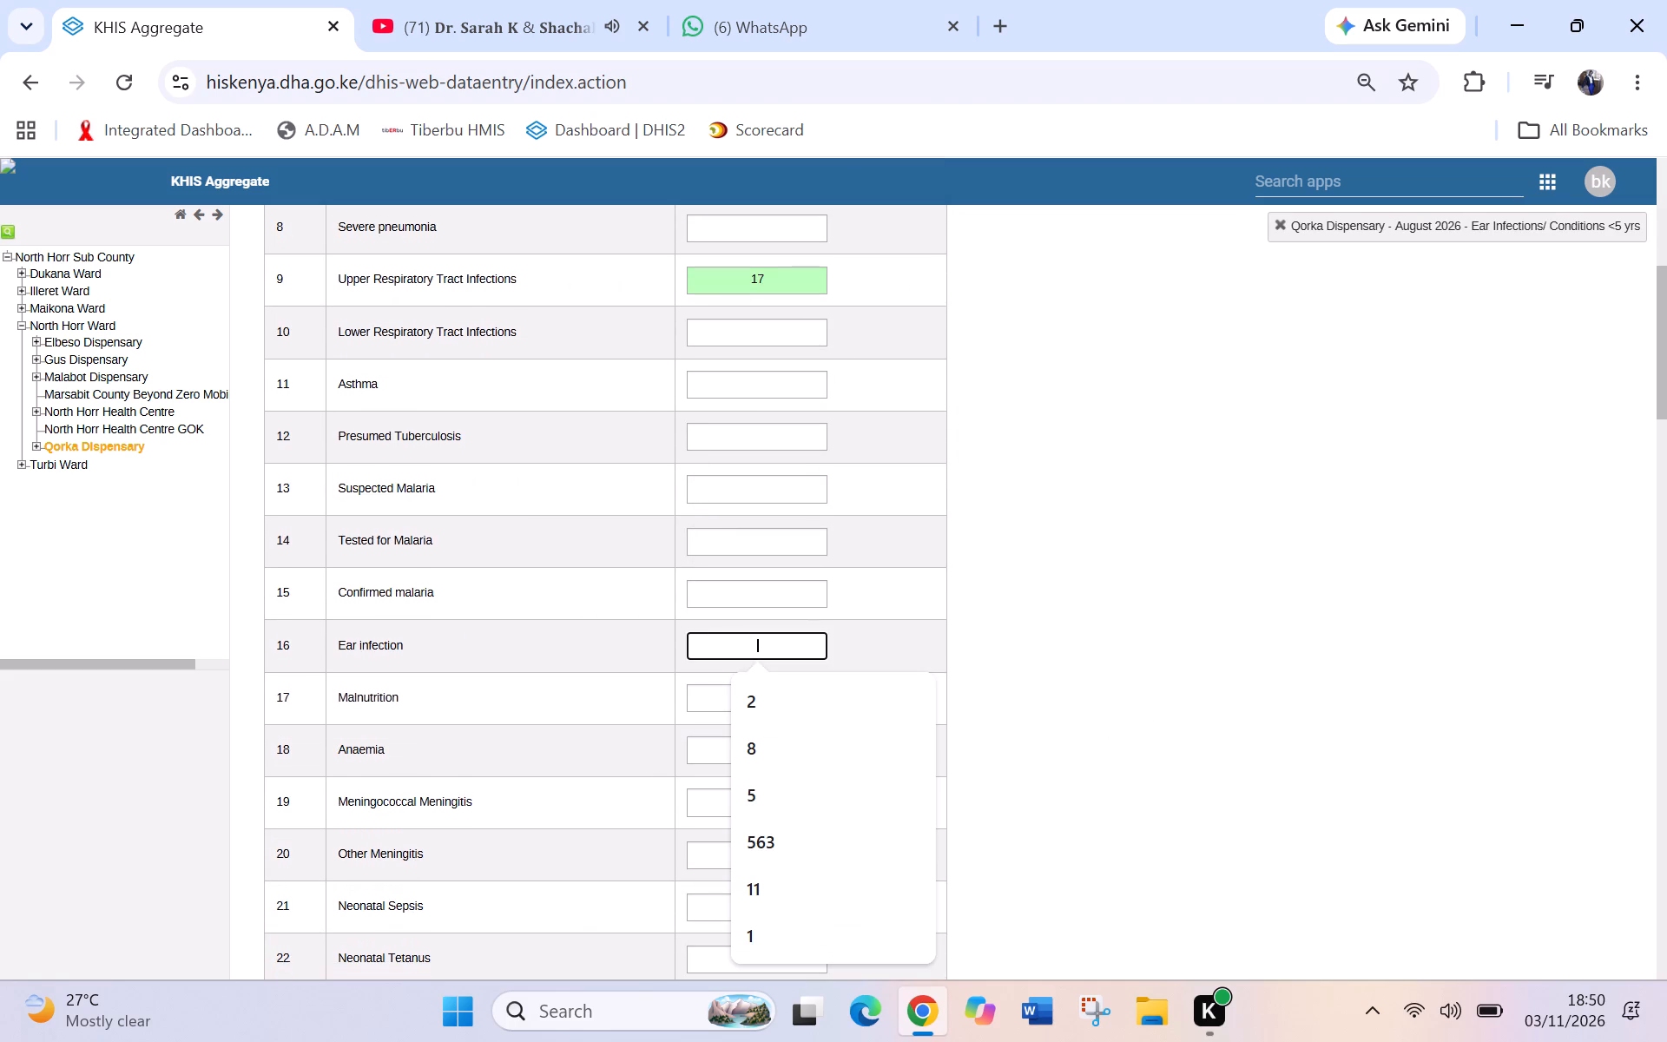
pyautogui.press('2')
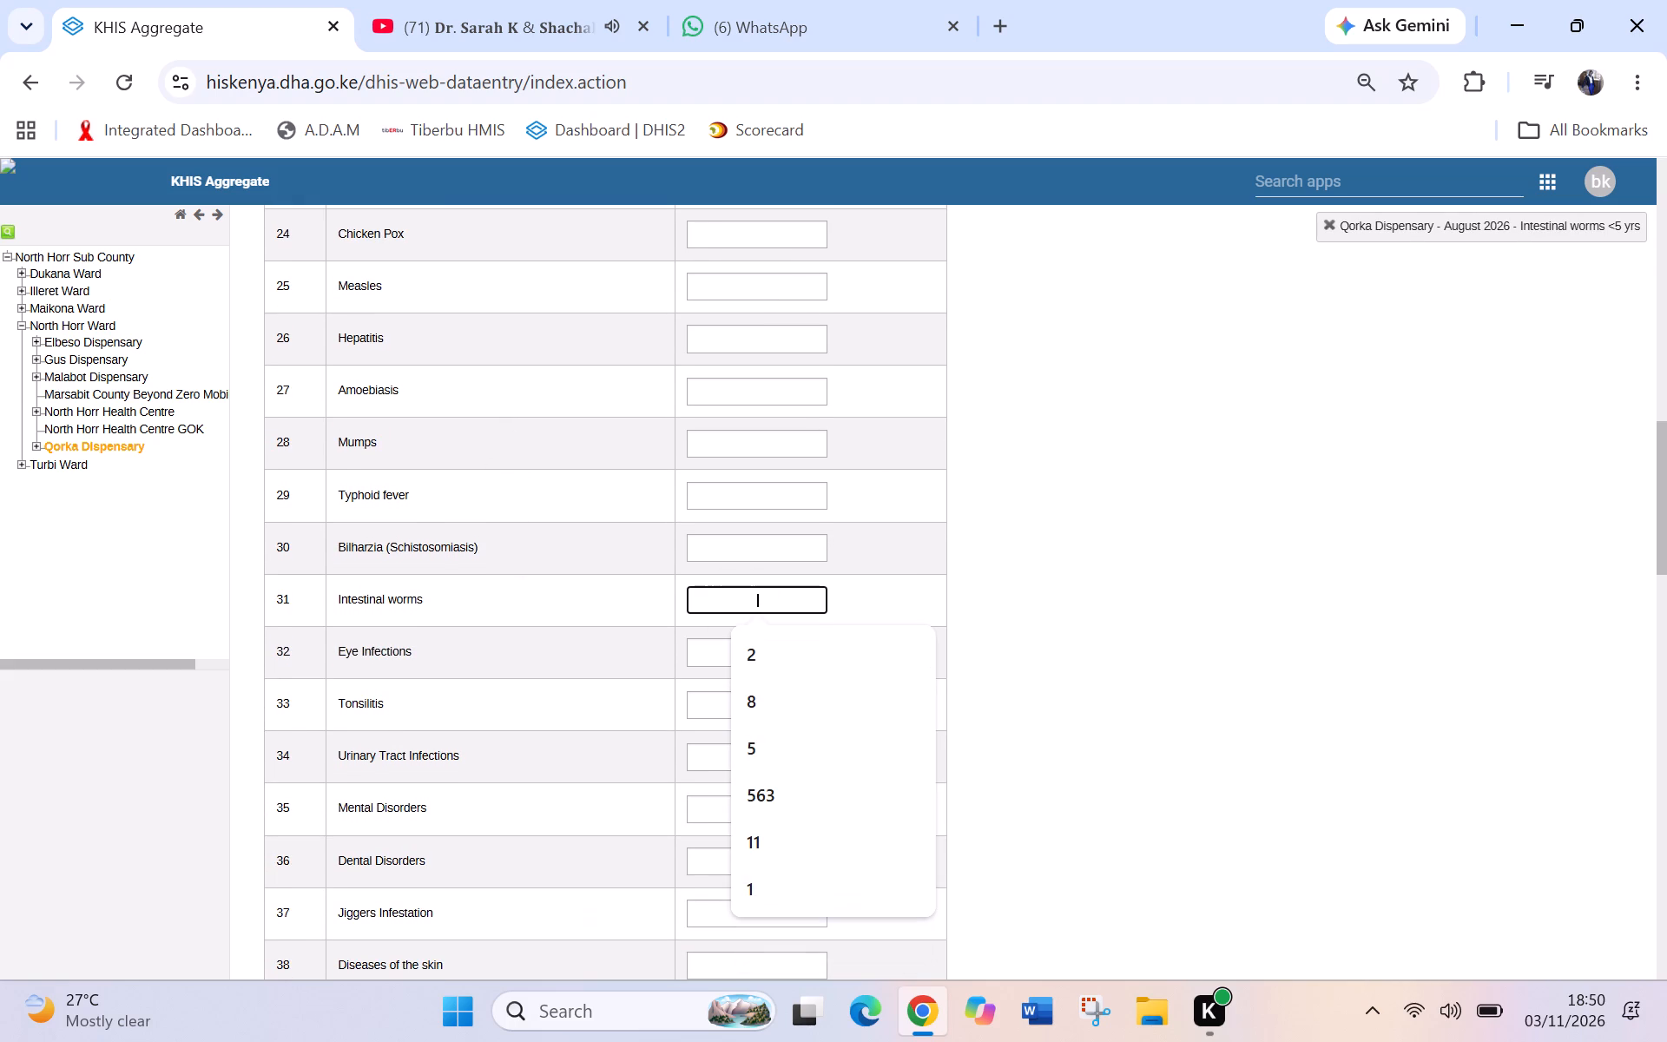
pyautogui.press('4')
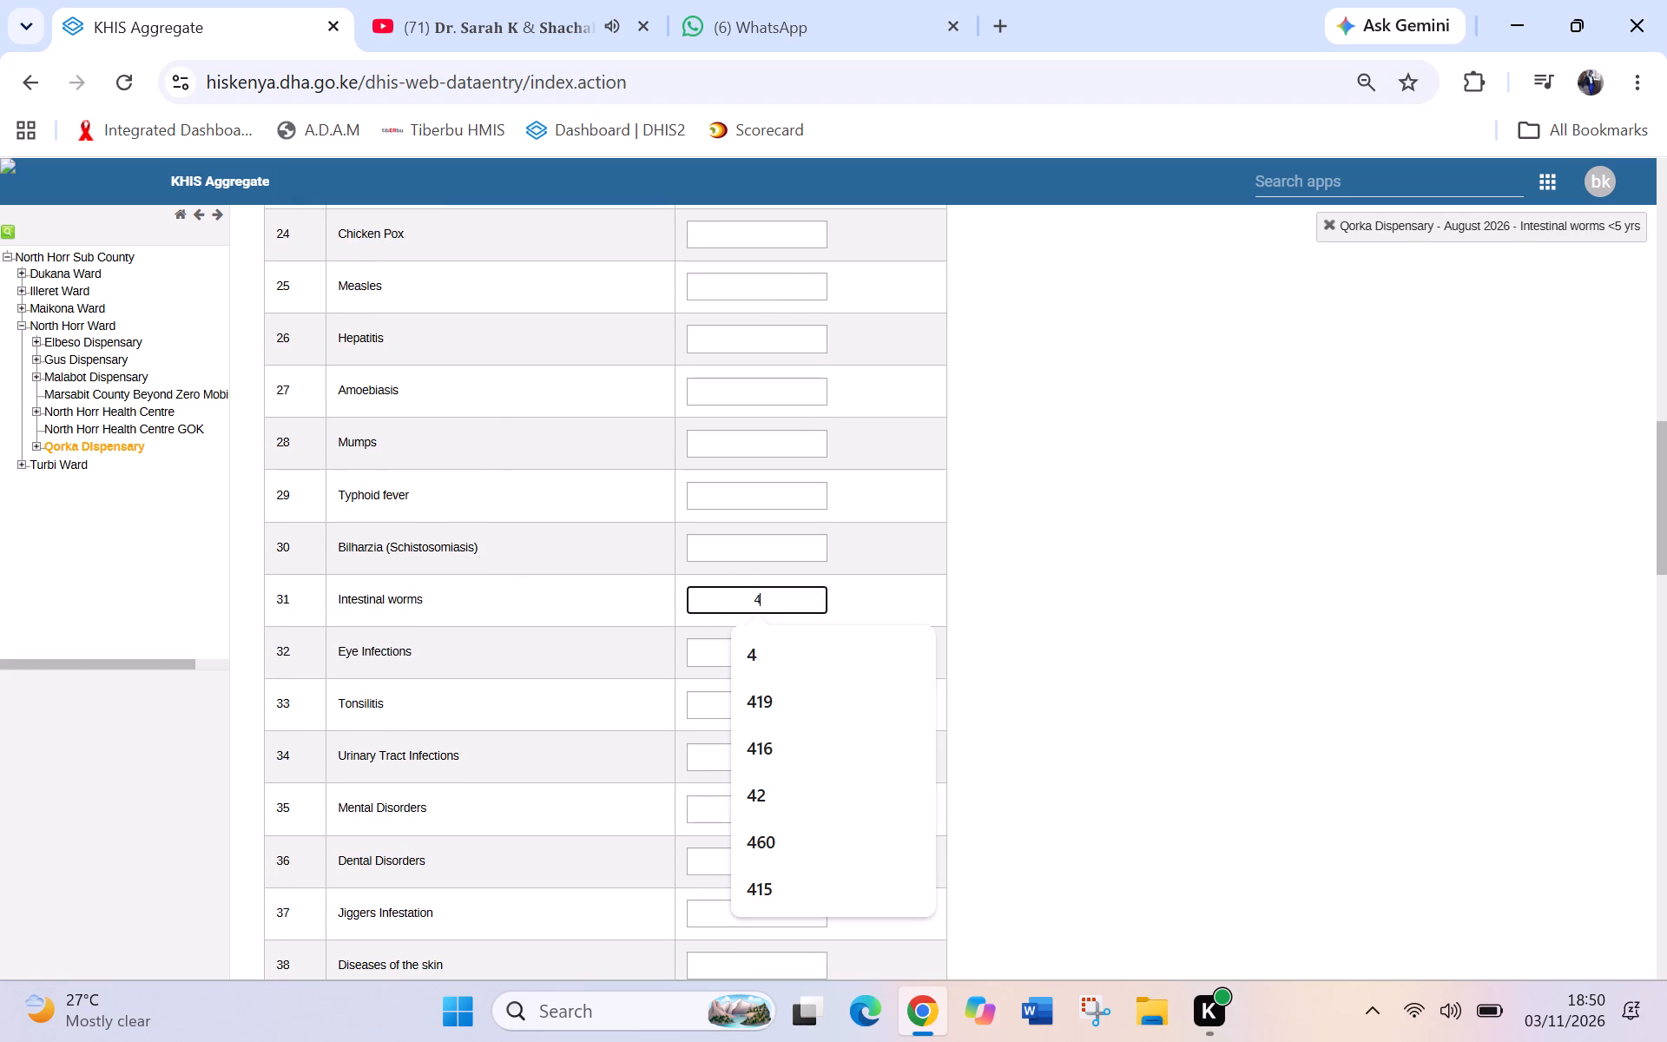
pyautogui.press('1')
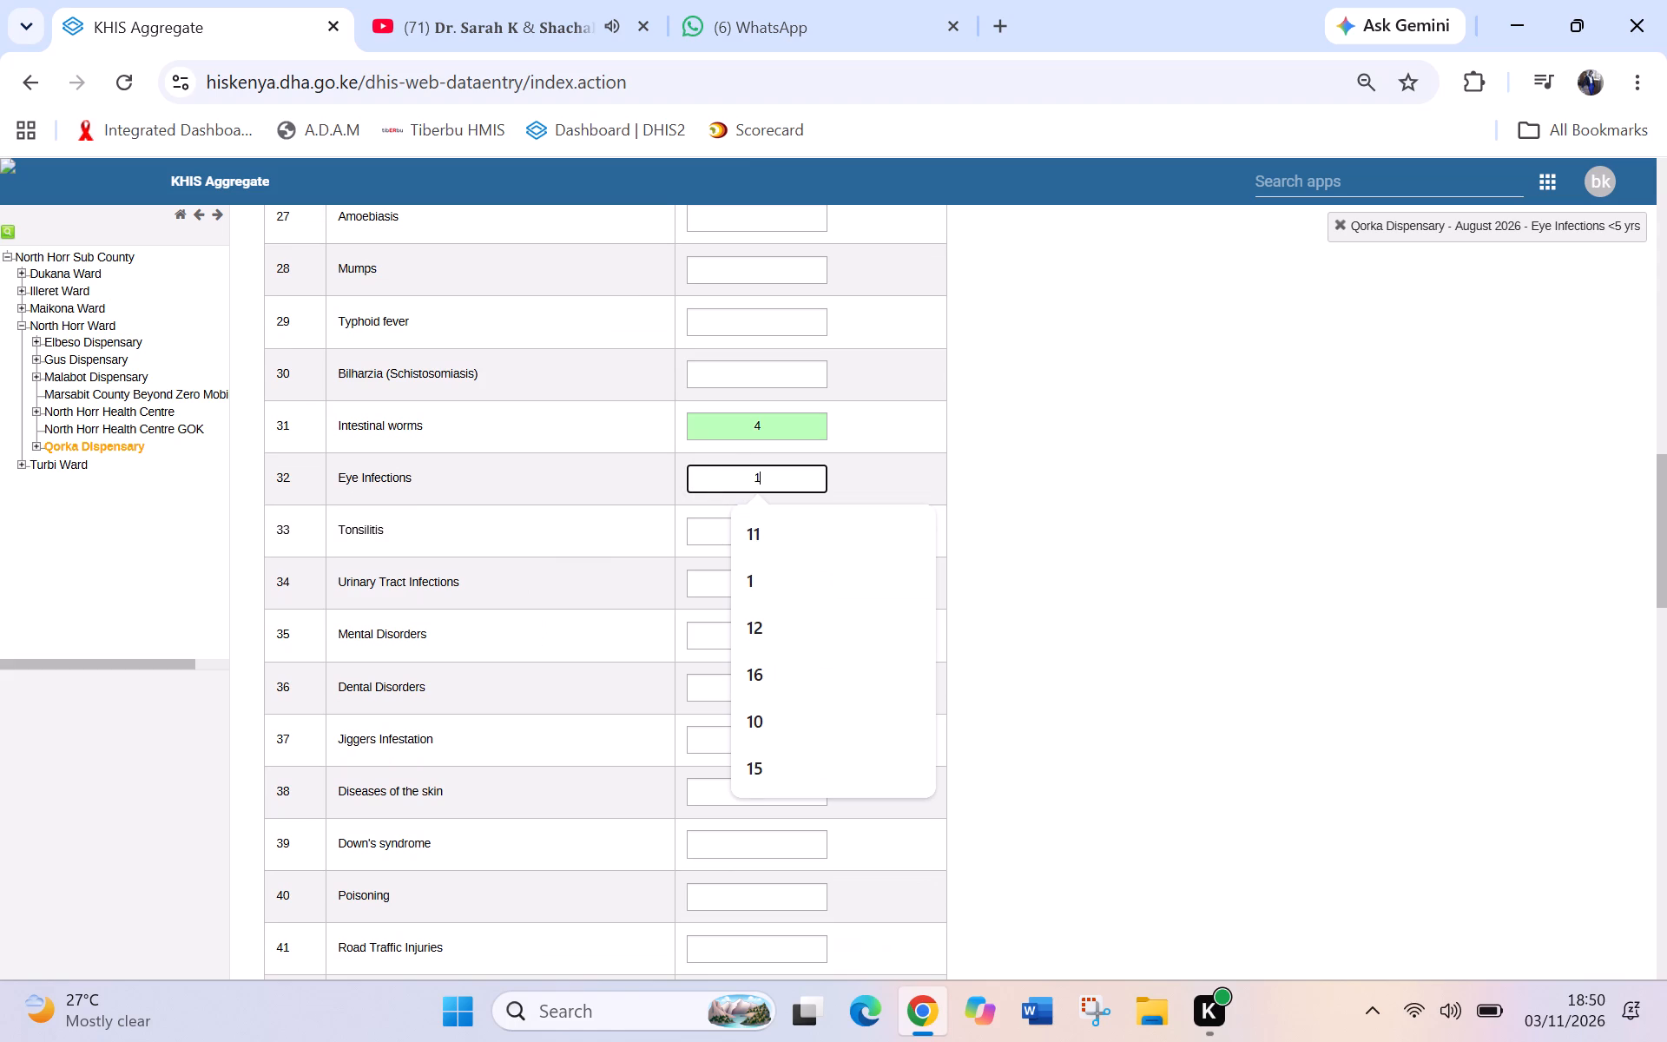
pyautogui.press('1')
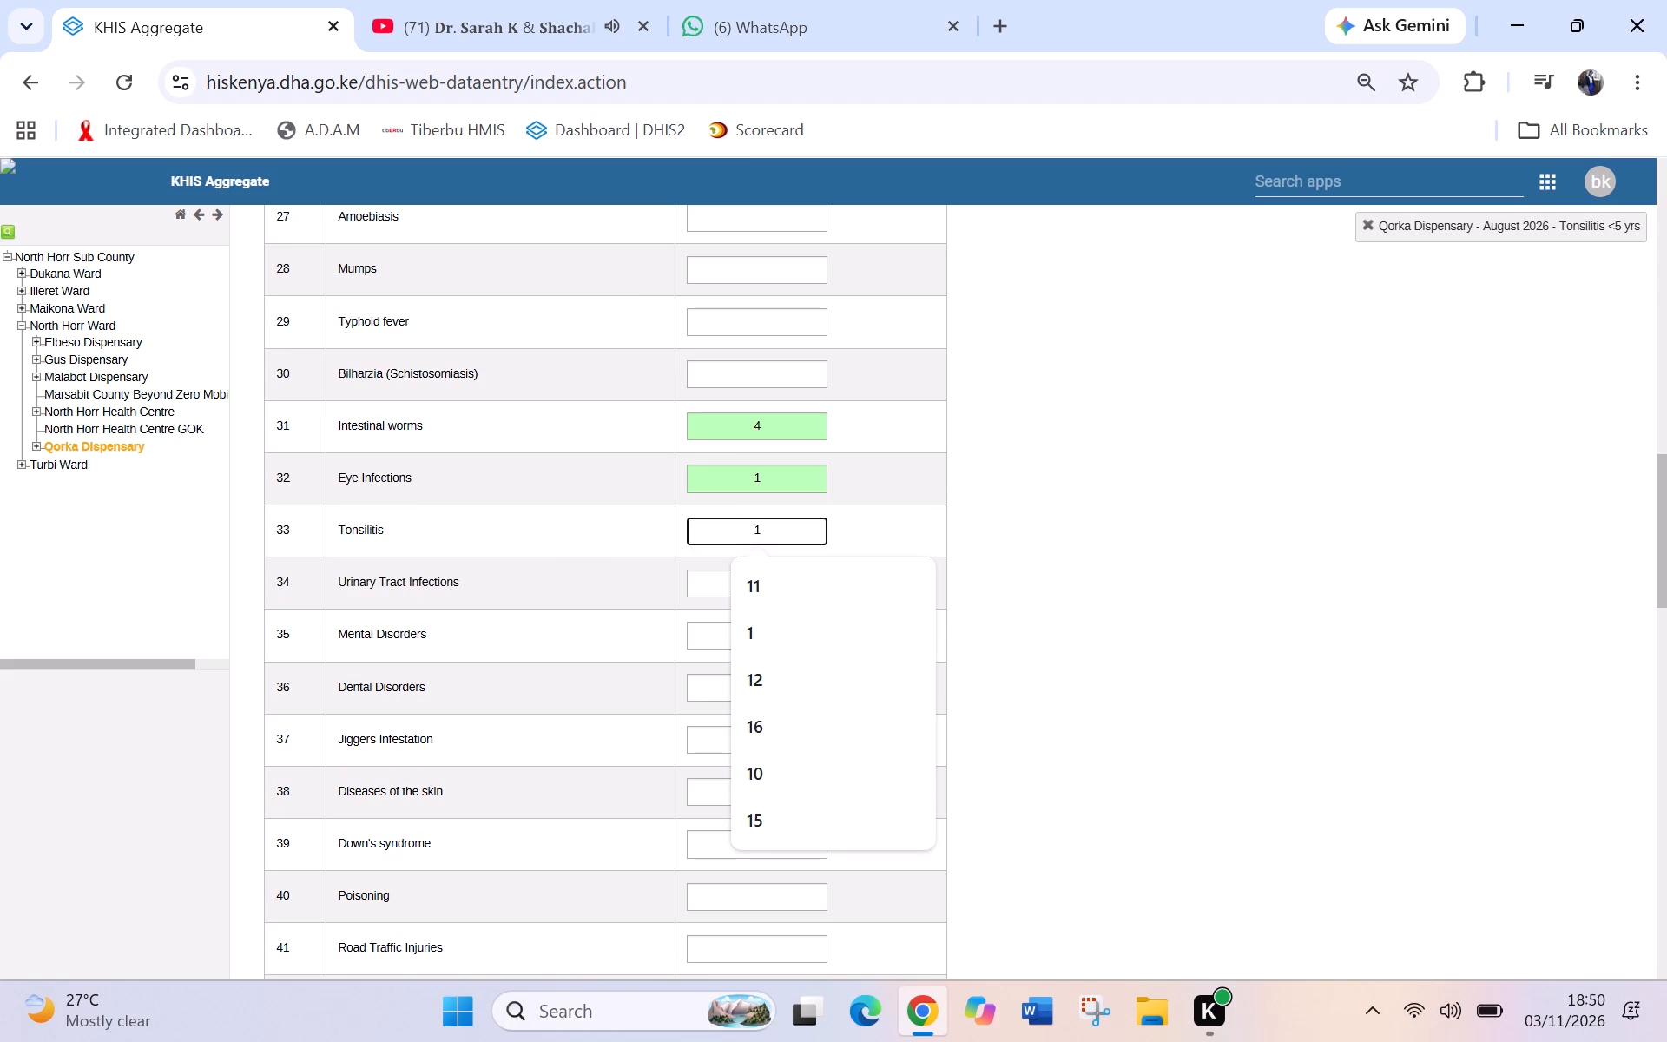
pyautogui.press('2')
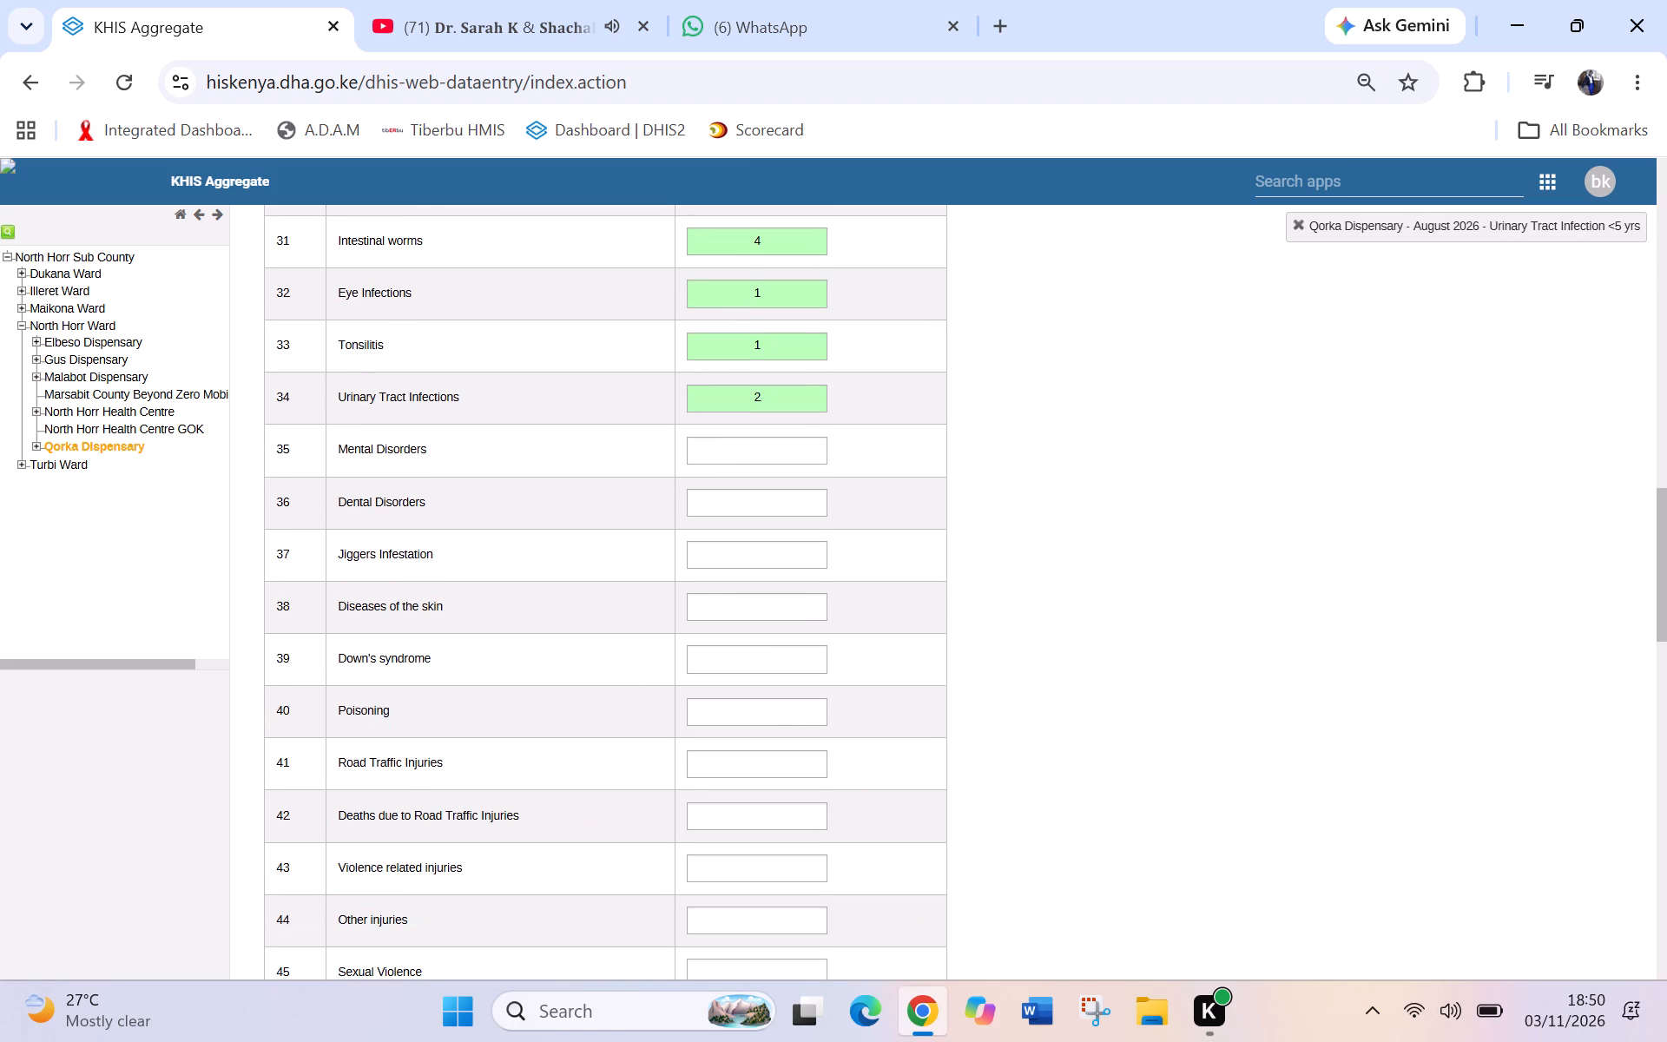
# Enter 1 case each for Dental Disorders and Burns, and 3 cases in a disease row between them.
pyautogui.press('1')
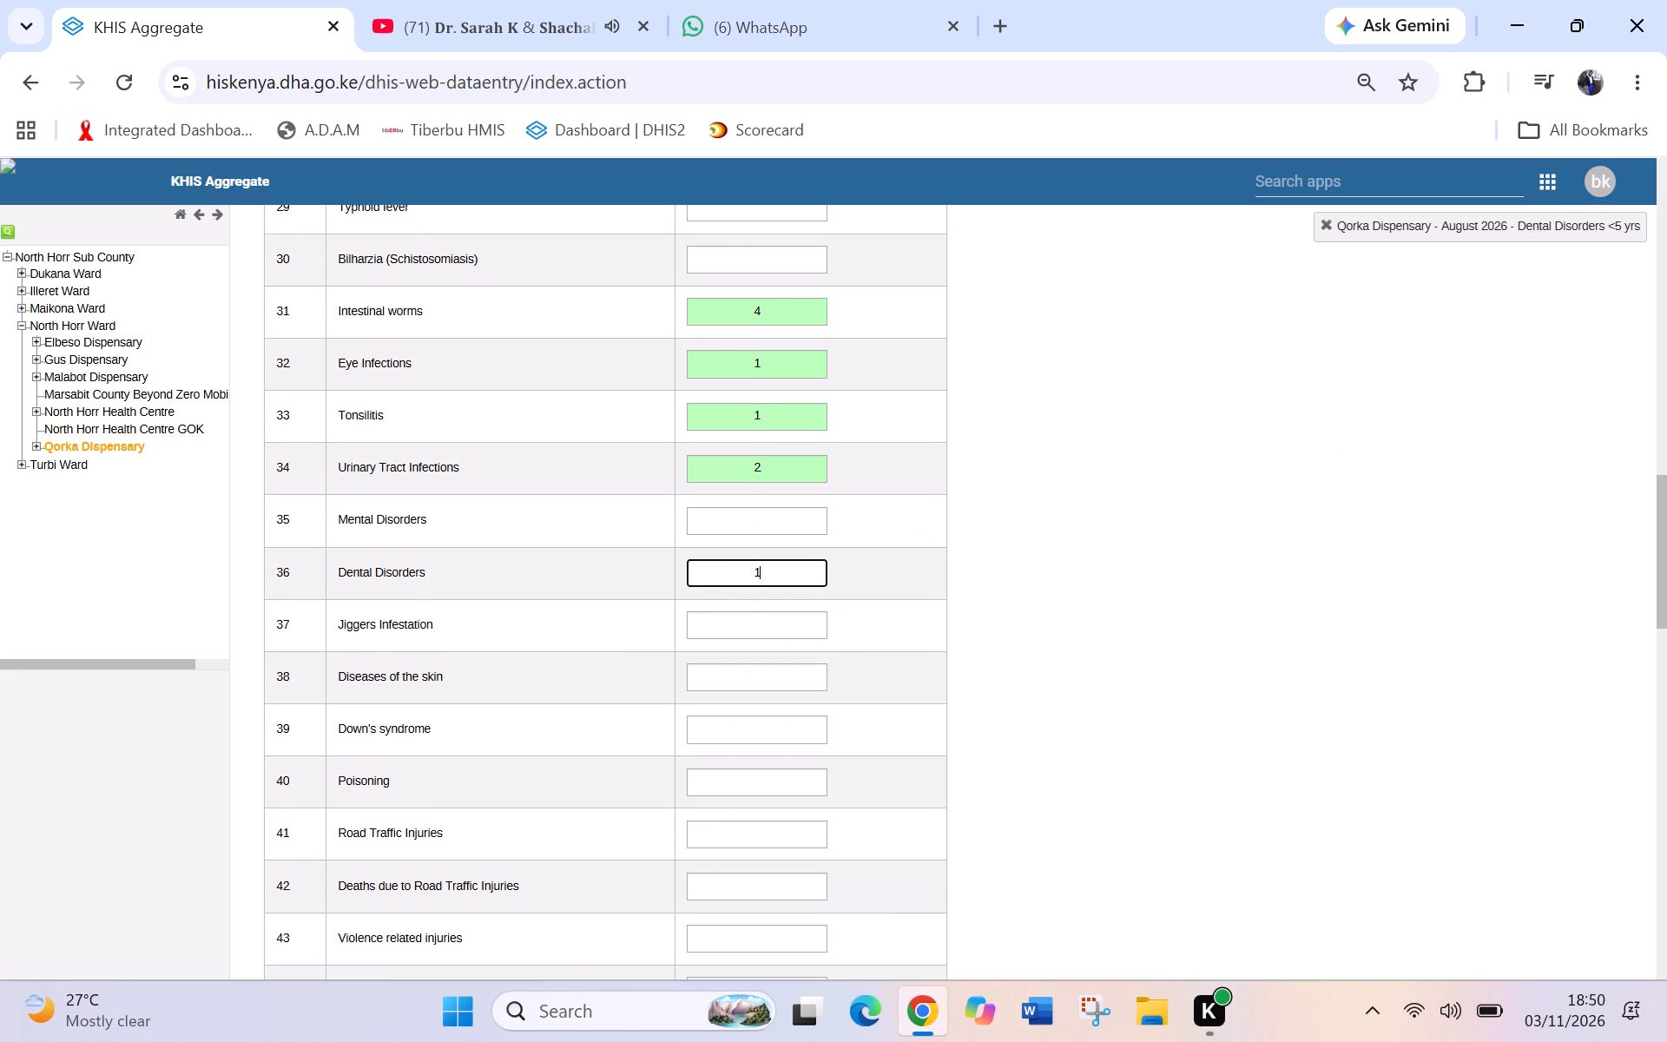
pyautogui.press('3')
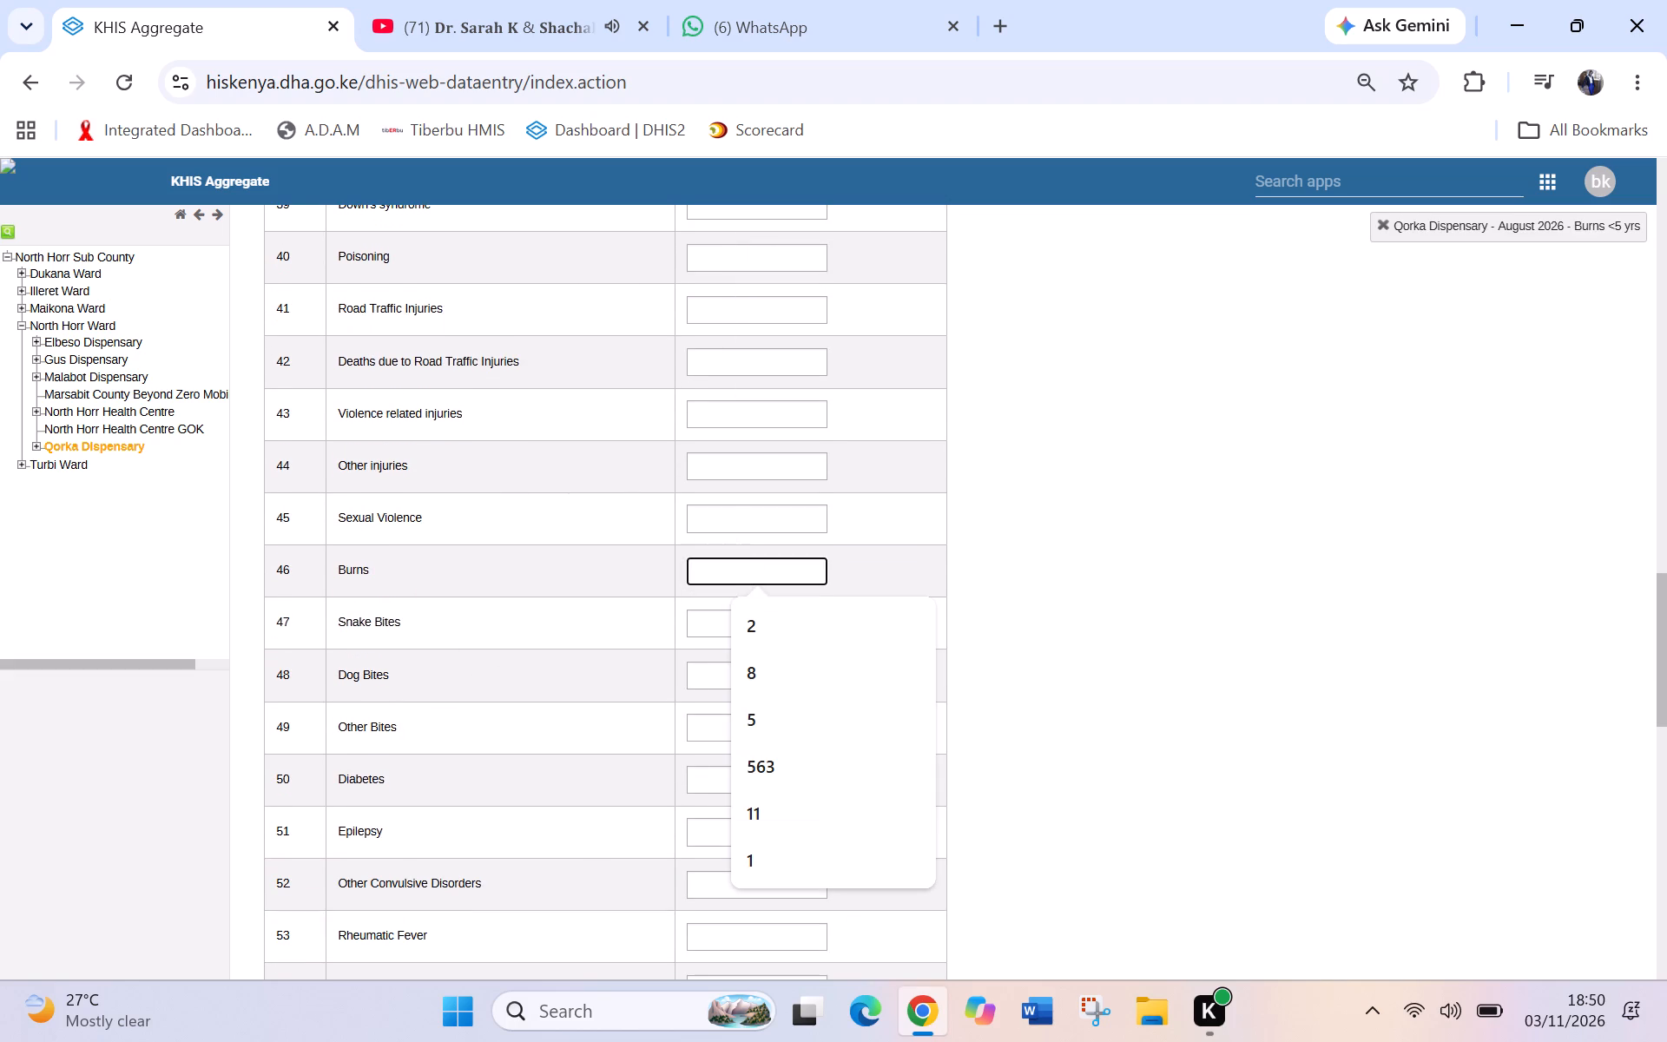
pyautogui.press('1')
pyautogui.click(1304, 636)
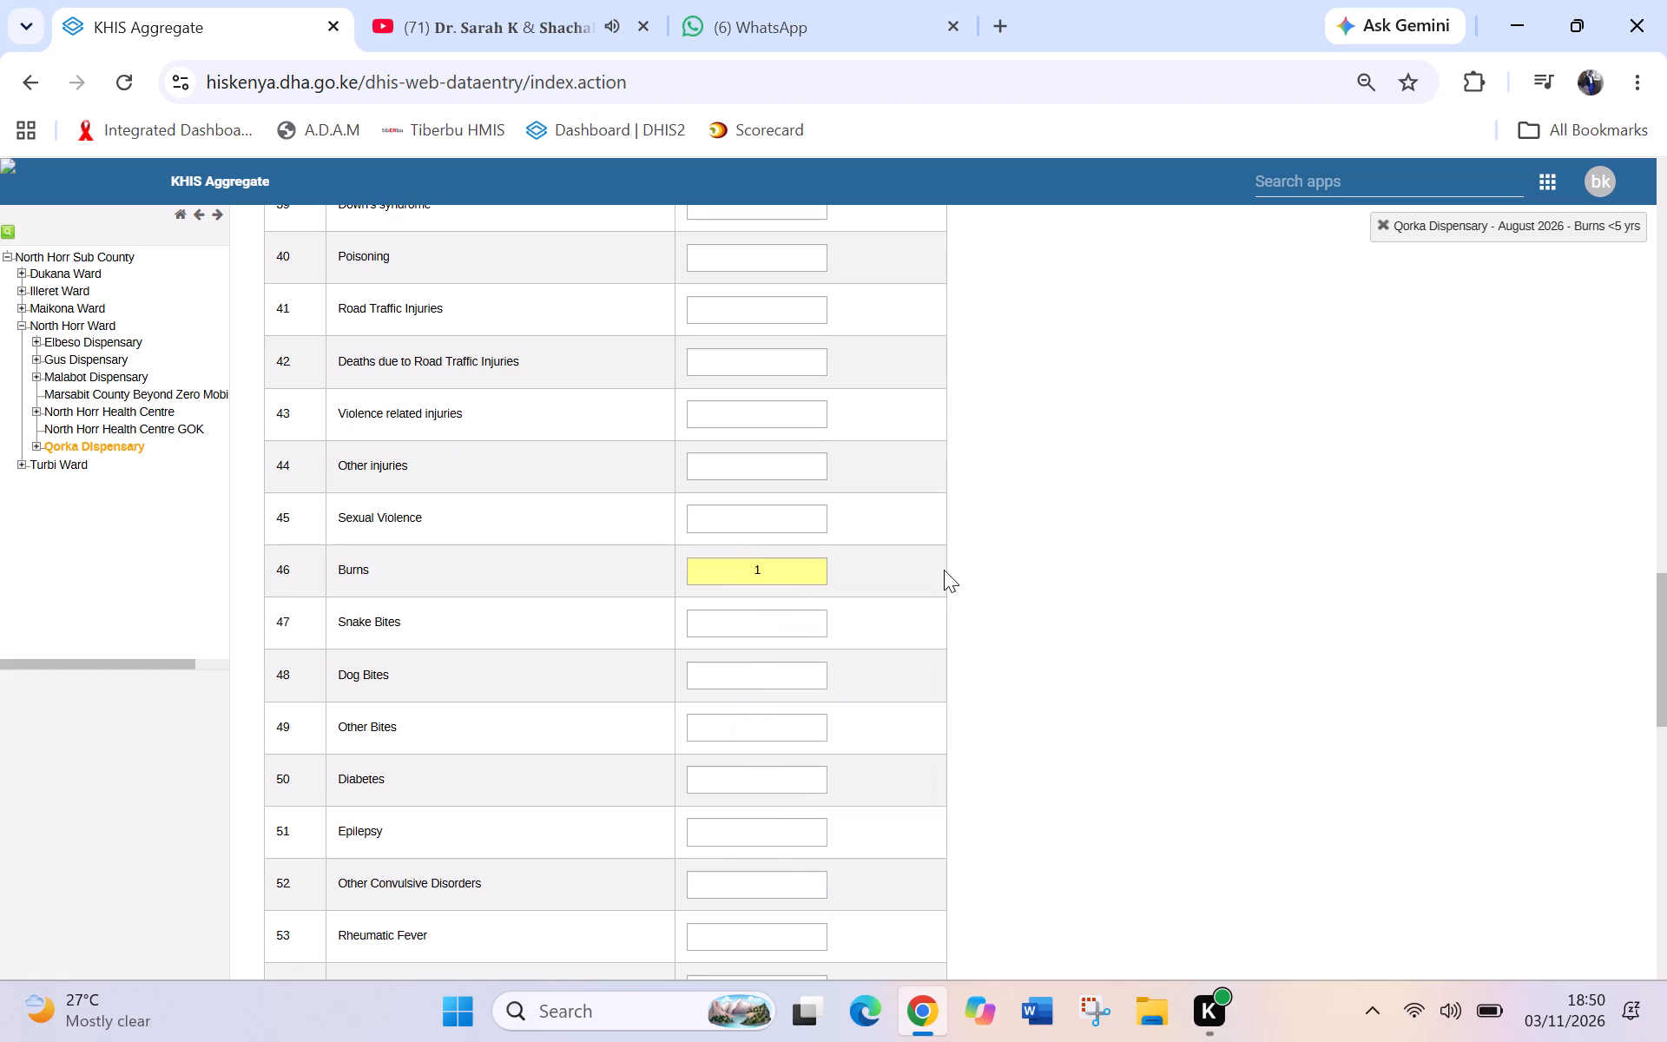
# Enter 4 for All Other Diseases, 11 for No. Of New Attendances and 30 for No of Re-Attendances.
pyautogui.scroll(-3, 862, 554)
pyautogui.scroll(3, 863, 644)
pyautogui.scroll(-7, 860, 643)
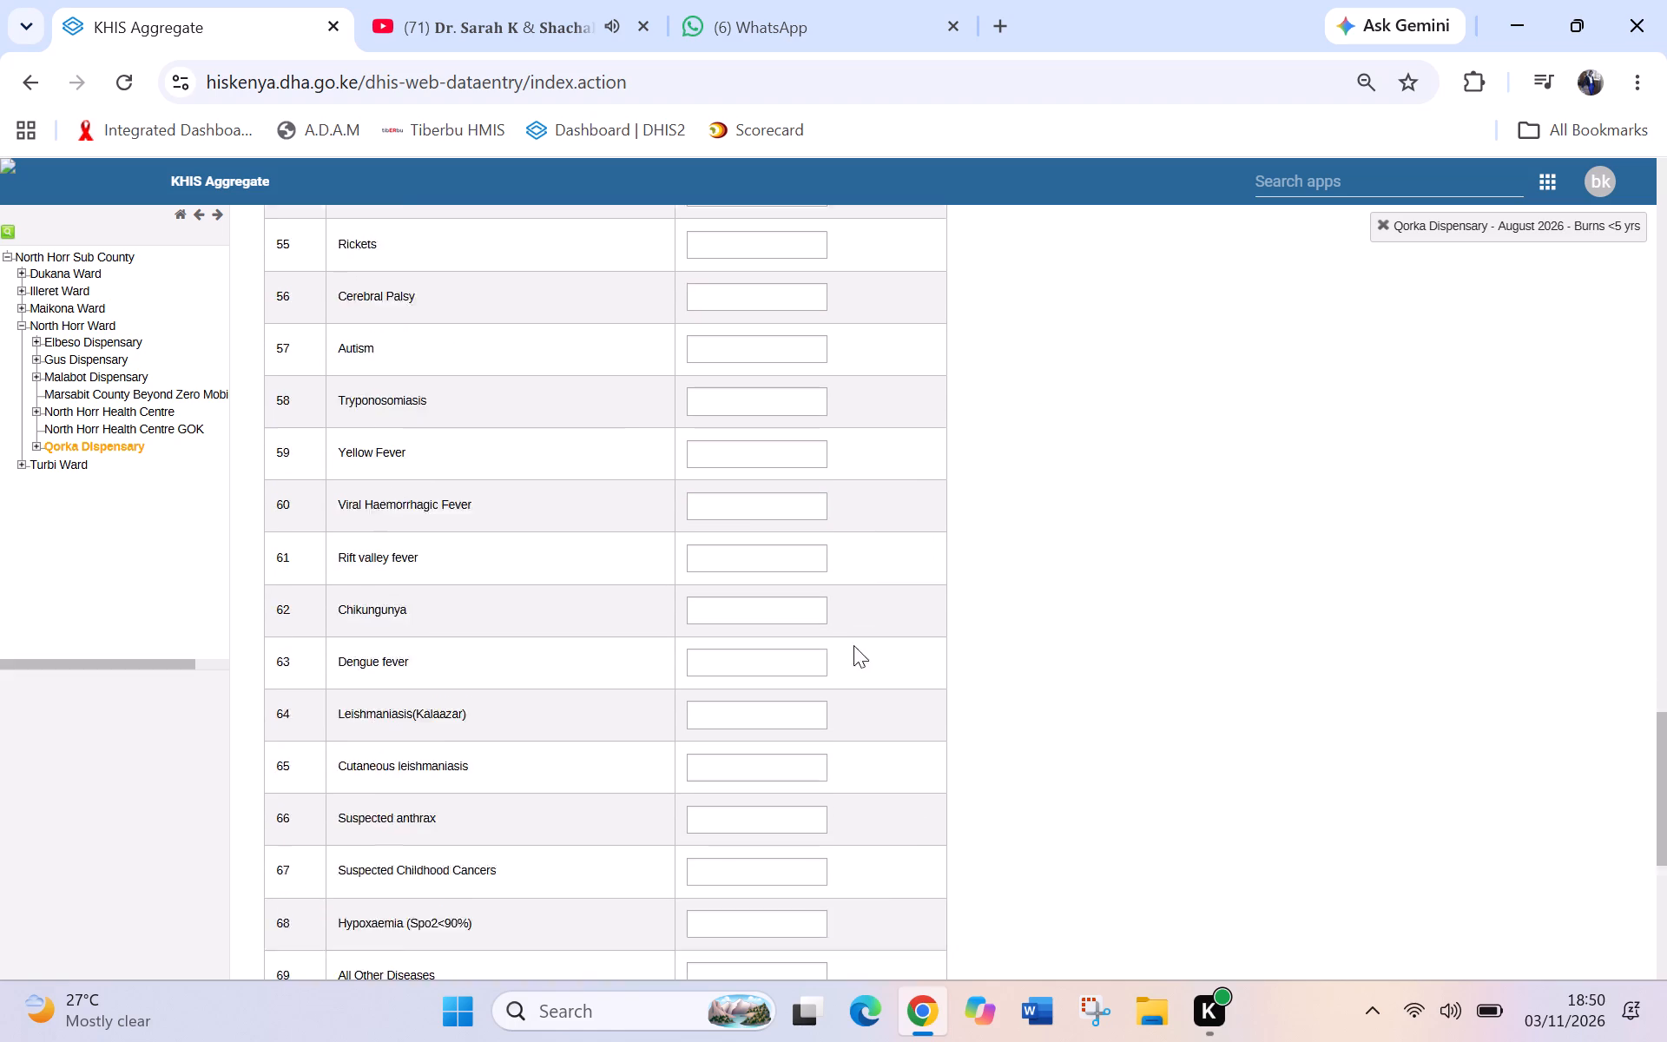
pyautogui.scroll(-4, 853, 645)
pyautogui.click(736, 449)
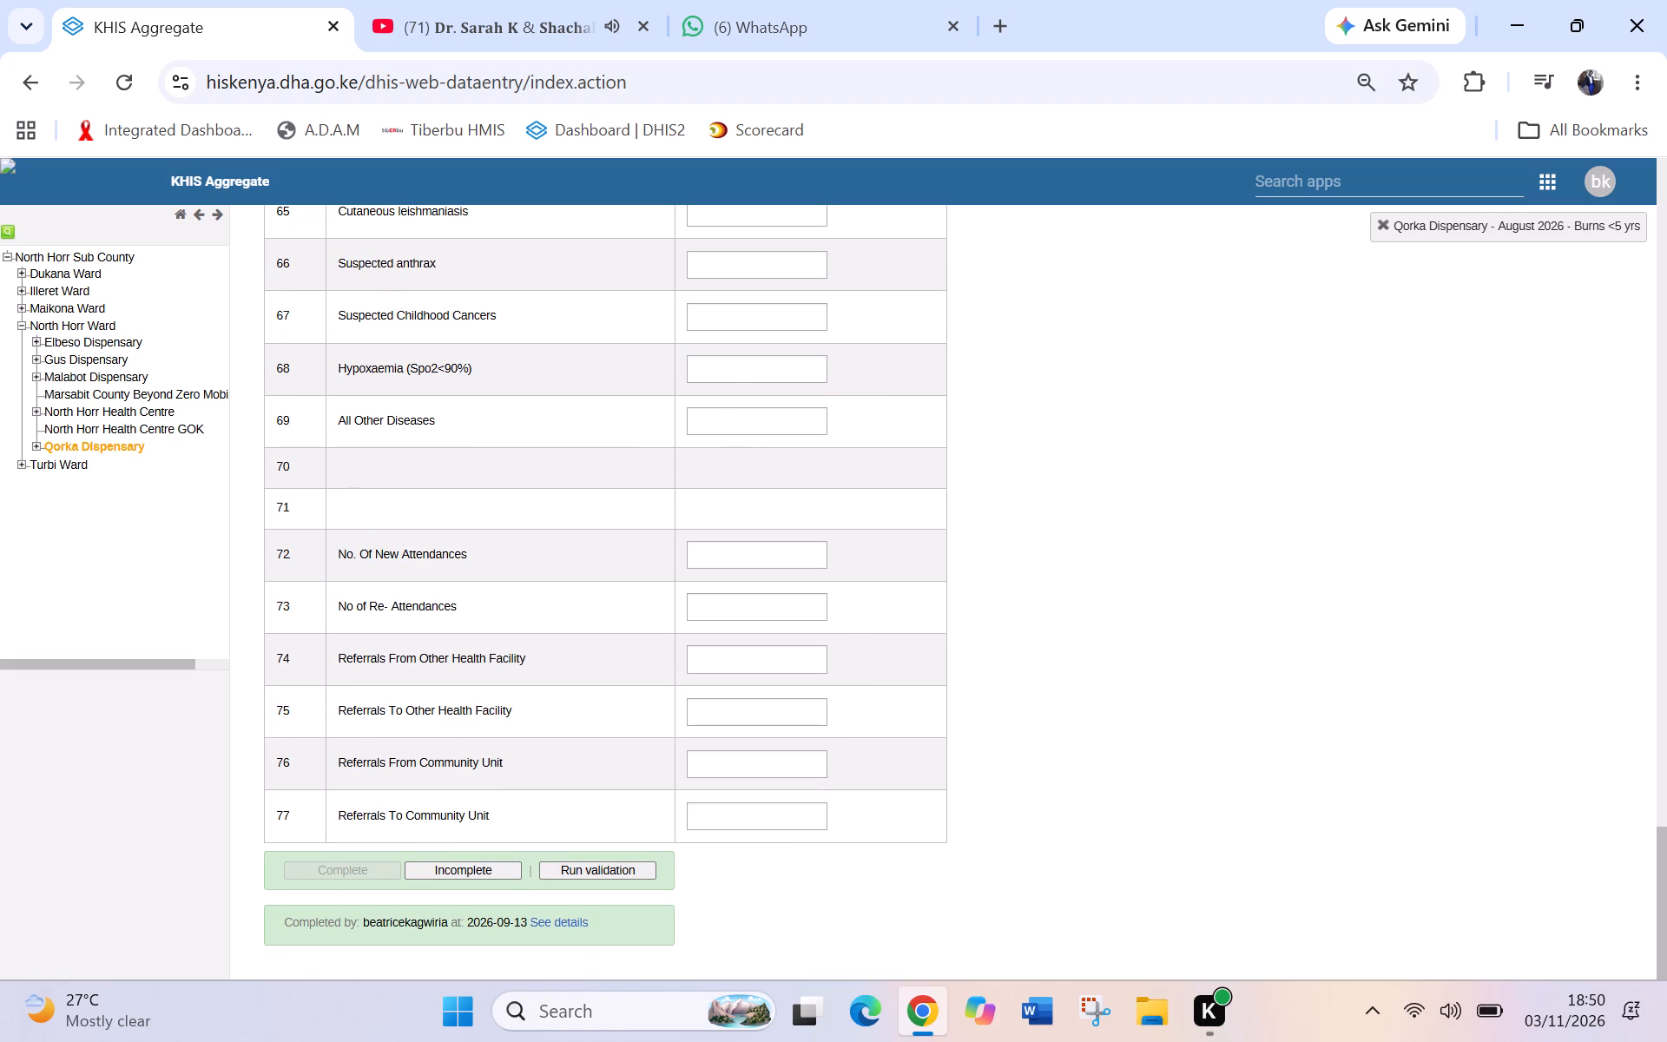
pyautogui.click(735, 423)
pyautogui.press('4')
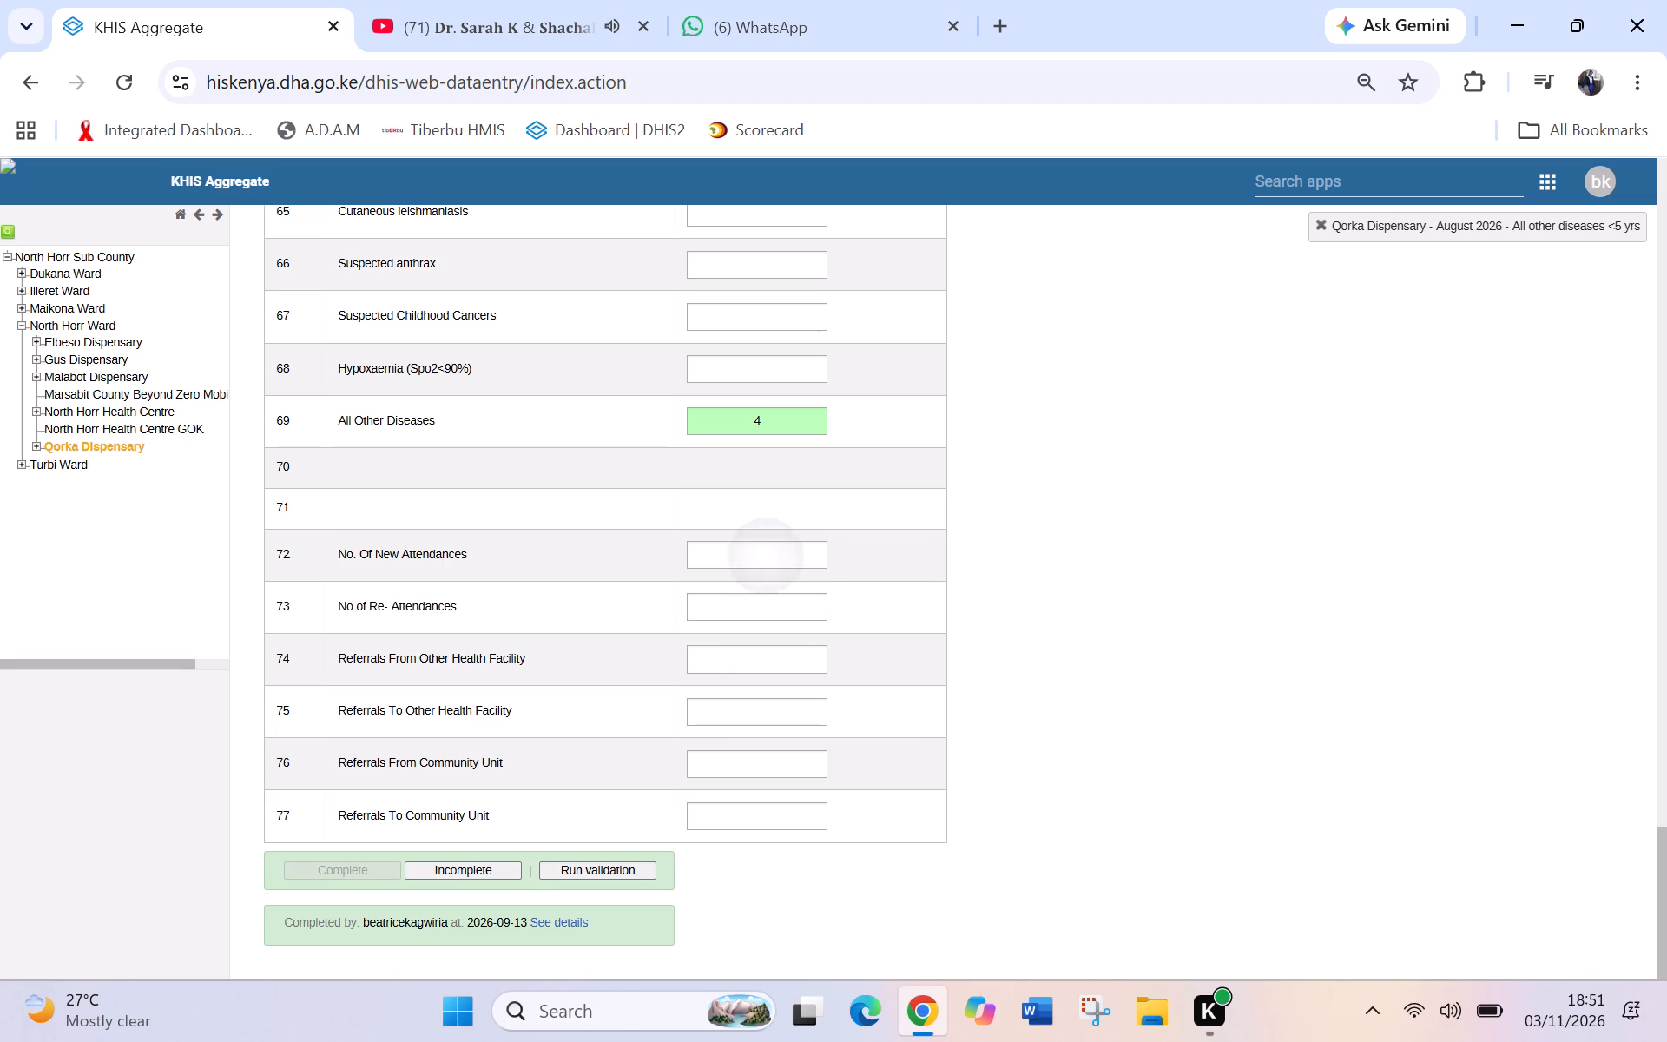
pyautogui.write('11')
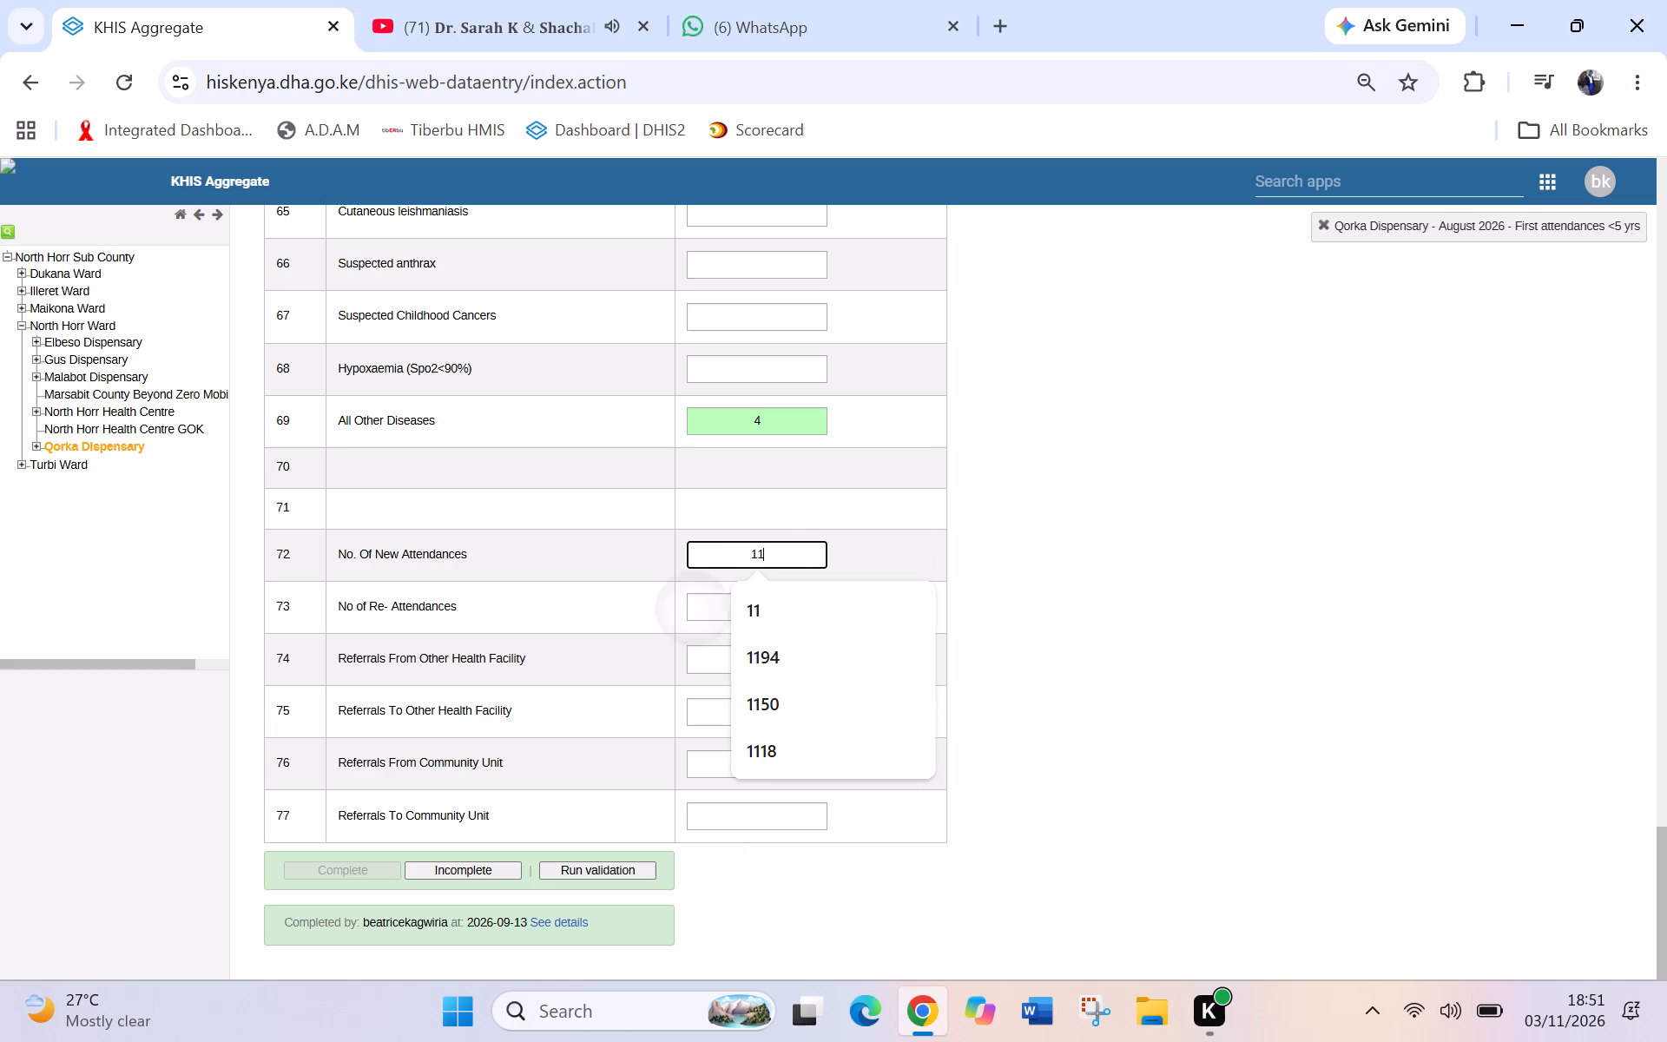
pyautogui.write('30')
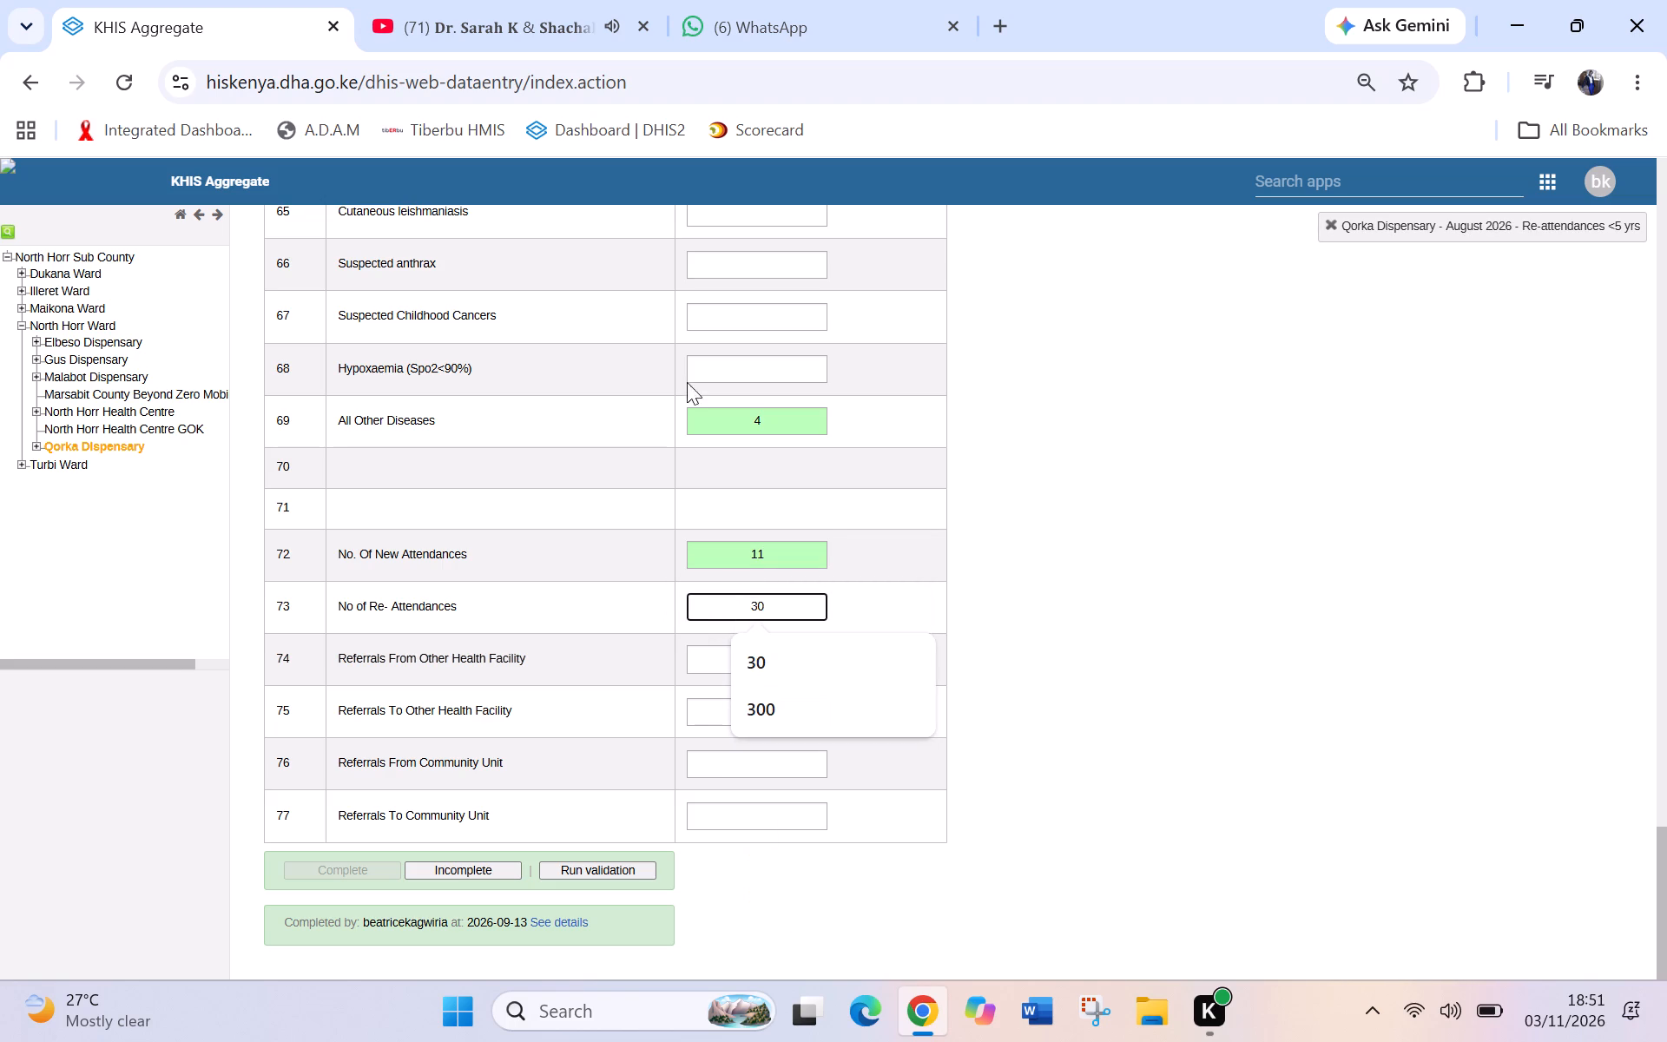
pyautogui.click(1246, 569)
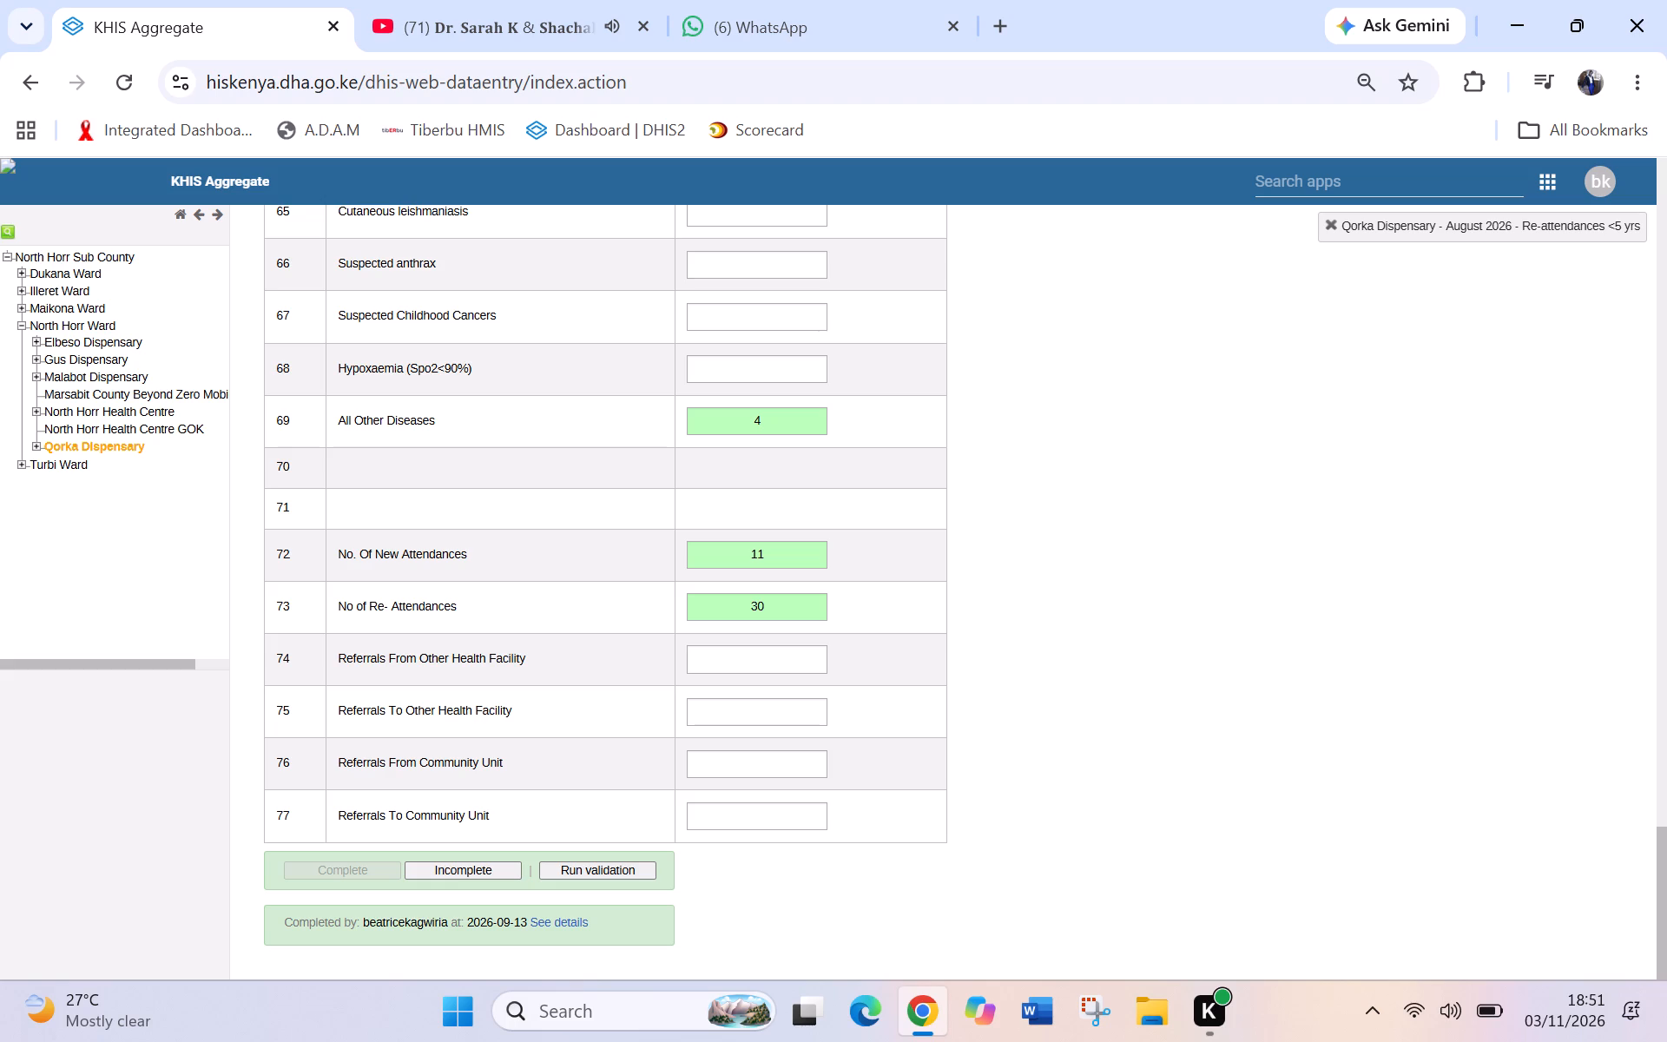
# Run validation on the under-5 outpatient form and close the validation result.
pyautogui.click(577, 872)
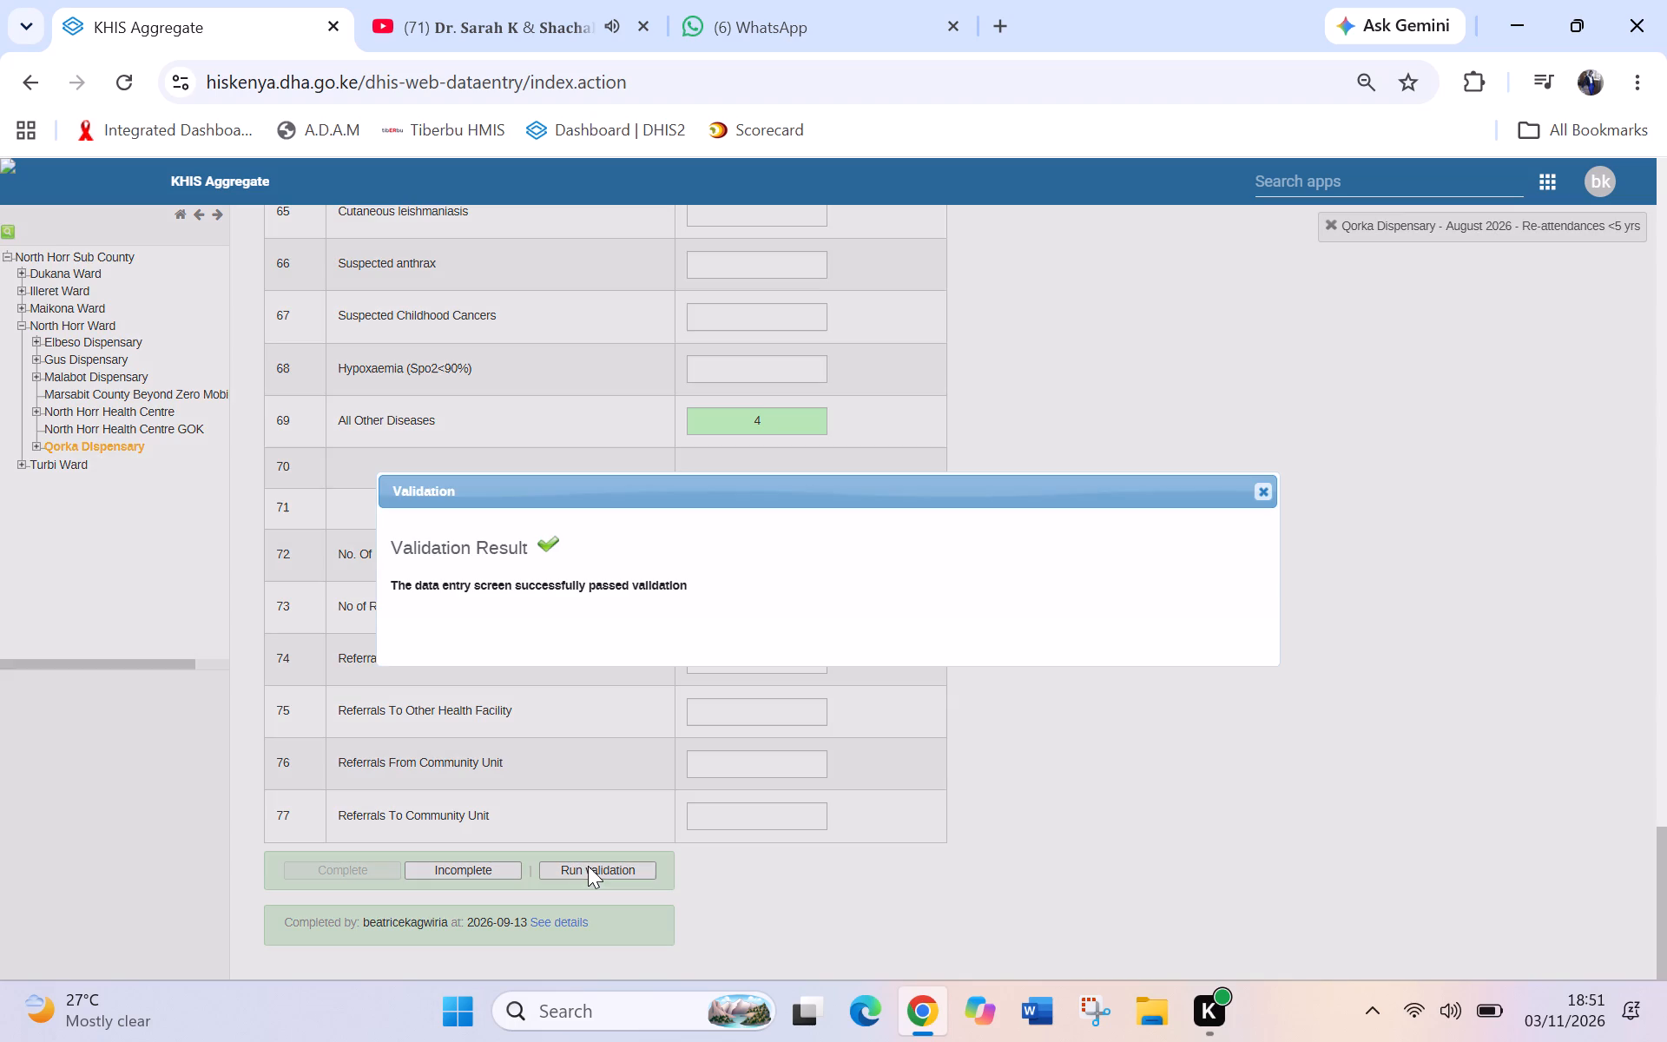
pyautogui.click(1262, 488)
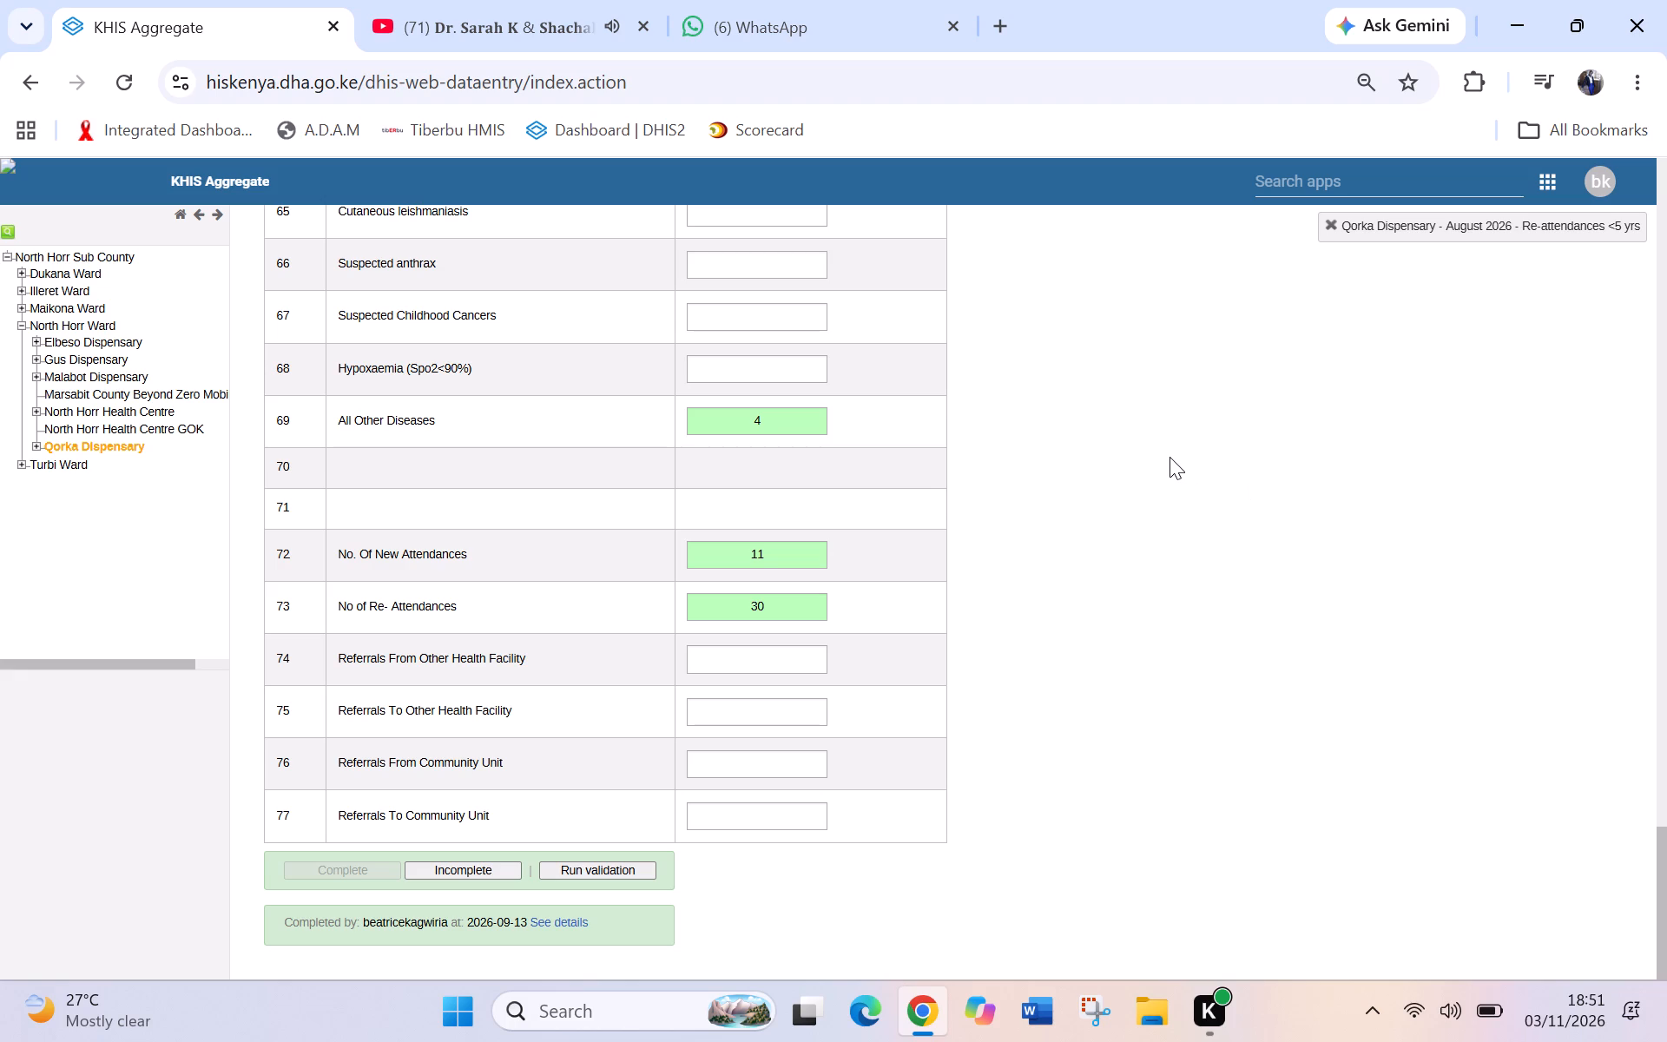
# Lower the computer's sound volume slightly.
pyautogui.click(1459, 1007)
pyautogui.moveTo(1532, 855); pyautogui.dragTo(1506, 854)
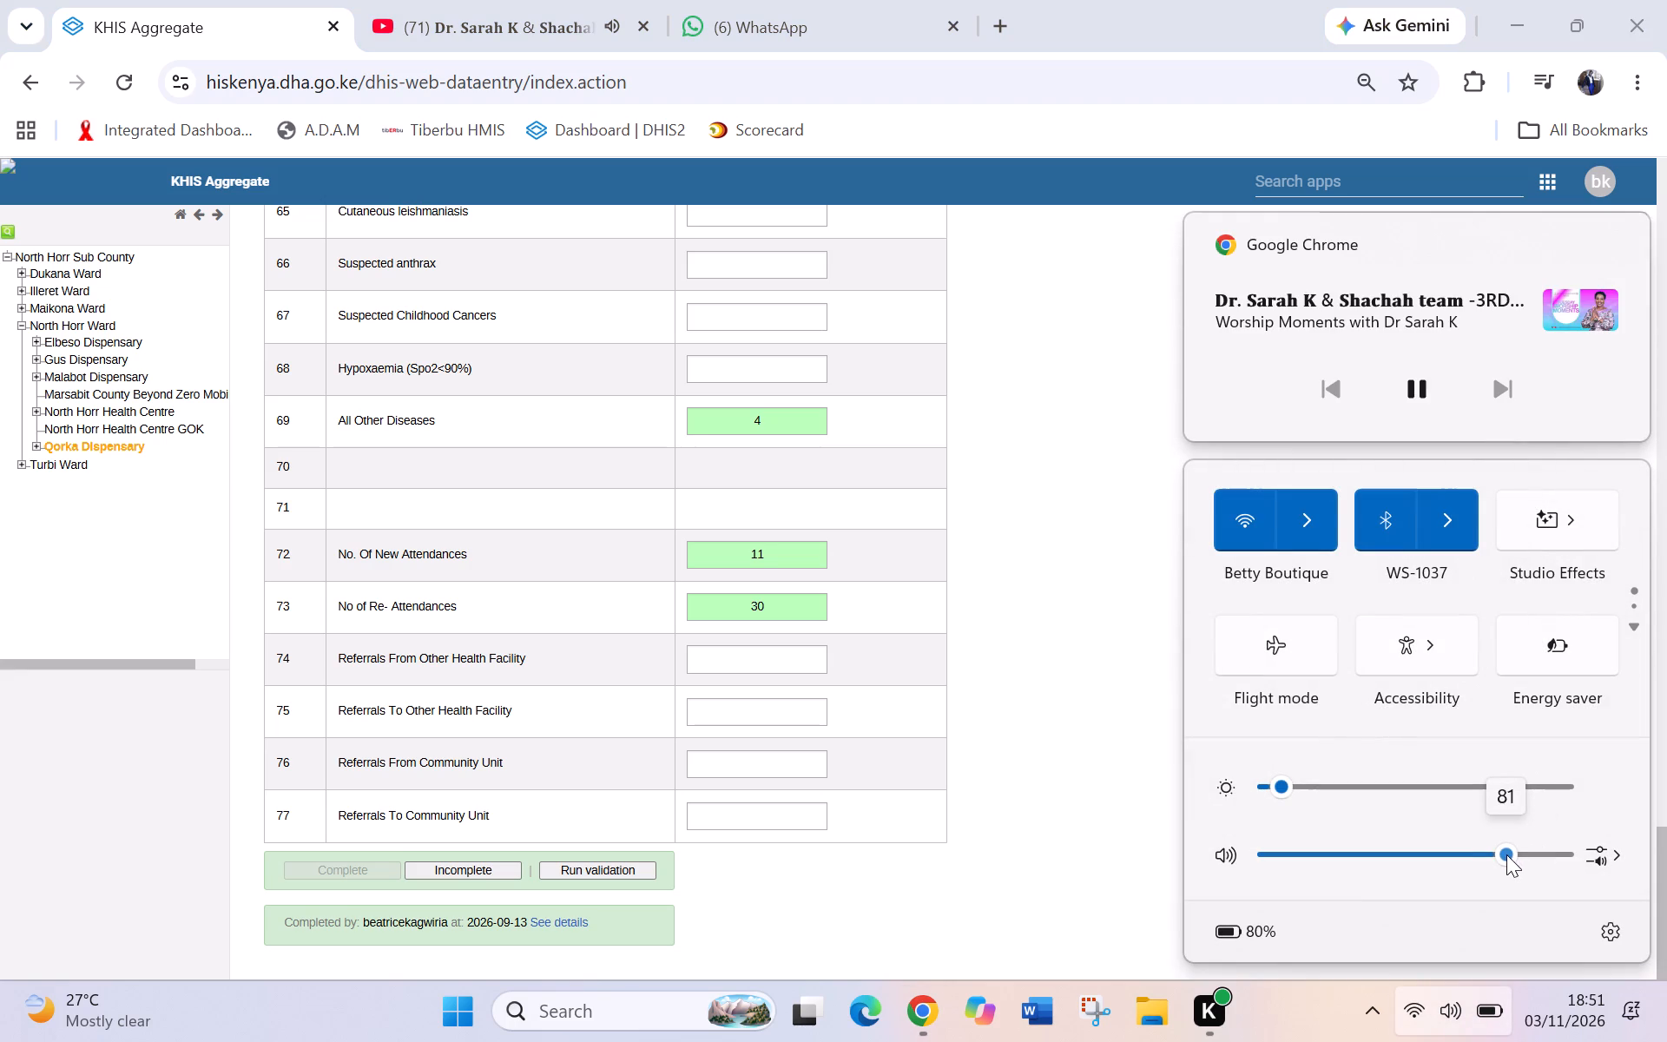
pyautogui.moveTo(1506, 854); pyautogui.dragTo(1495, 854)
pyautogui.click(1097, 766)
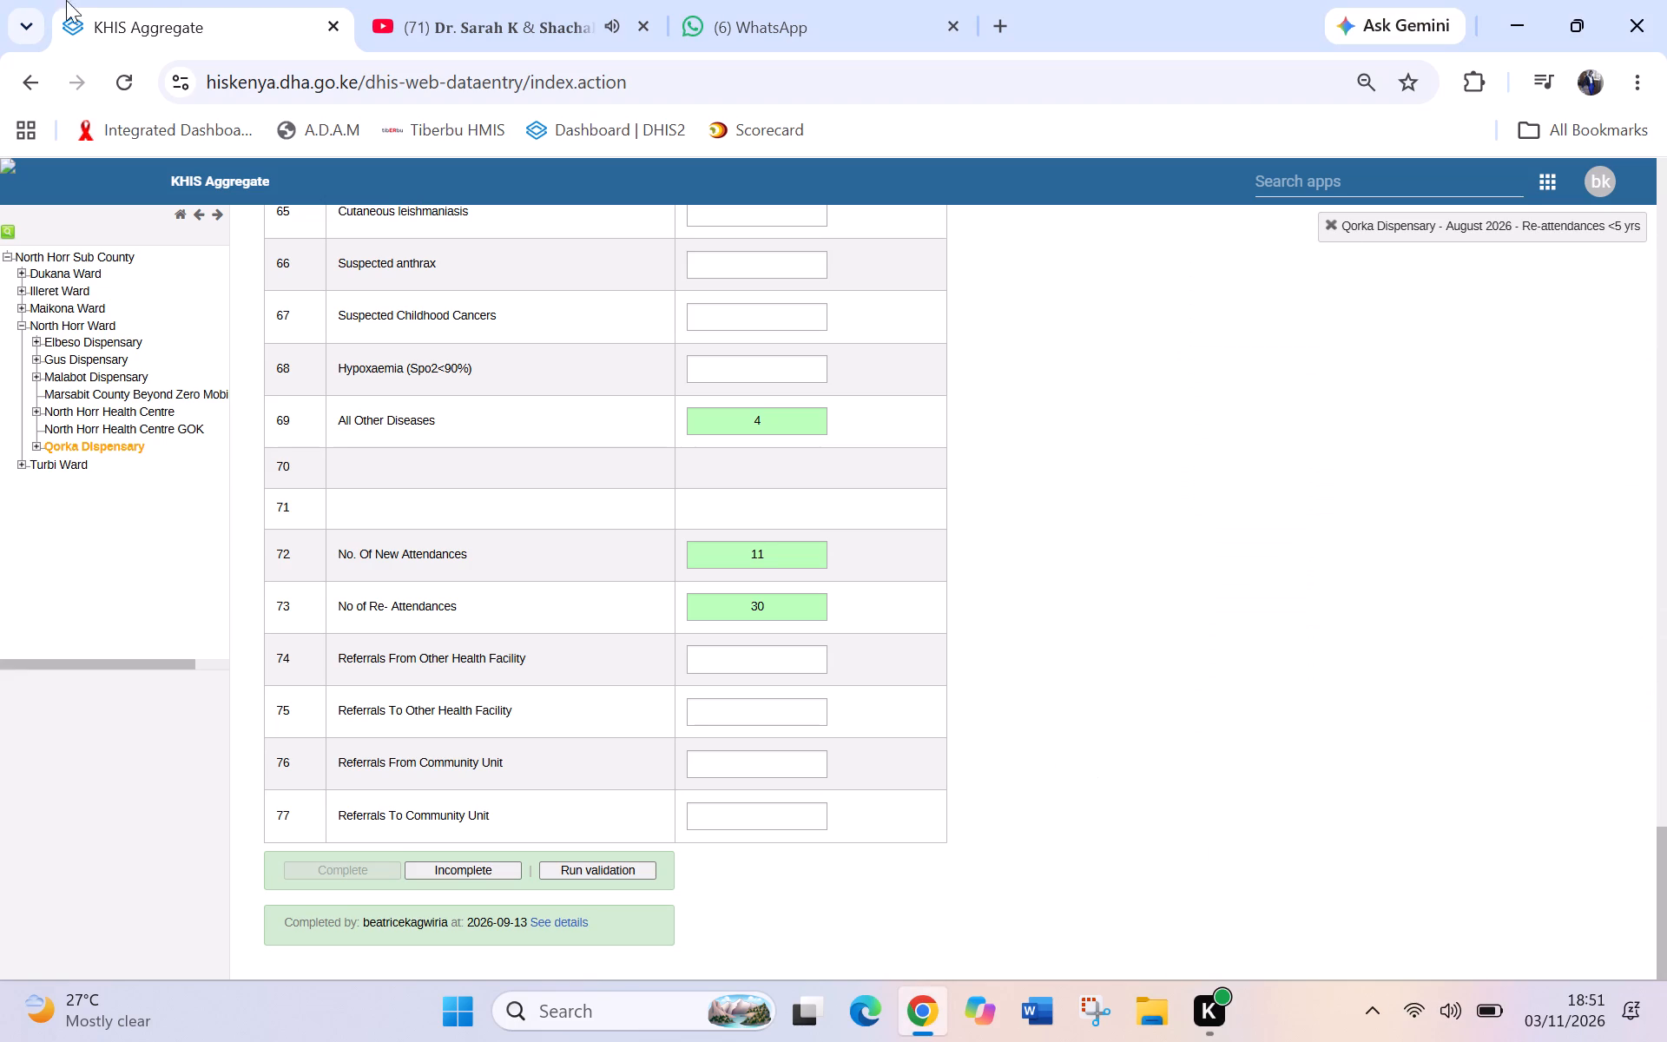
# Switch the data set to MOH 710 Vaccines and Immunisation Rev 2020.
pyautogui.scroll(3, 438, 518)
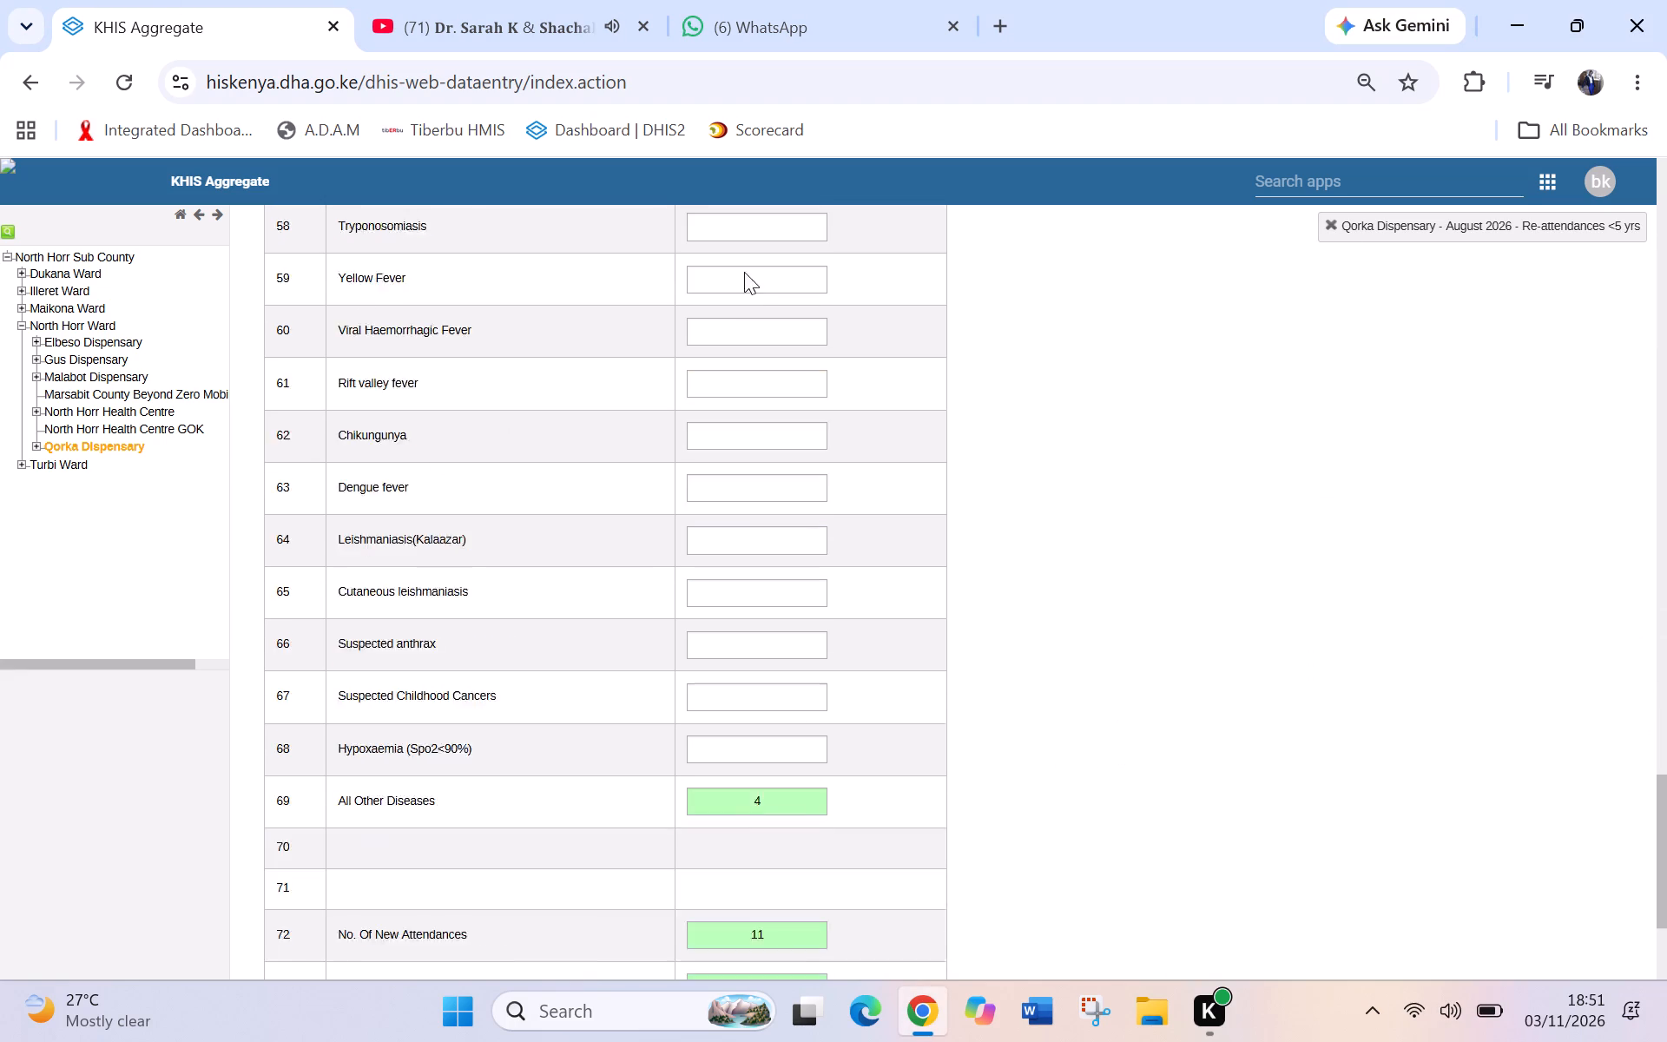
pyautogui.scroll(20, 744, 272)
pyautogui.scroll(13, 744, 272)
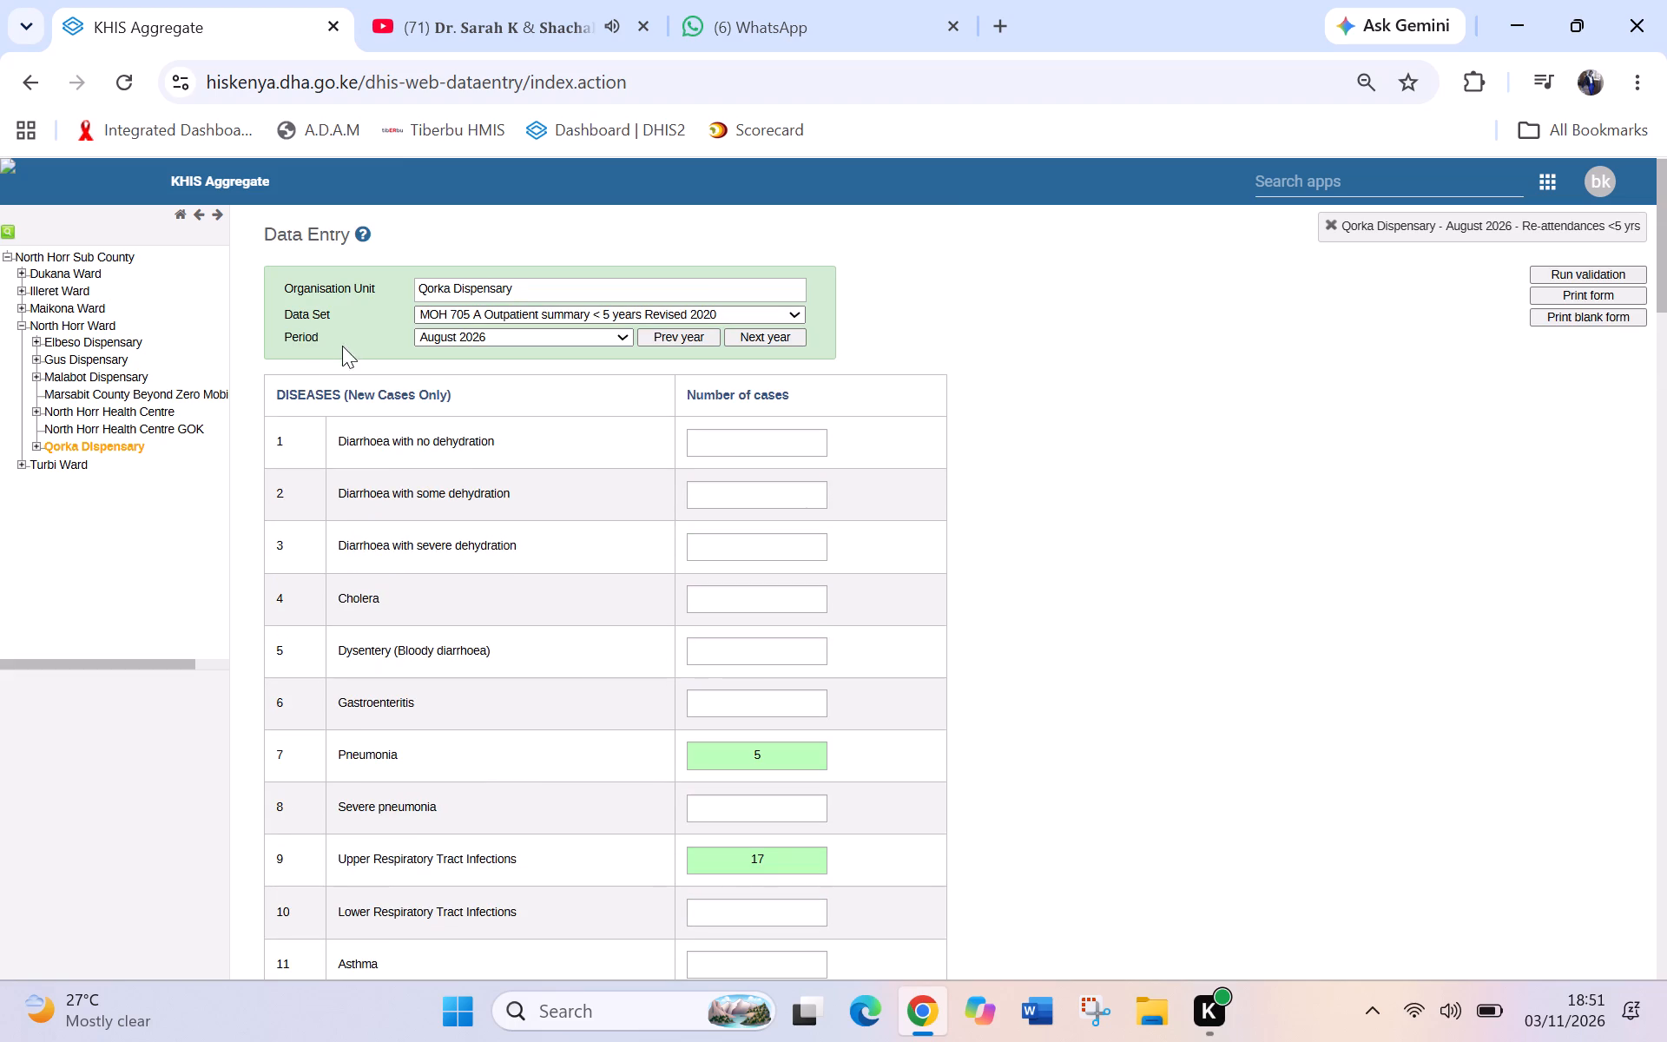
pyautogui.click(482, 314)
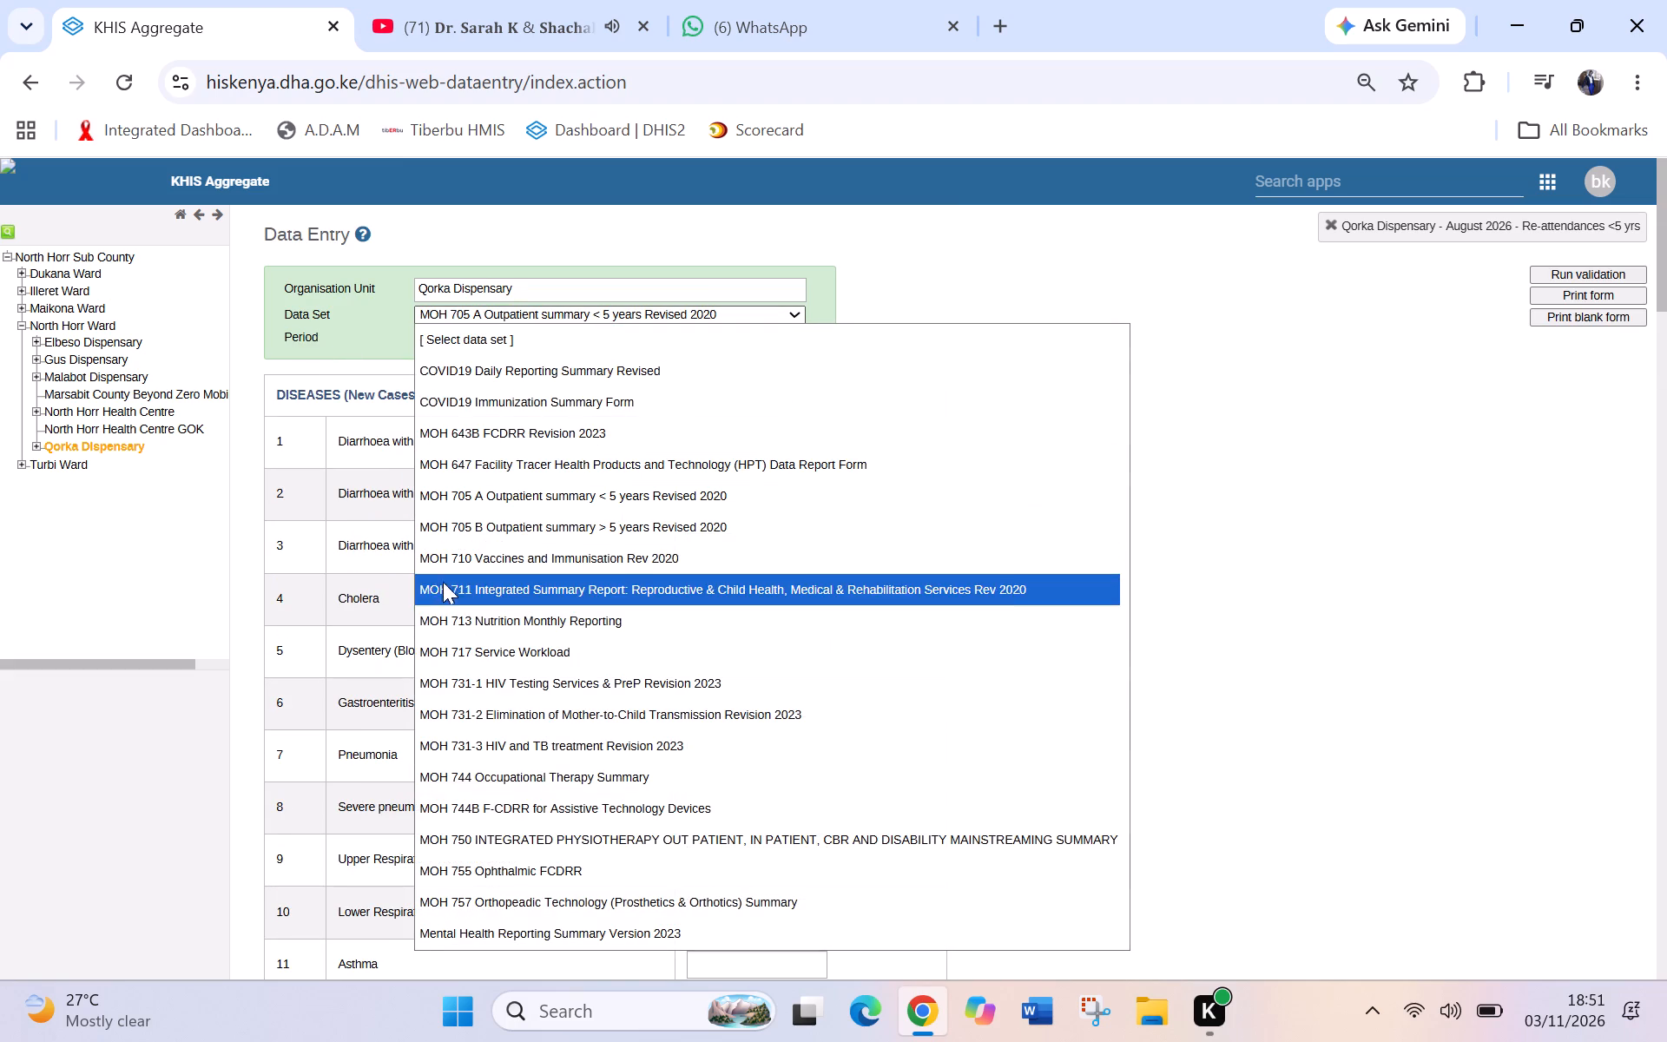
pyautogui.click(448, 562)
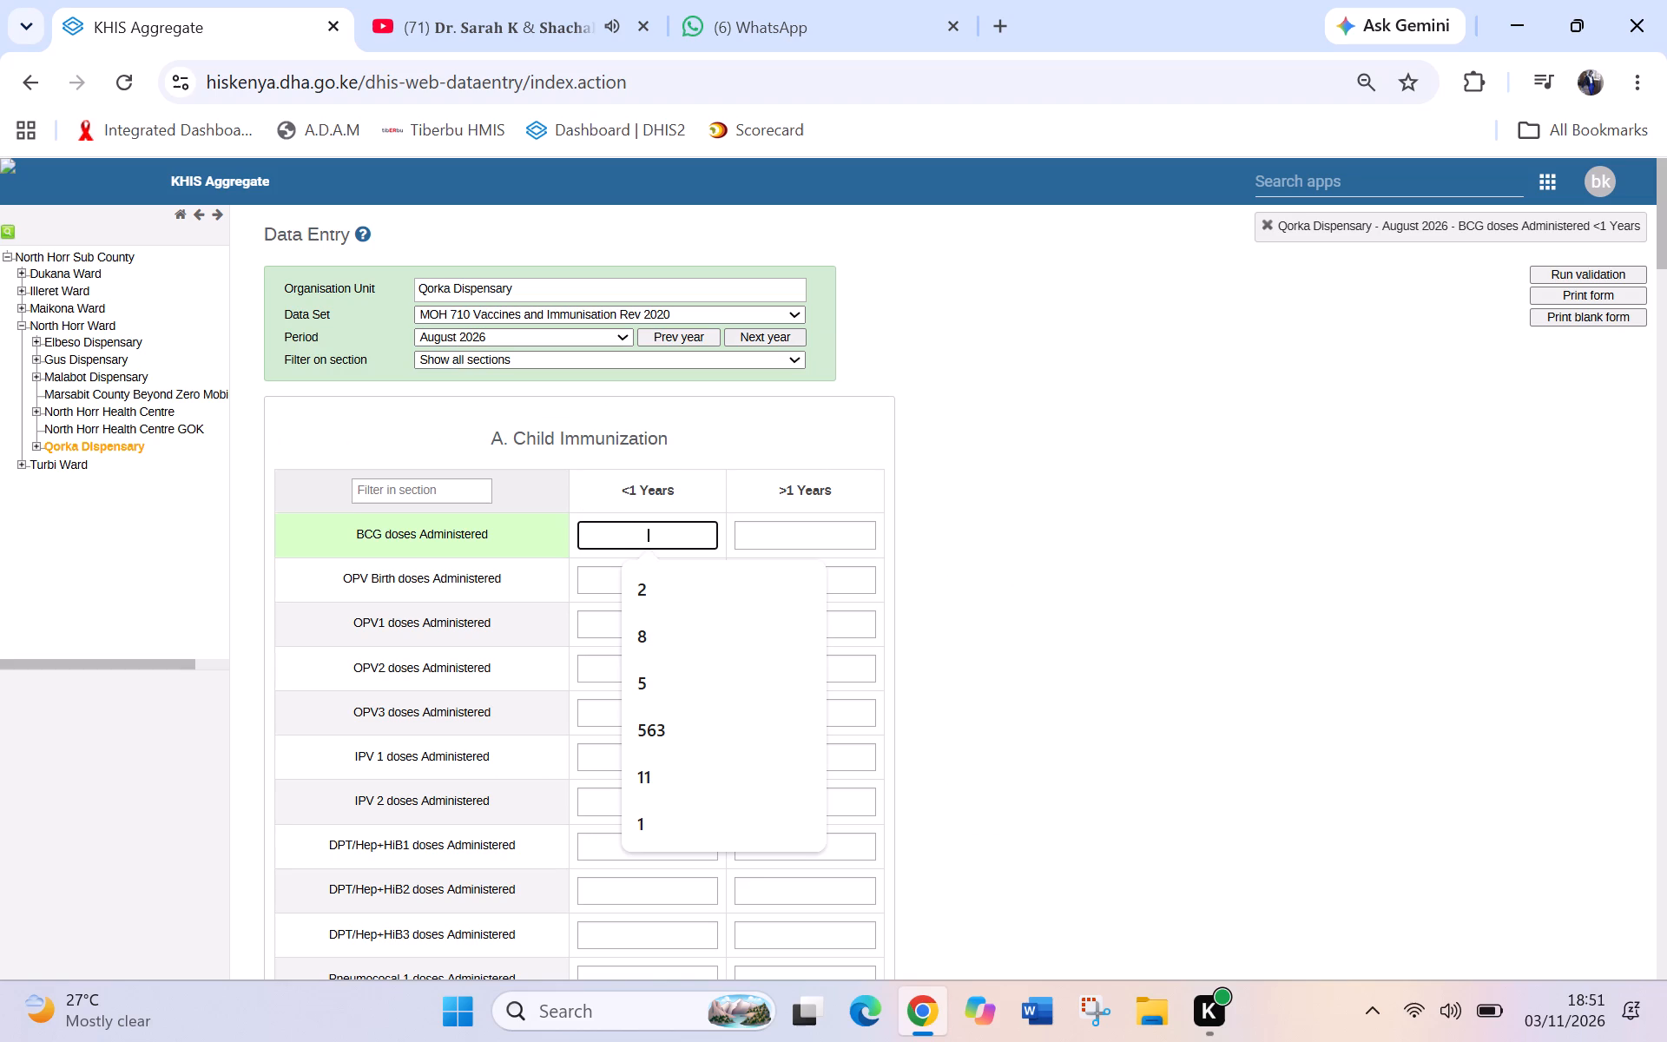
# Enter under-1-year doses administered: BCG 18, OPV Birth 2, OPV1 17 and OPV2 13.
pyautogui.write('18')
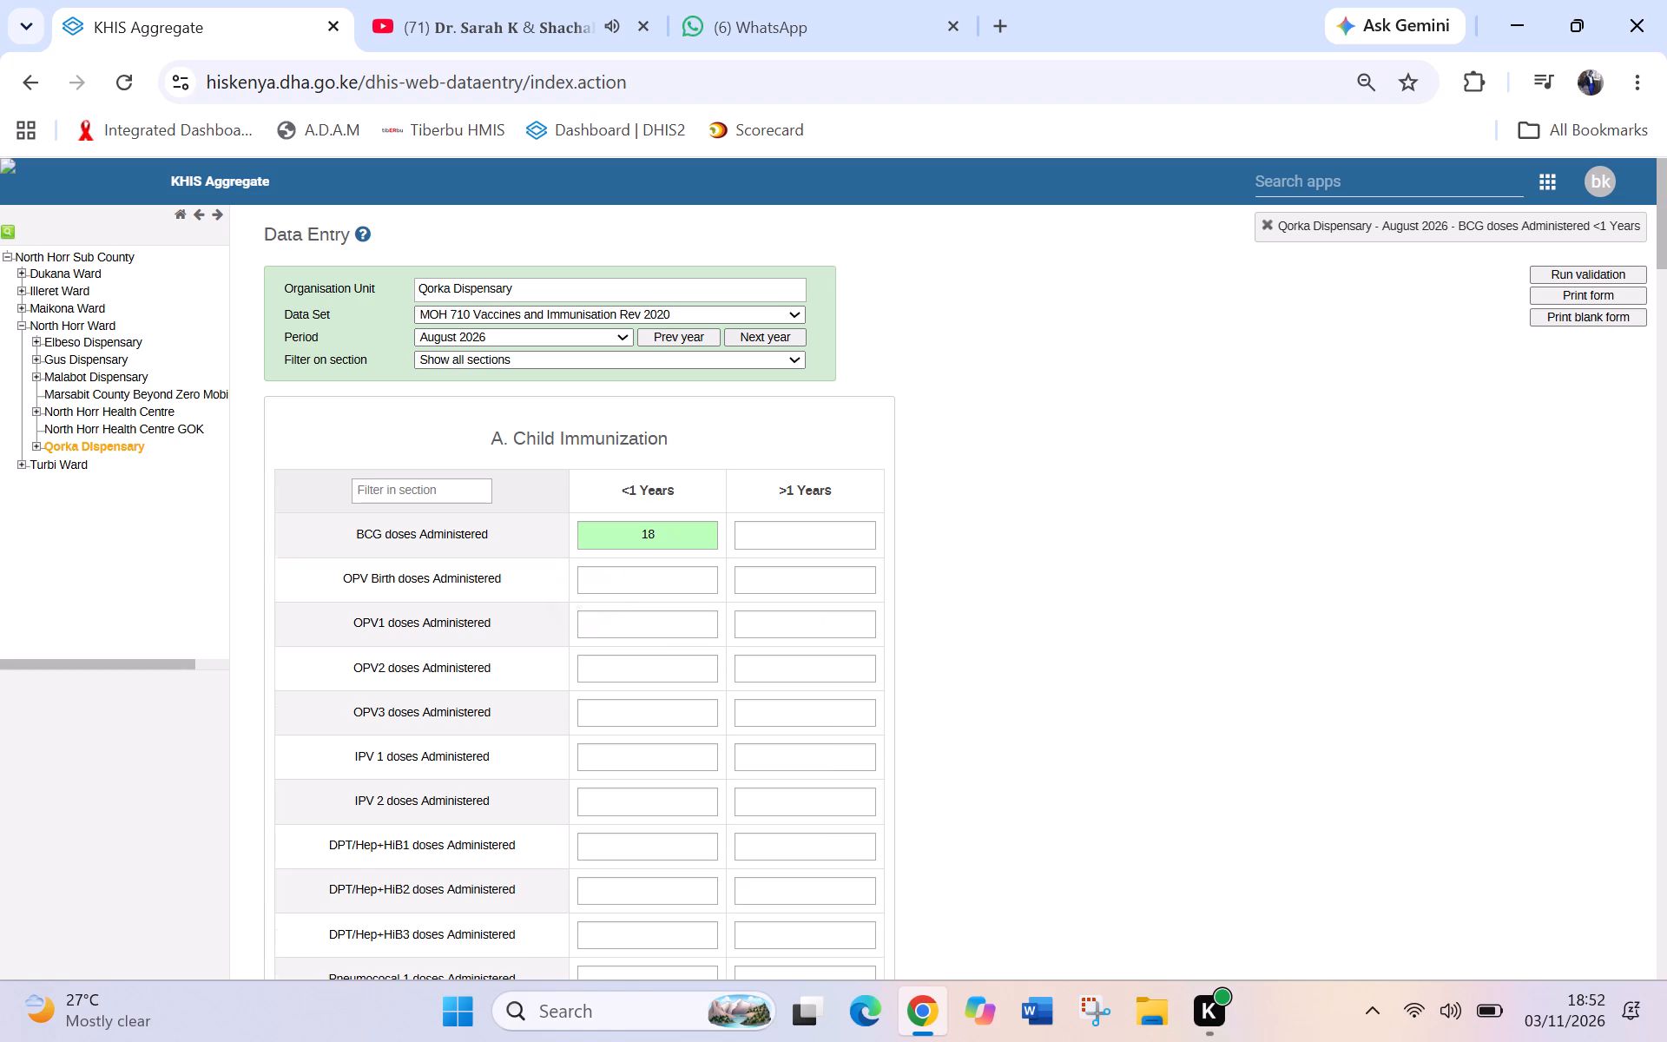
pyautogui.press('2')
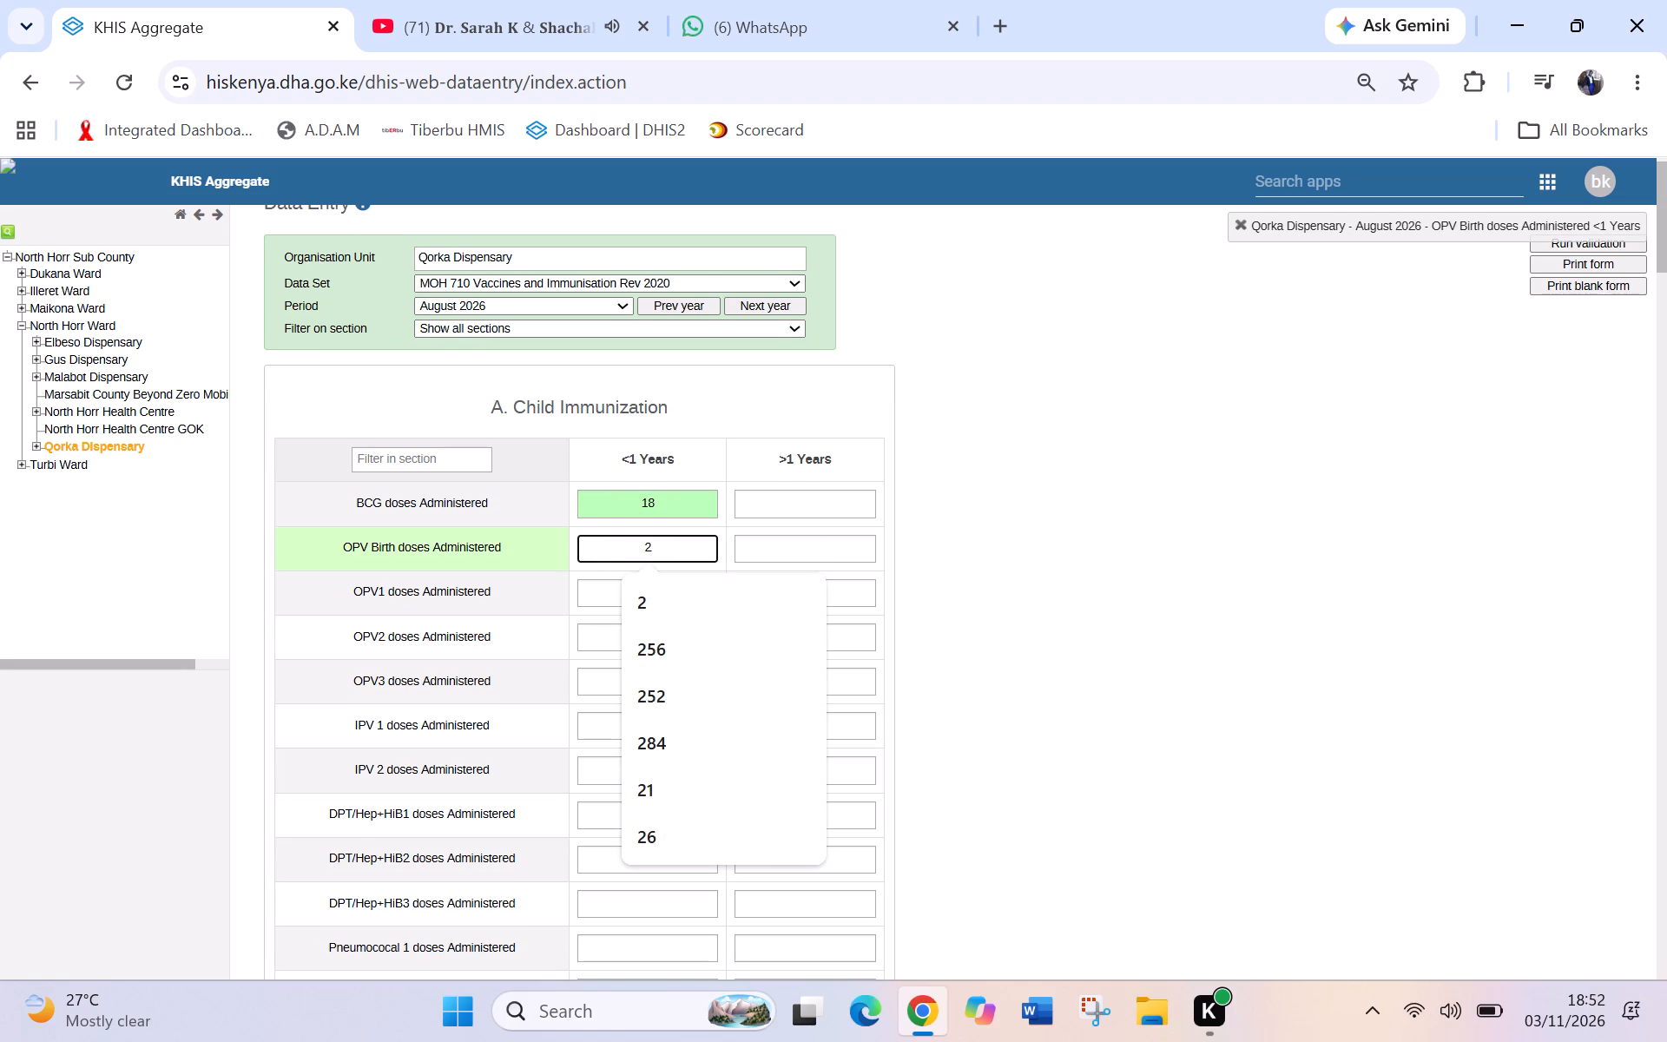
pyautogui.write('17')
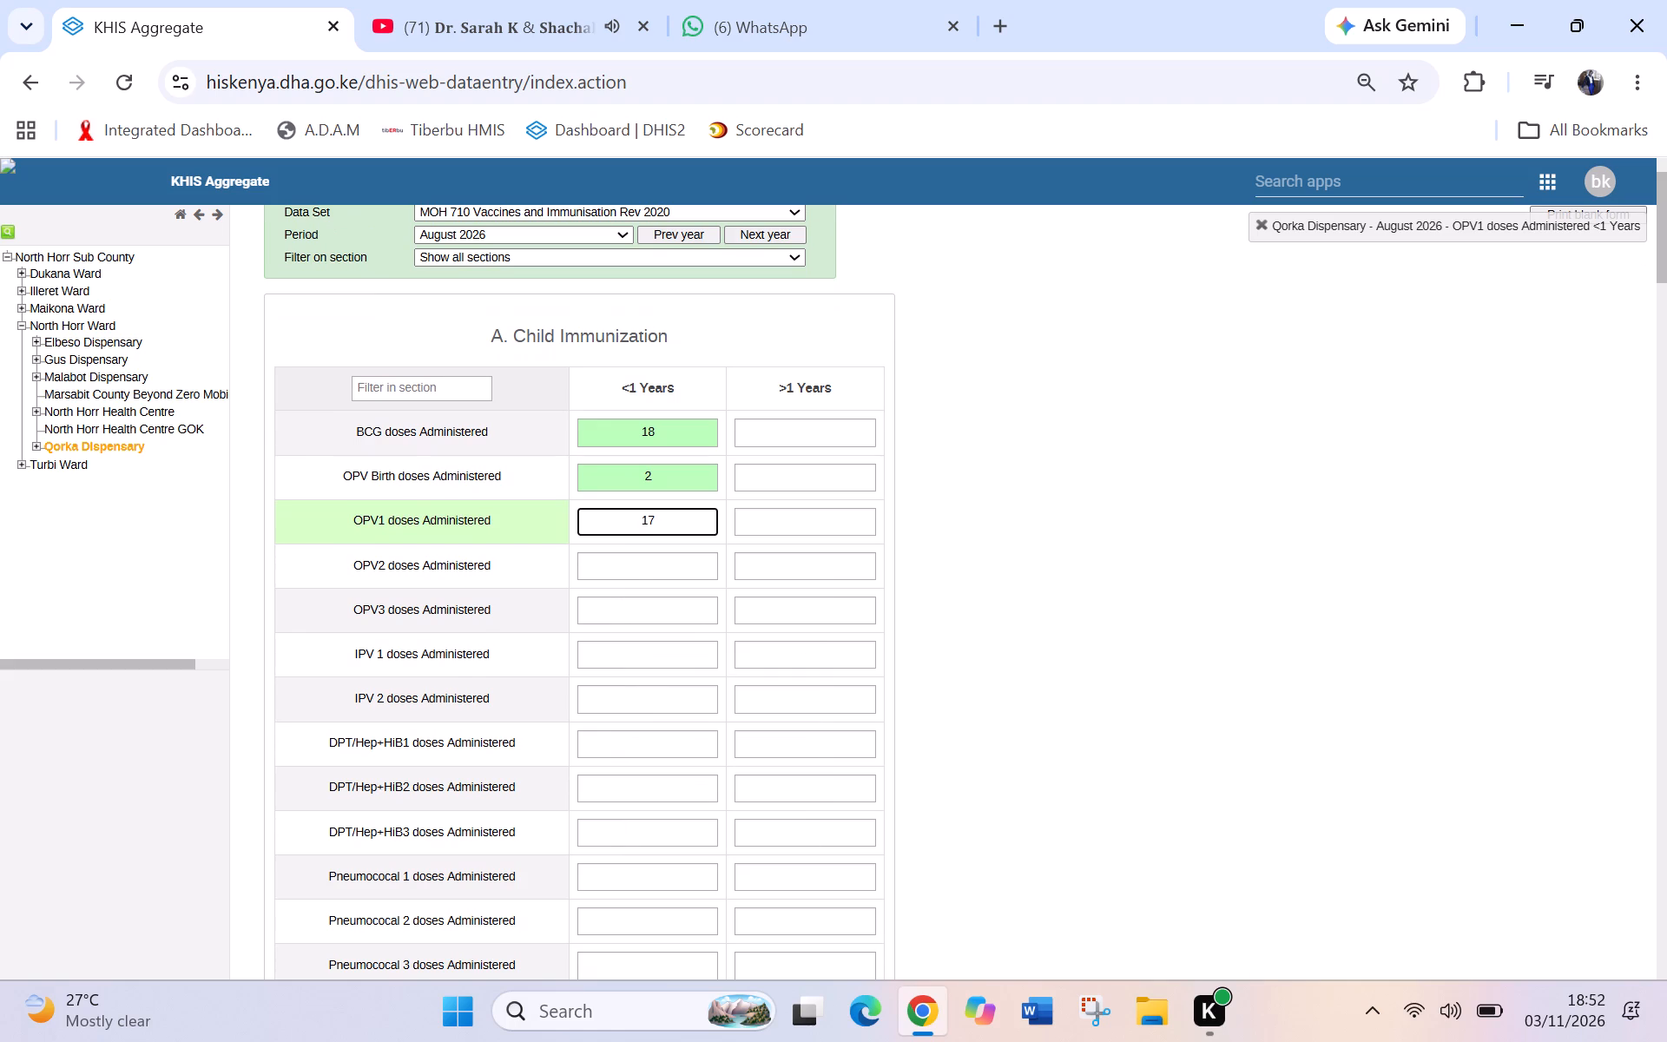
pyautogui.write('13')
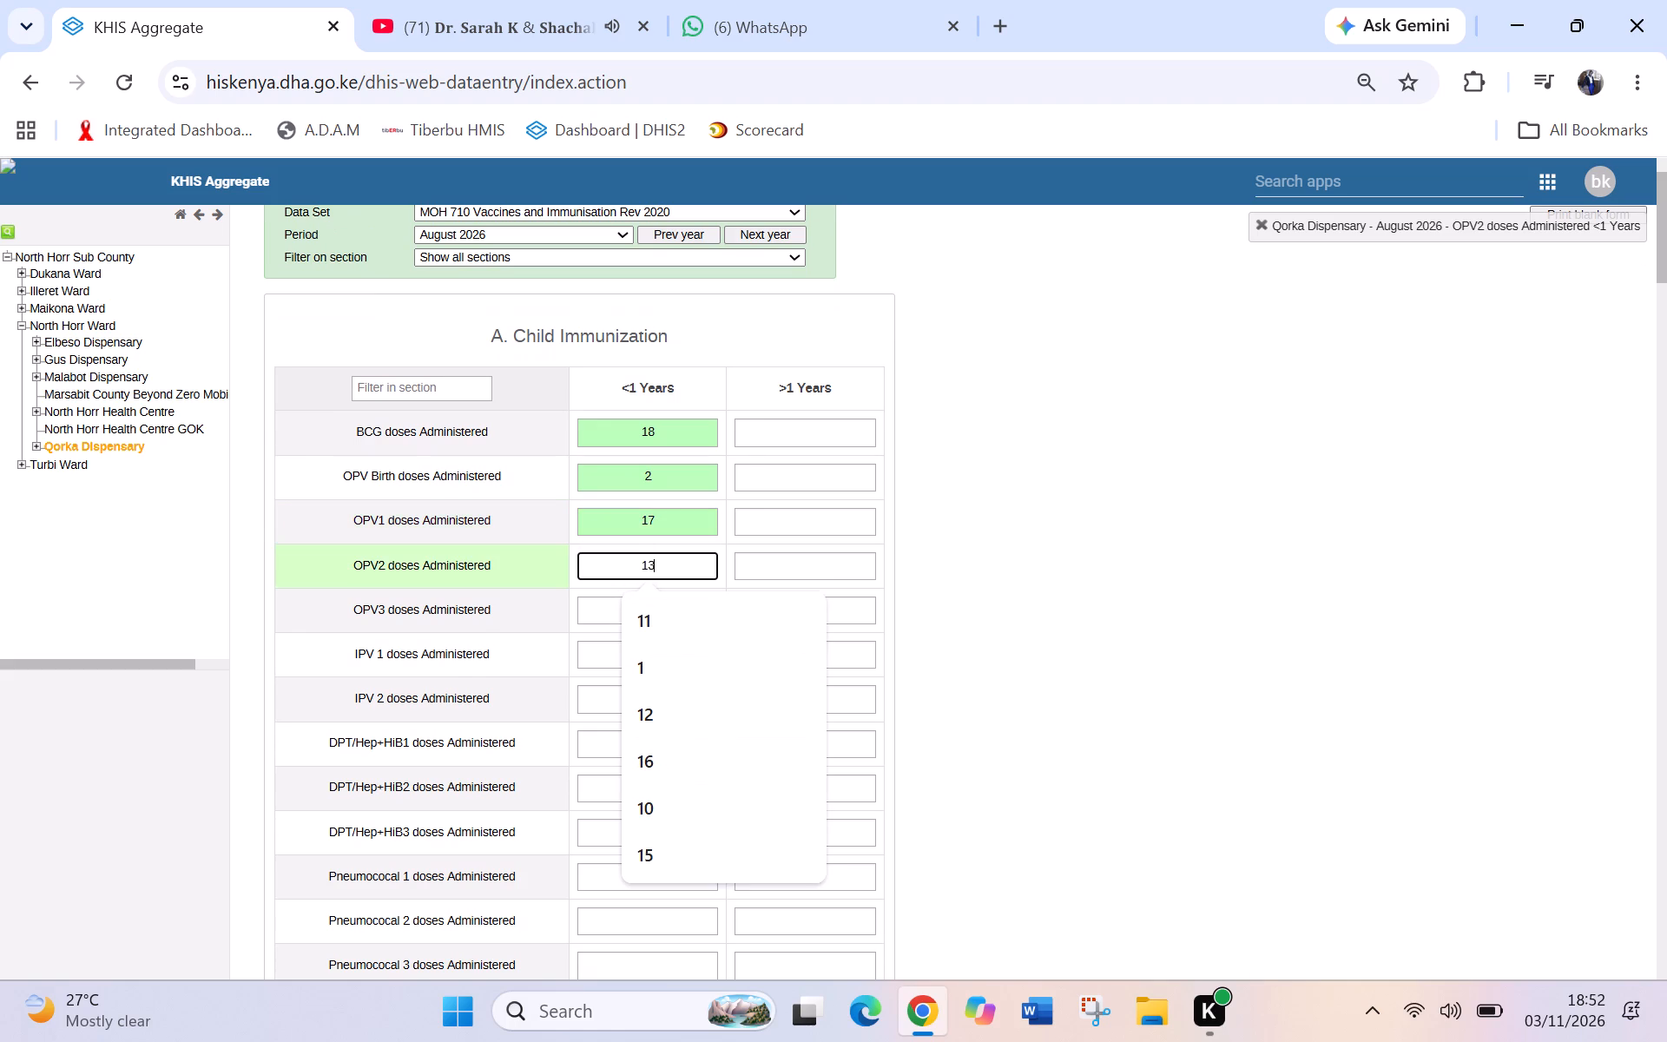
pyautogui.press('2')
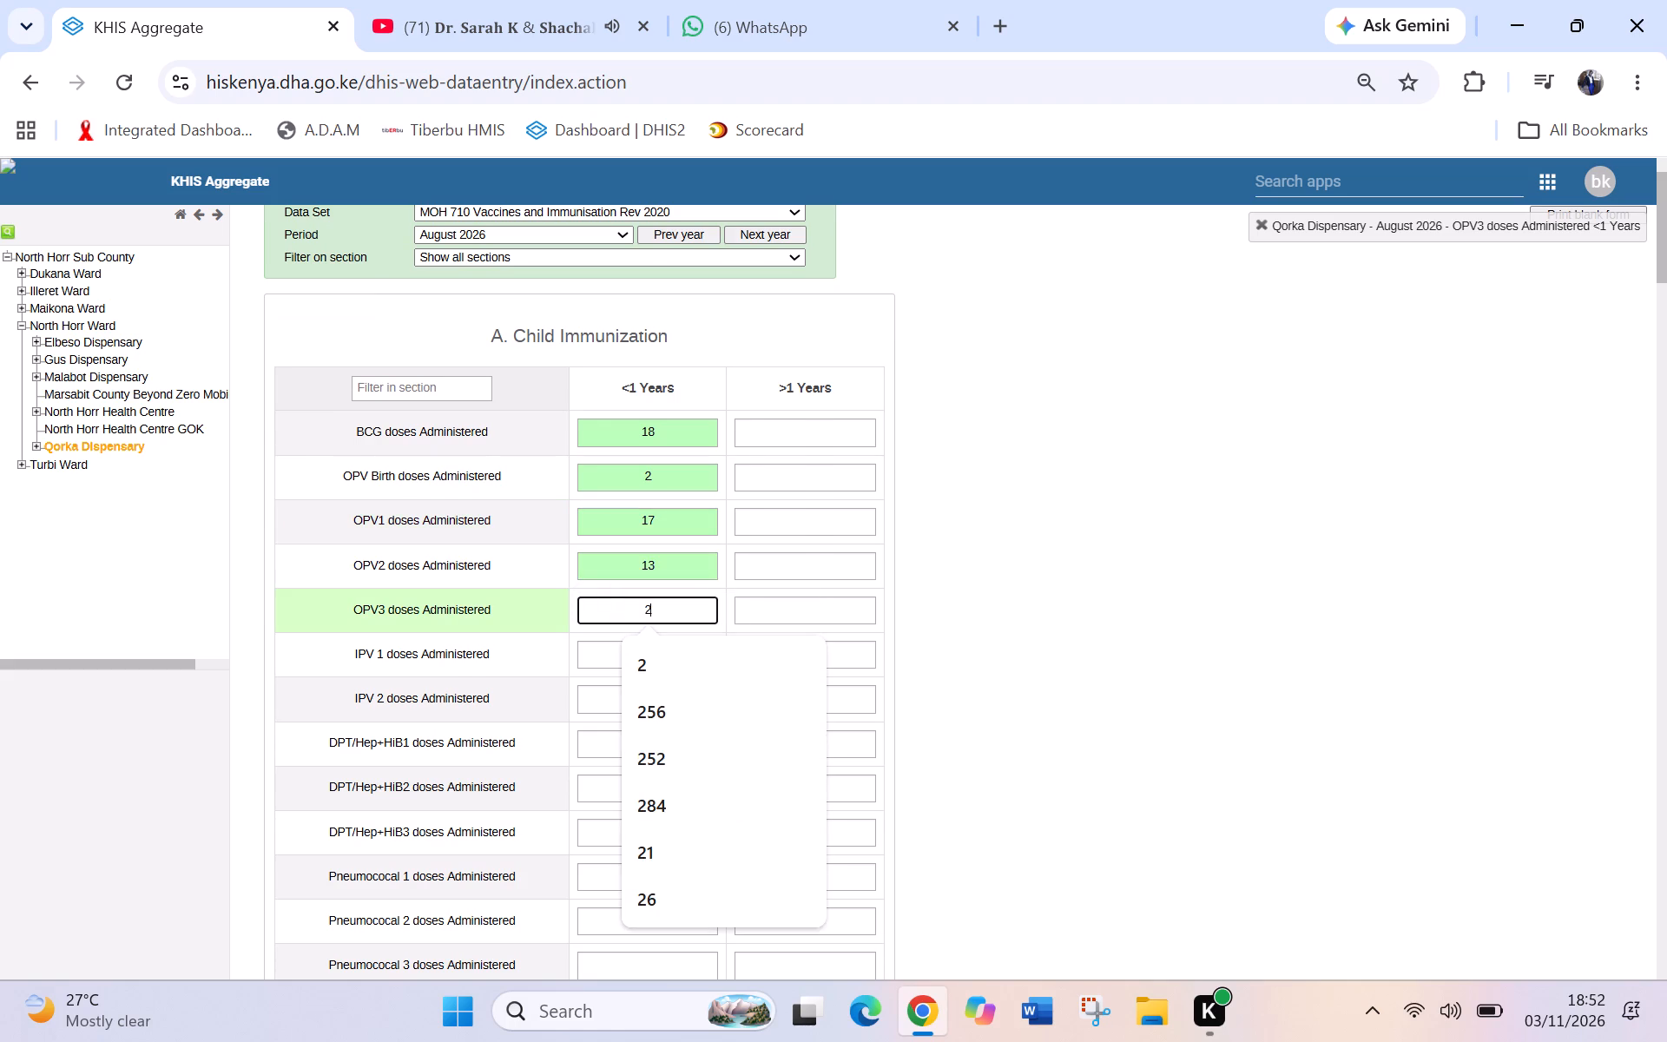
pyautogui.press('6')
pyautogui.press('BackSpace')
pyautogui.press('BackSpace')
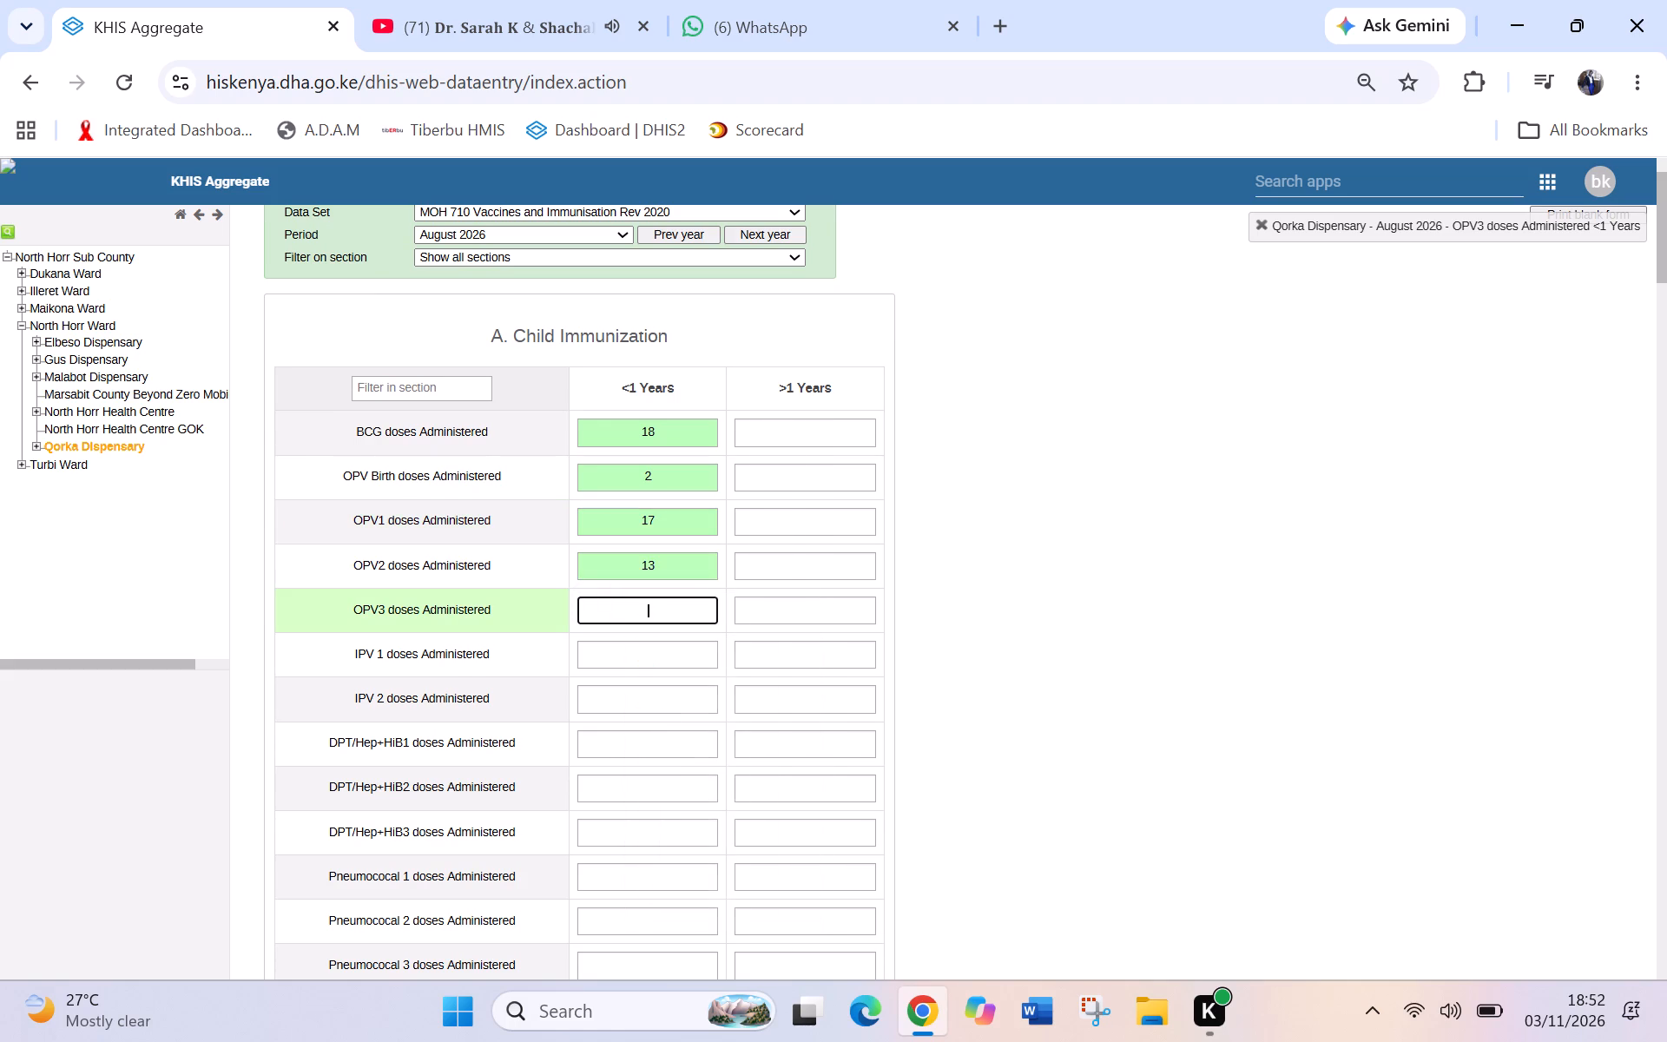
# Enter under-1-year doses administered: OPV3 16, IPV 1 16 and IPV 2 20.
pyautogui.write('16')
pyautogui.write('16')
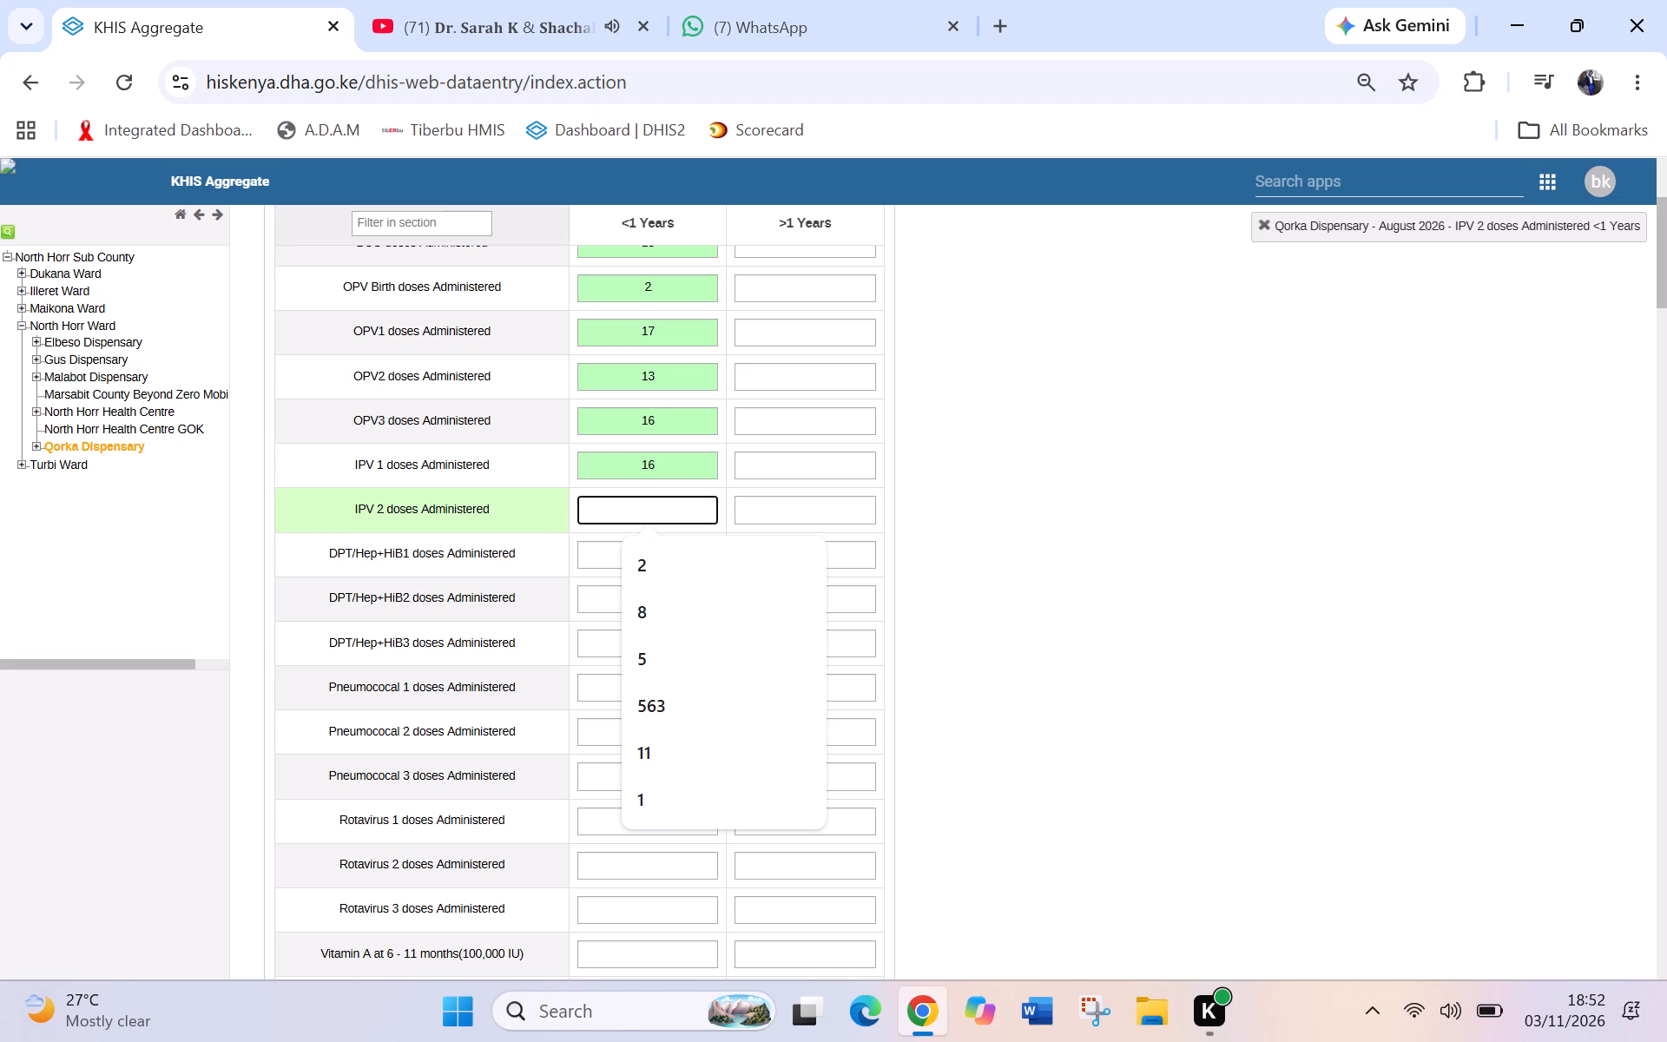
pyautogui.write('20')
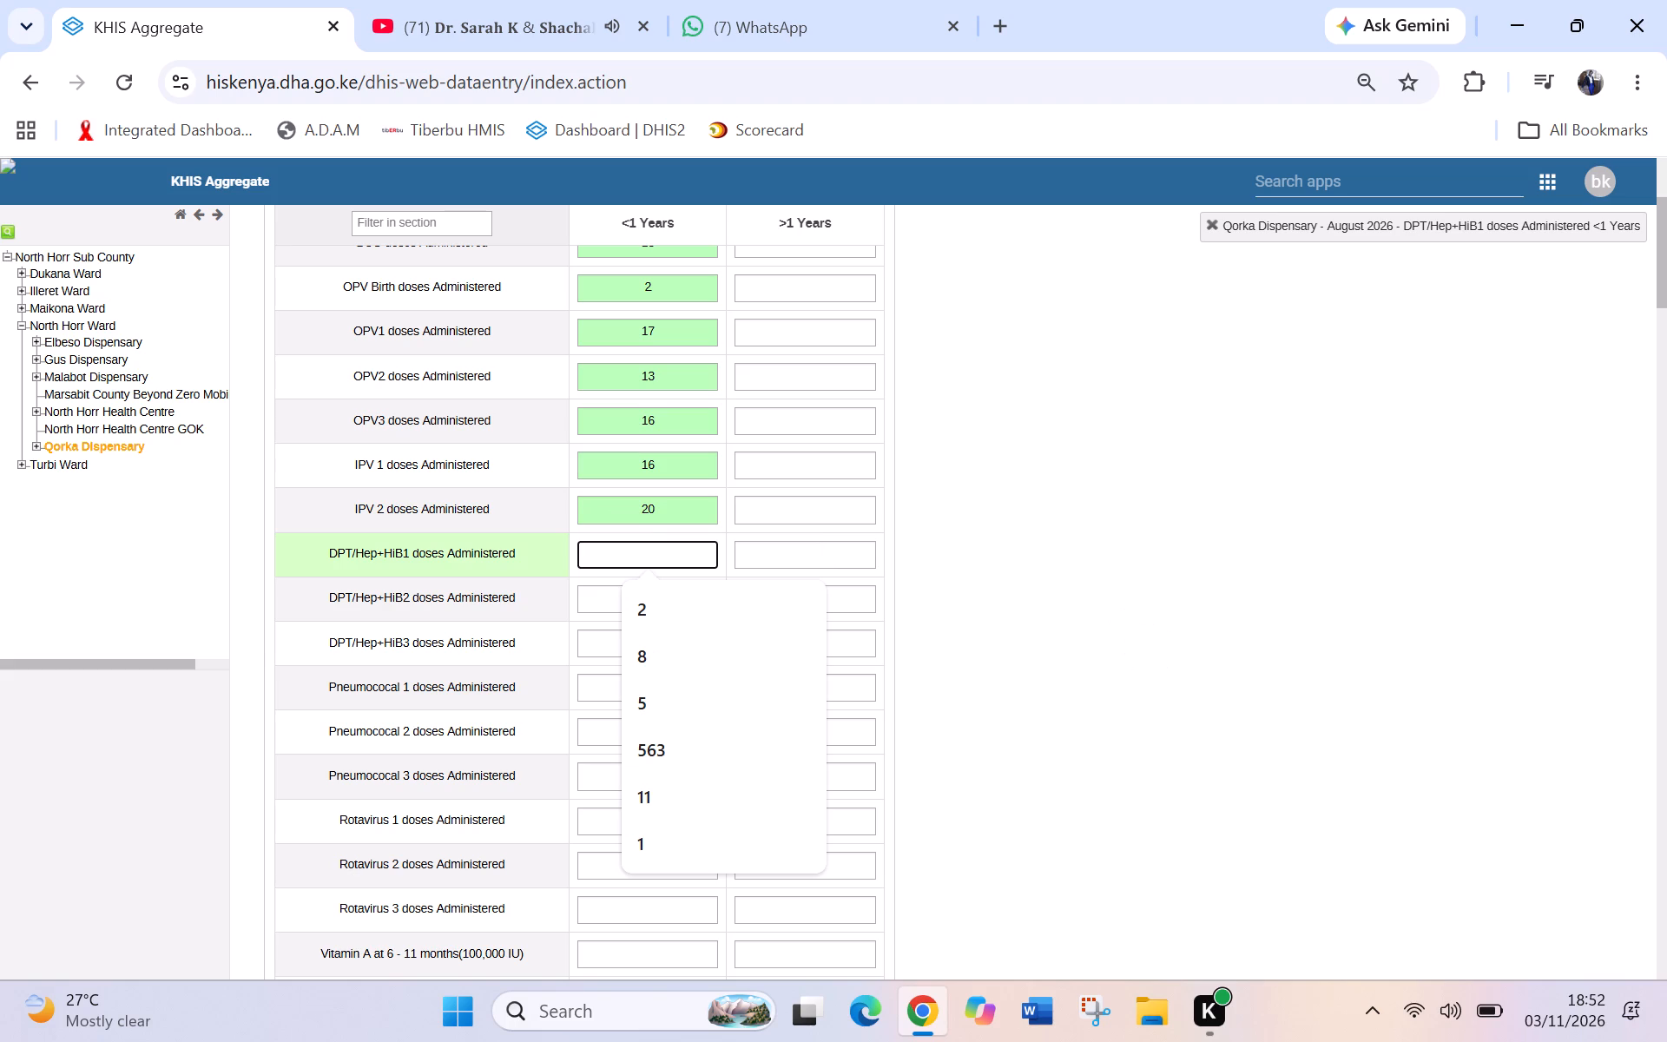
# Enter under-1-year doses administered: DPT/Hep+HiB1 17, DPT/Hep+HiB2 13 and DPT/Hep+HiB3 16.
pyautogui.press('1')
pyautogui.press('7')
pyautogui.click(607, 602)
pyautogui.press('1')
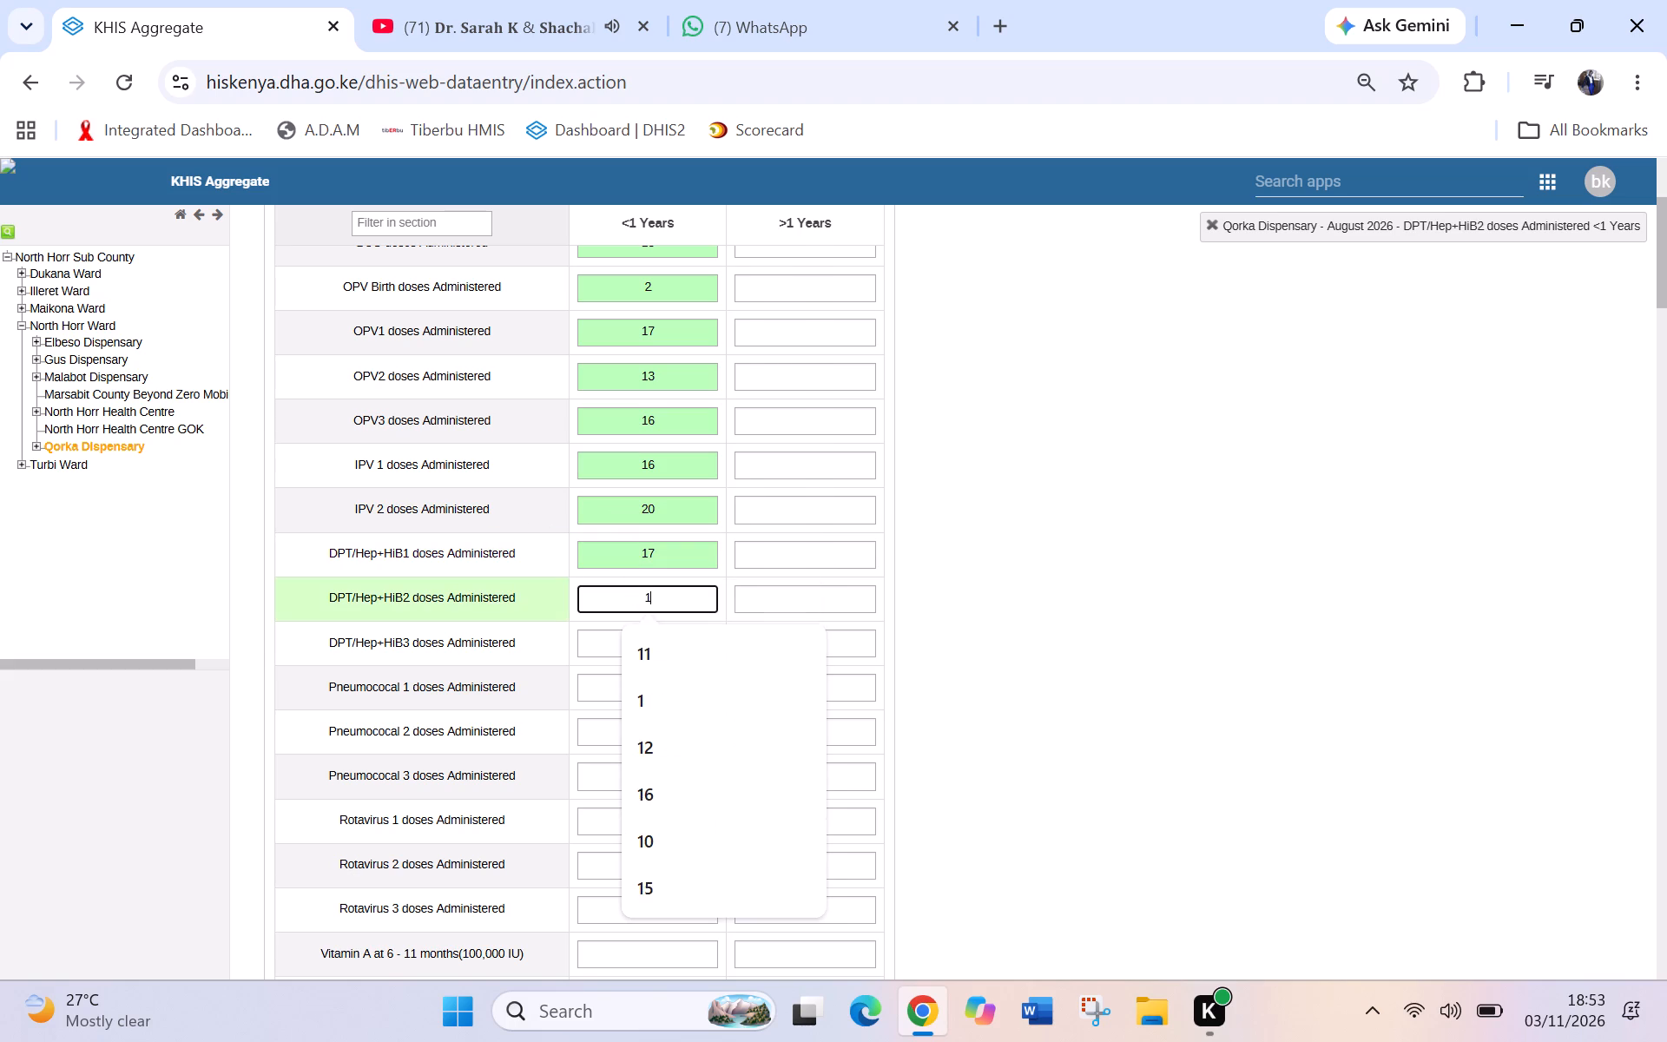
pyautogui.press('3')
pyautogui.click(1051, 640)
pyautogui.click(618, 631)
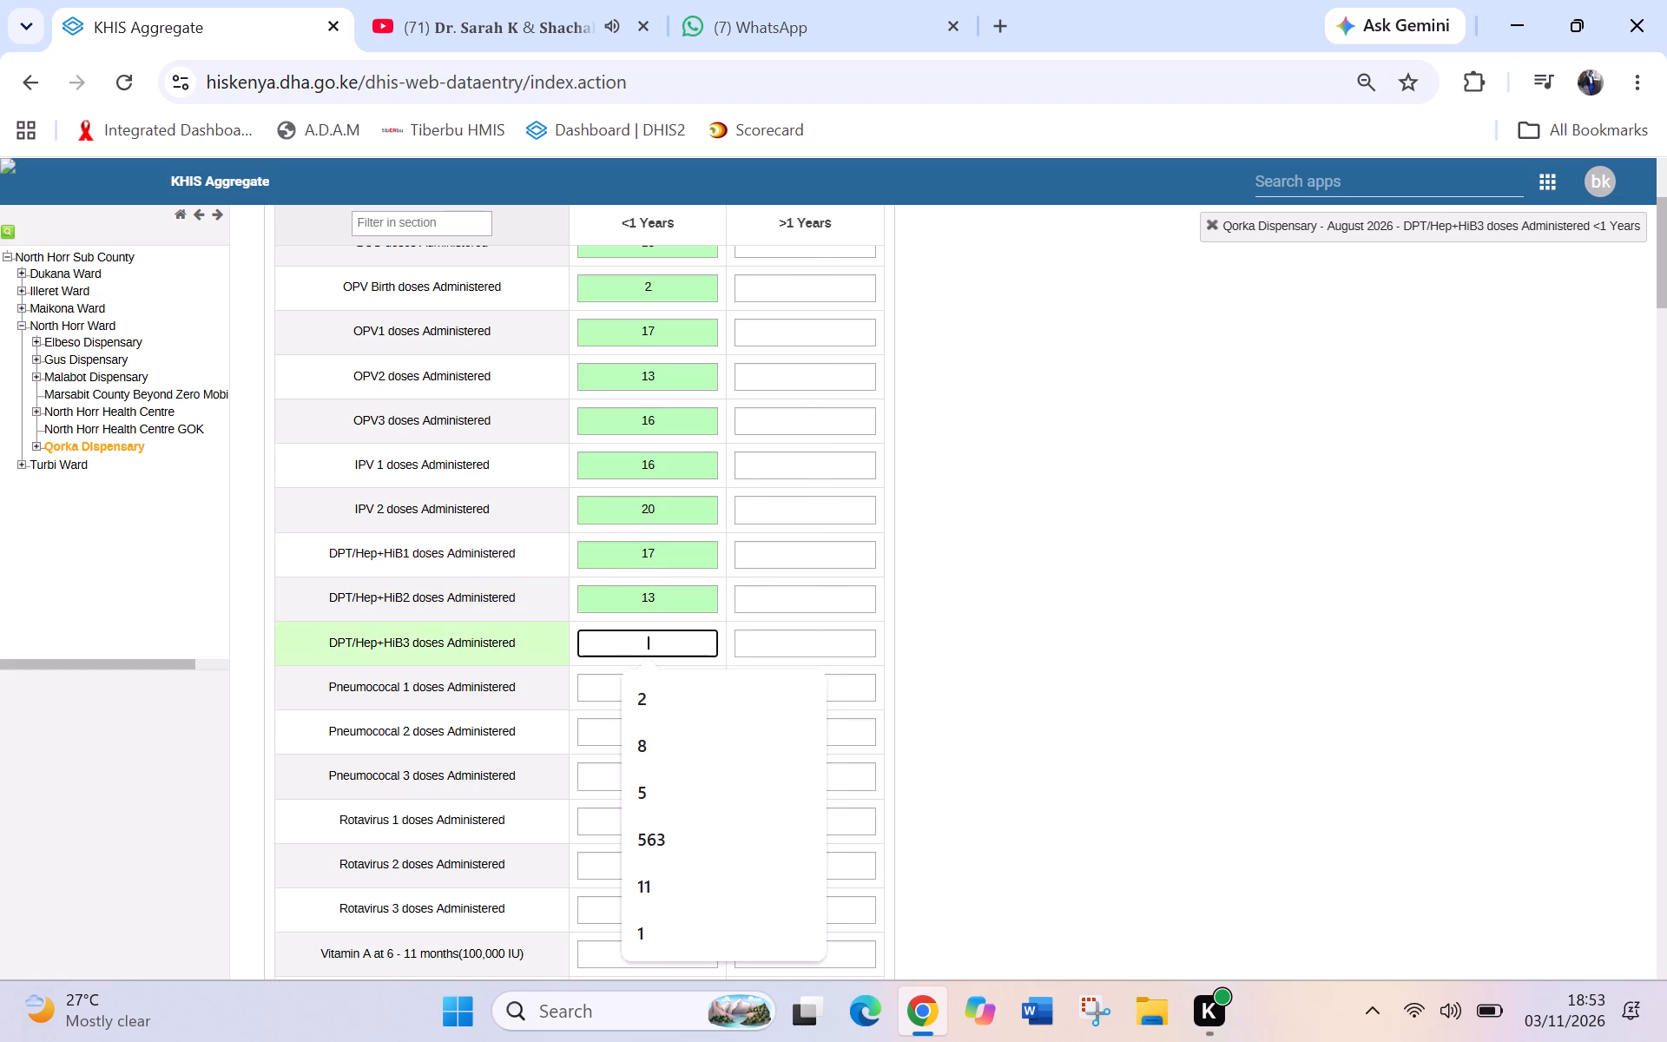
pyautogui.press('1')
pyautogui.press('6')
pyautogui.click(1001, 609)
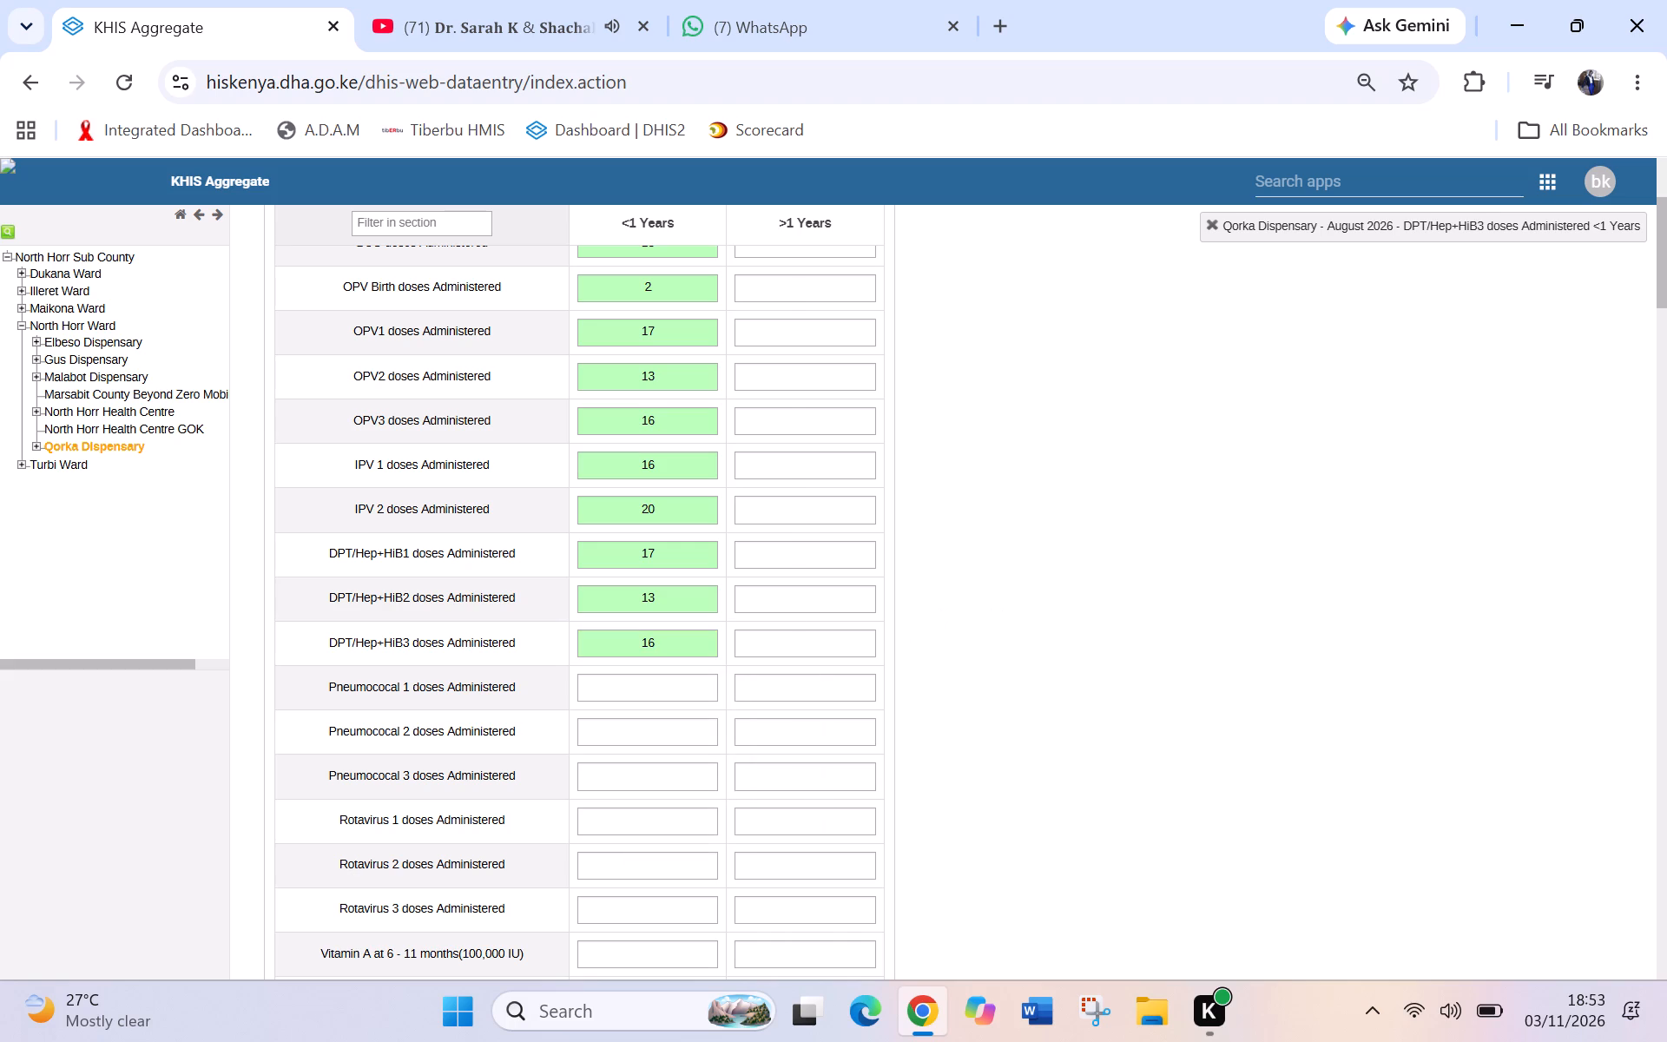
# Enter under-1-year doses administered: Pneumococal 1 17, Pneumococal 2 13 and Pneumococal 3 16.
pyautogui.click(678, 680)
pyautogui.write('17')
pyautogui.click(584, 736)
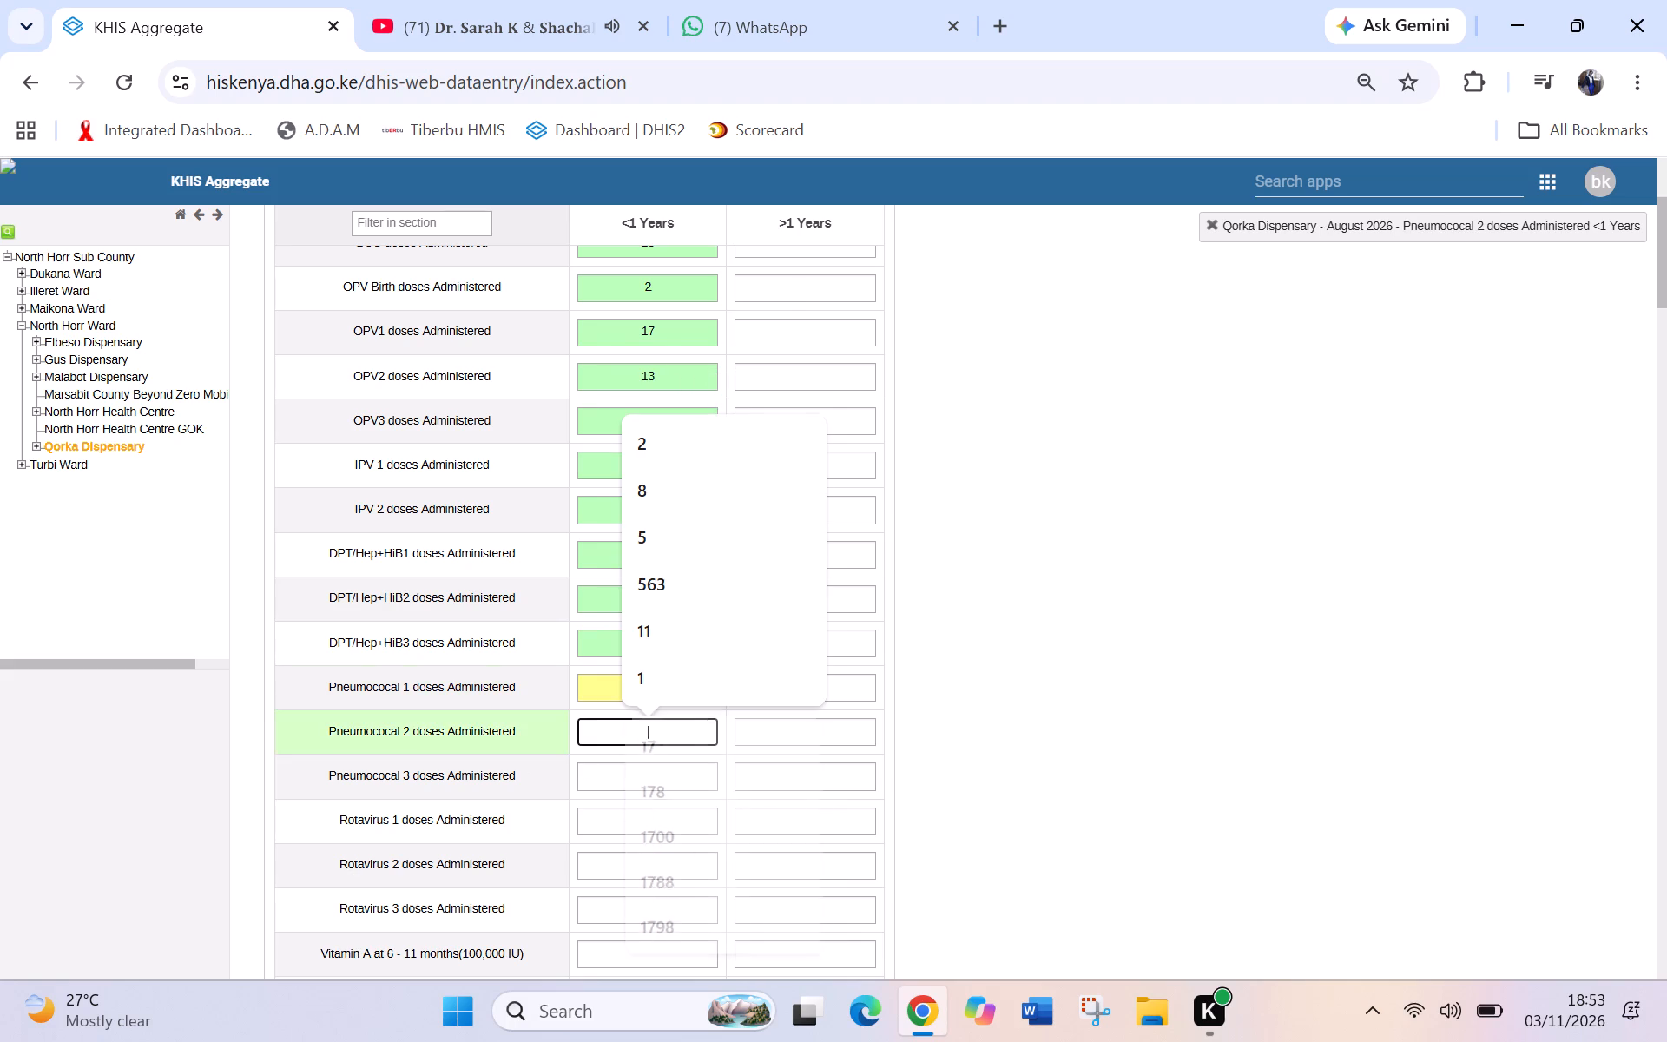
pyautogui.write('13')
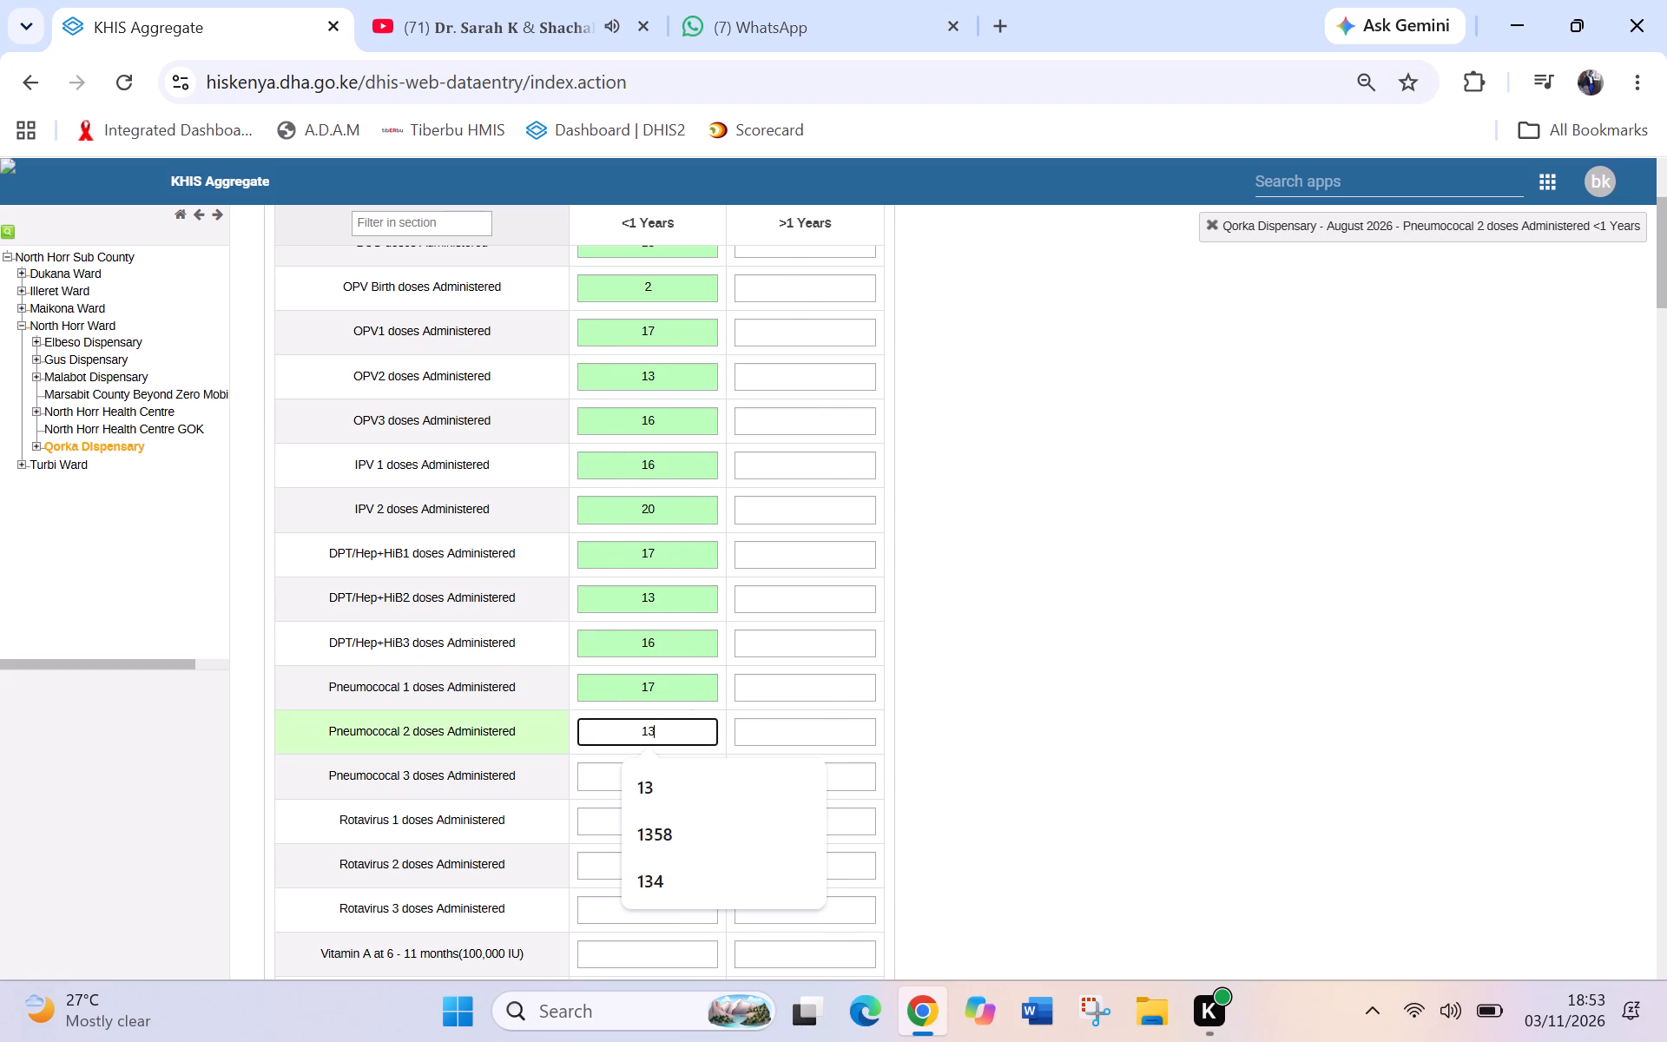
pyautogui.click(601, 770)
pyautogui.press('1')
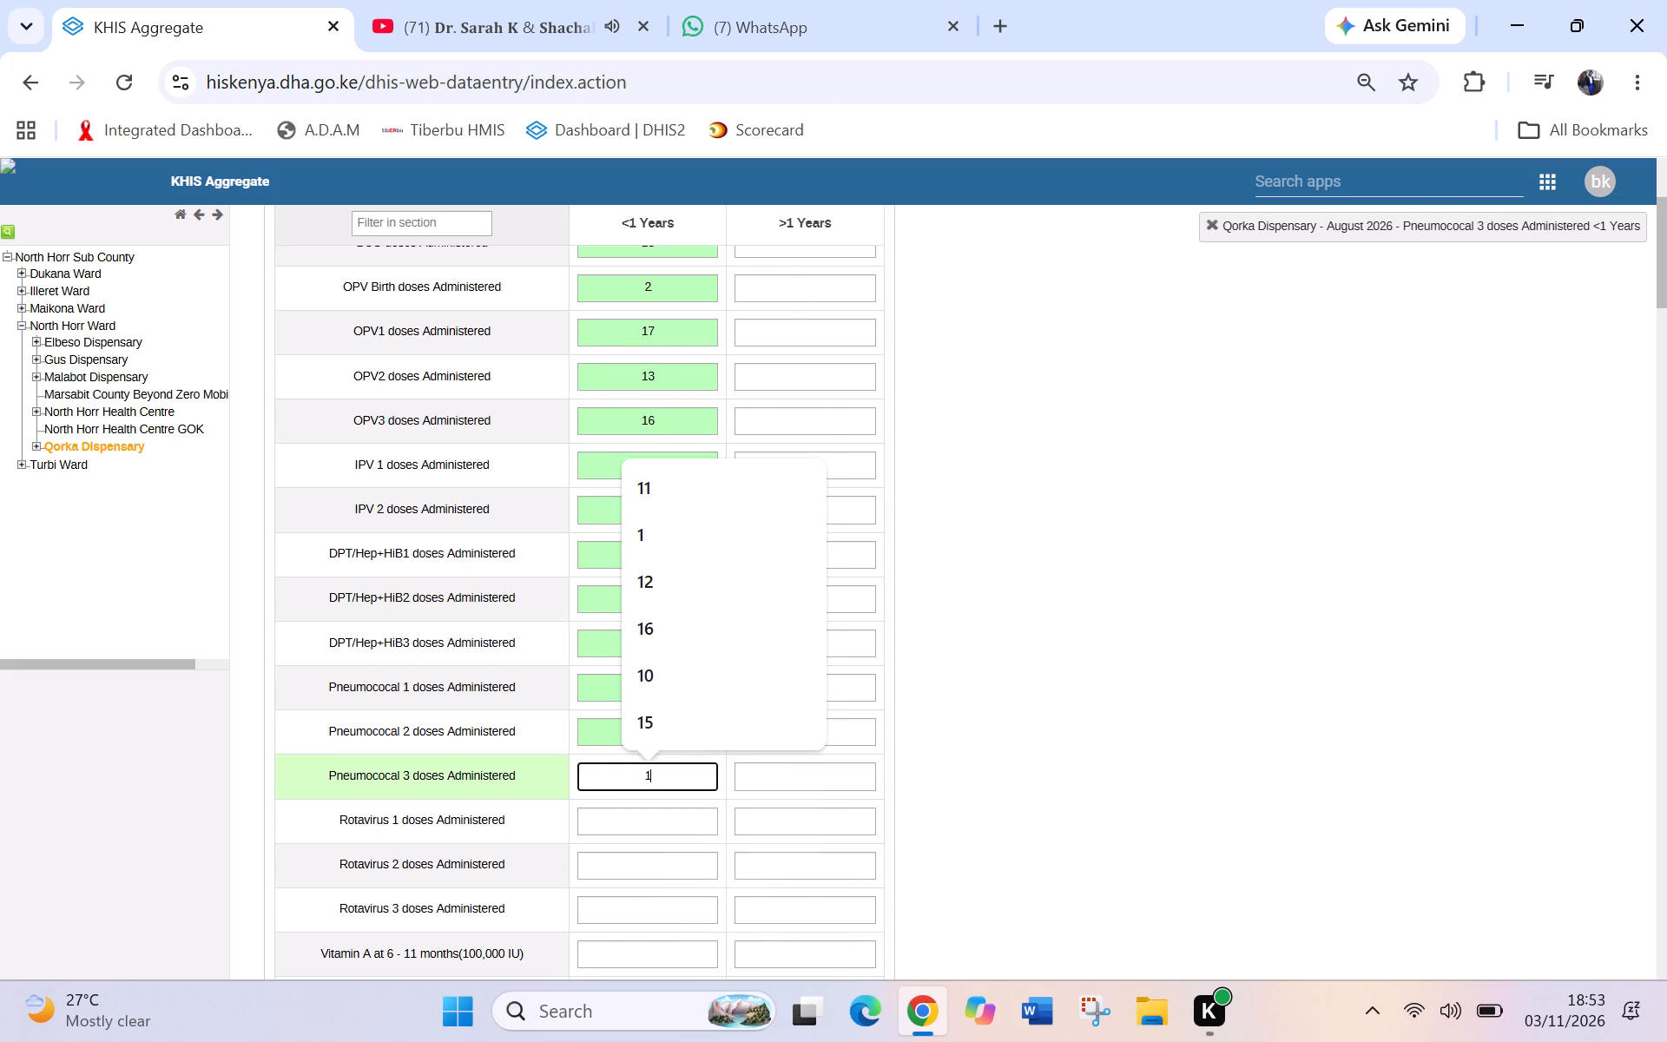
pyautogui.press('6')
pyautogui.click(944, 745)
# Enter under-1-year doses administered: Rotavirus 1 17, Rotavirus 2 13 and Rotavirus 3 16.
pyautogui.scroll(-2, 735, 716)
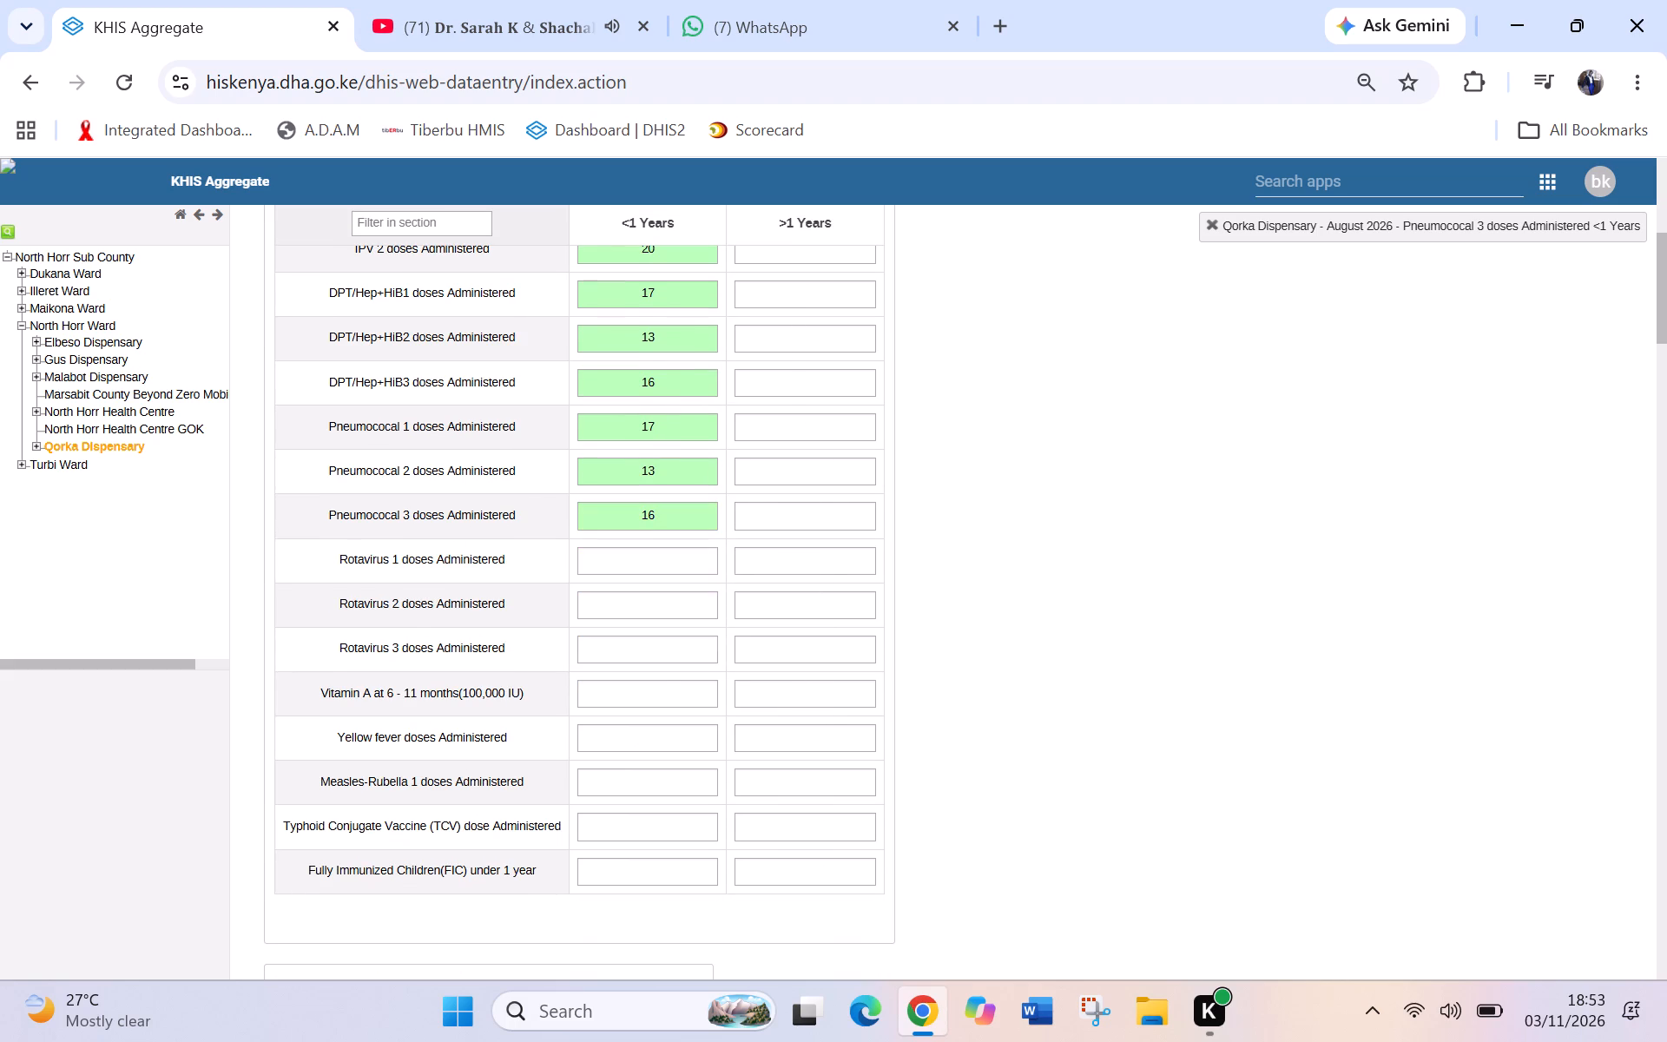
pyautogui.click(622, 564)
pyautogui.write('17')
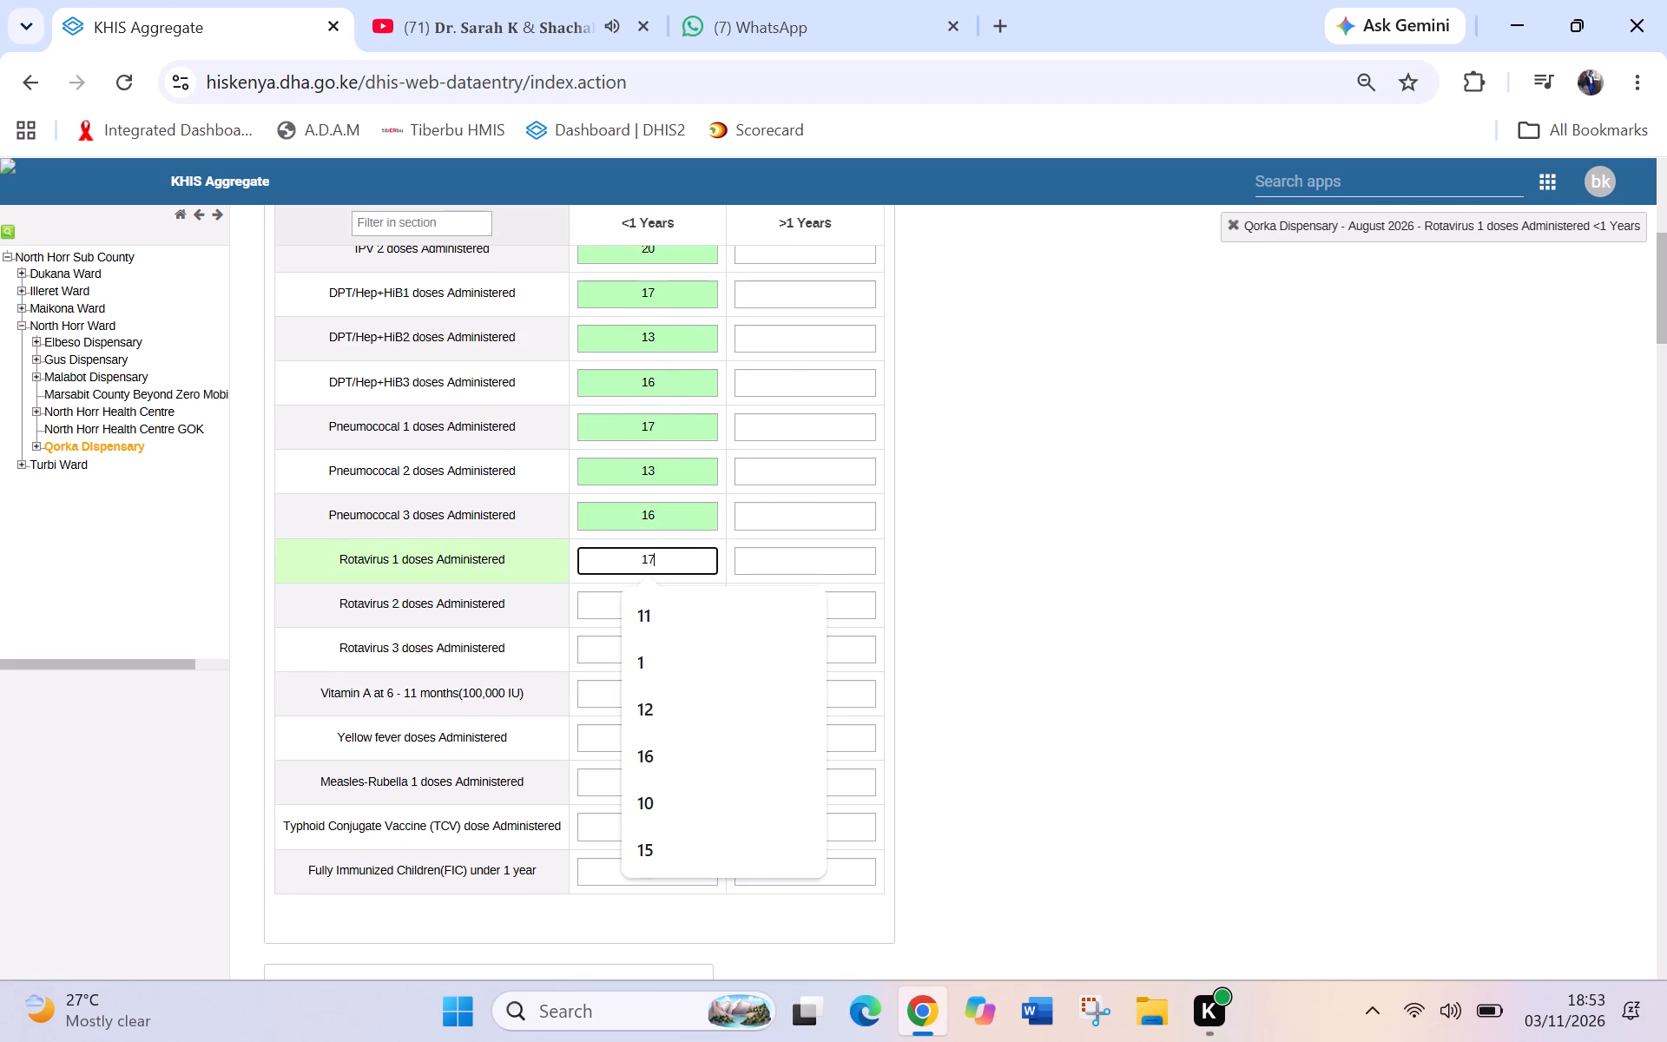
pyautogui.click(594, 607)
pyautogui.write('13')
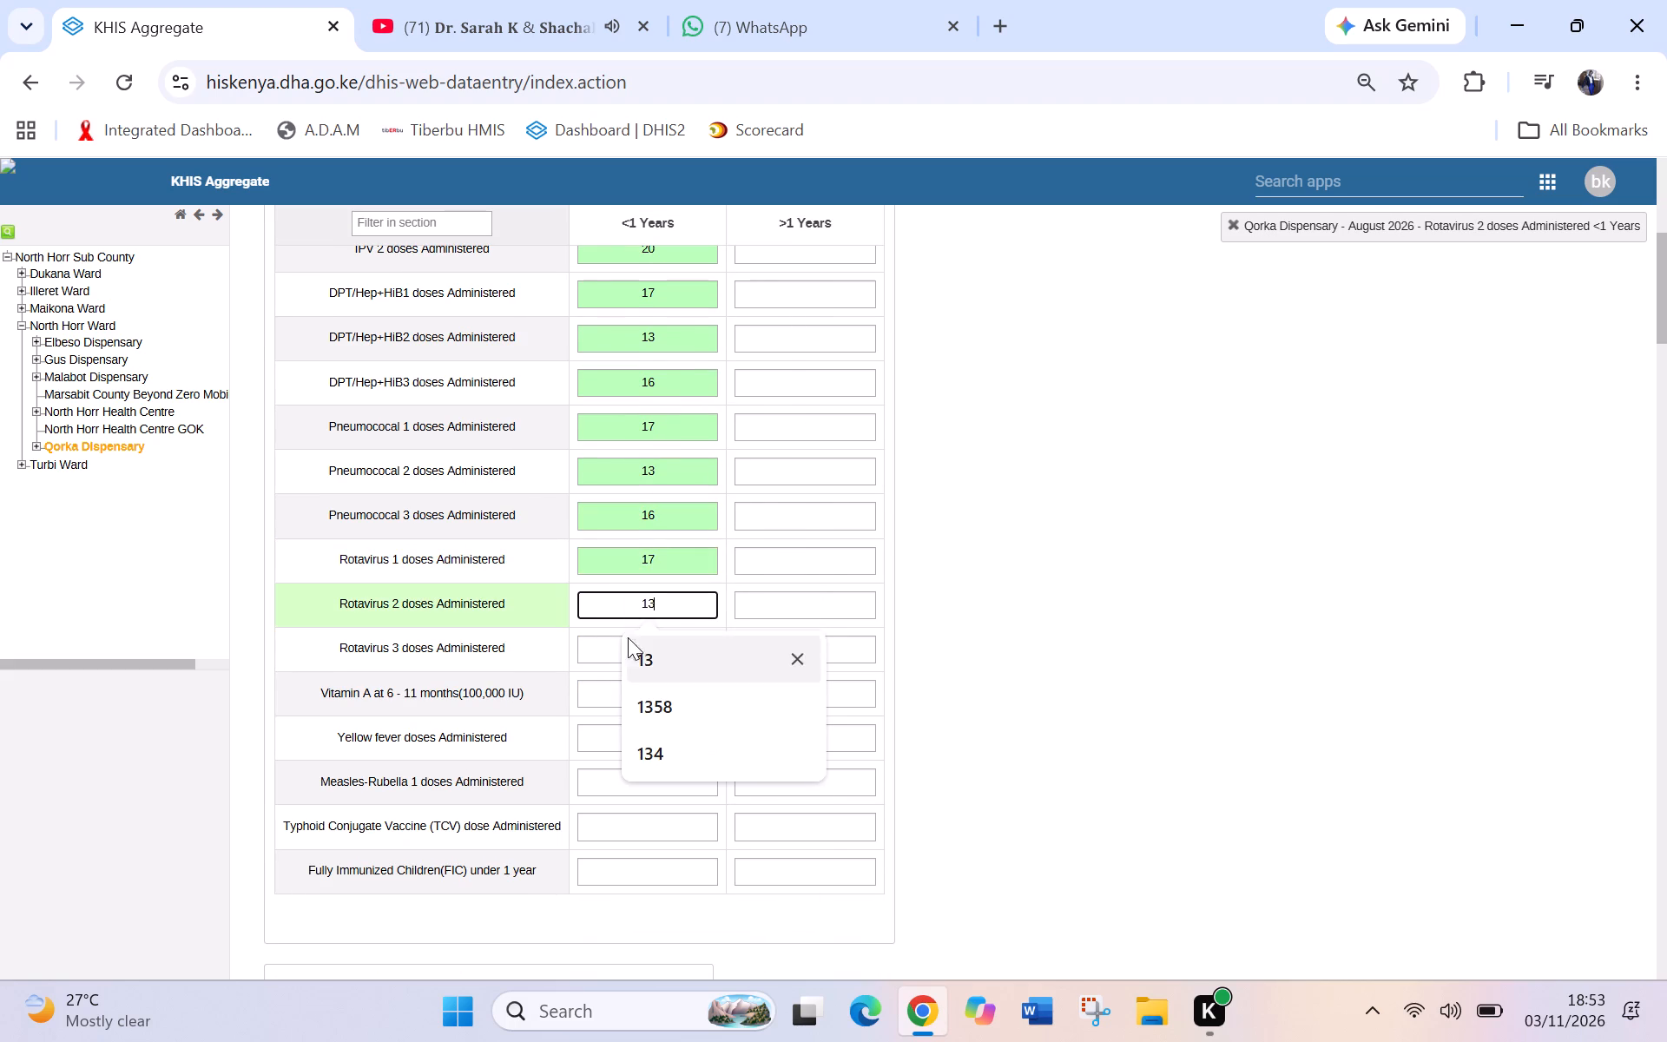
pyautogui.click(590, 641)
pyautogui.press('1')
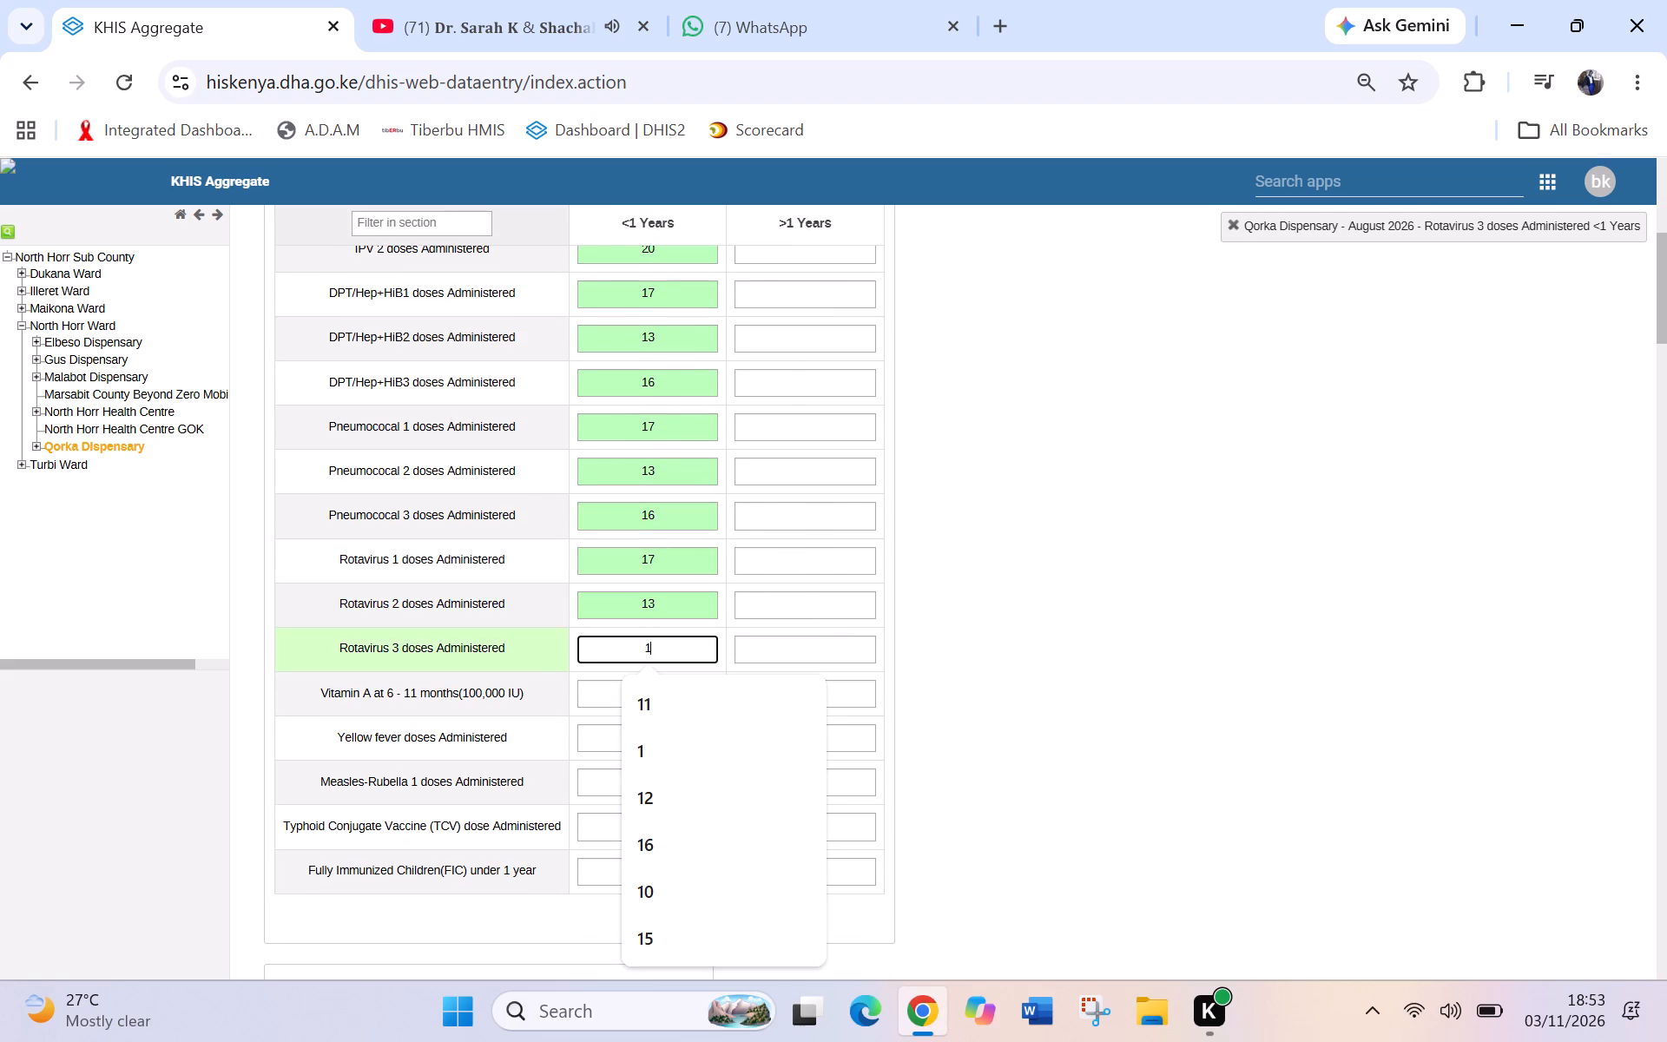
pyautogui.press('6')
pyautogui.click(1031, 592)
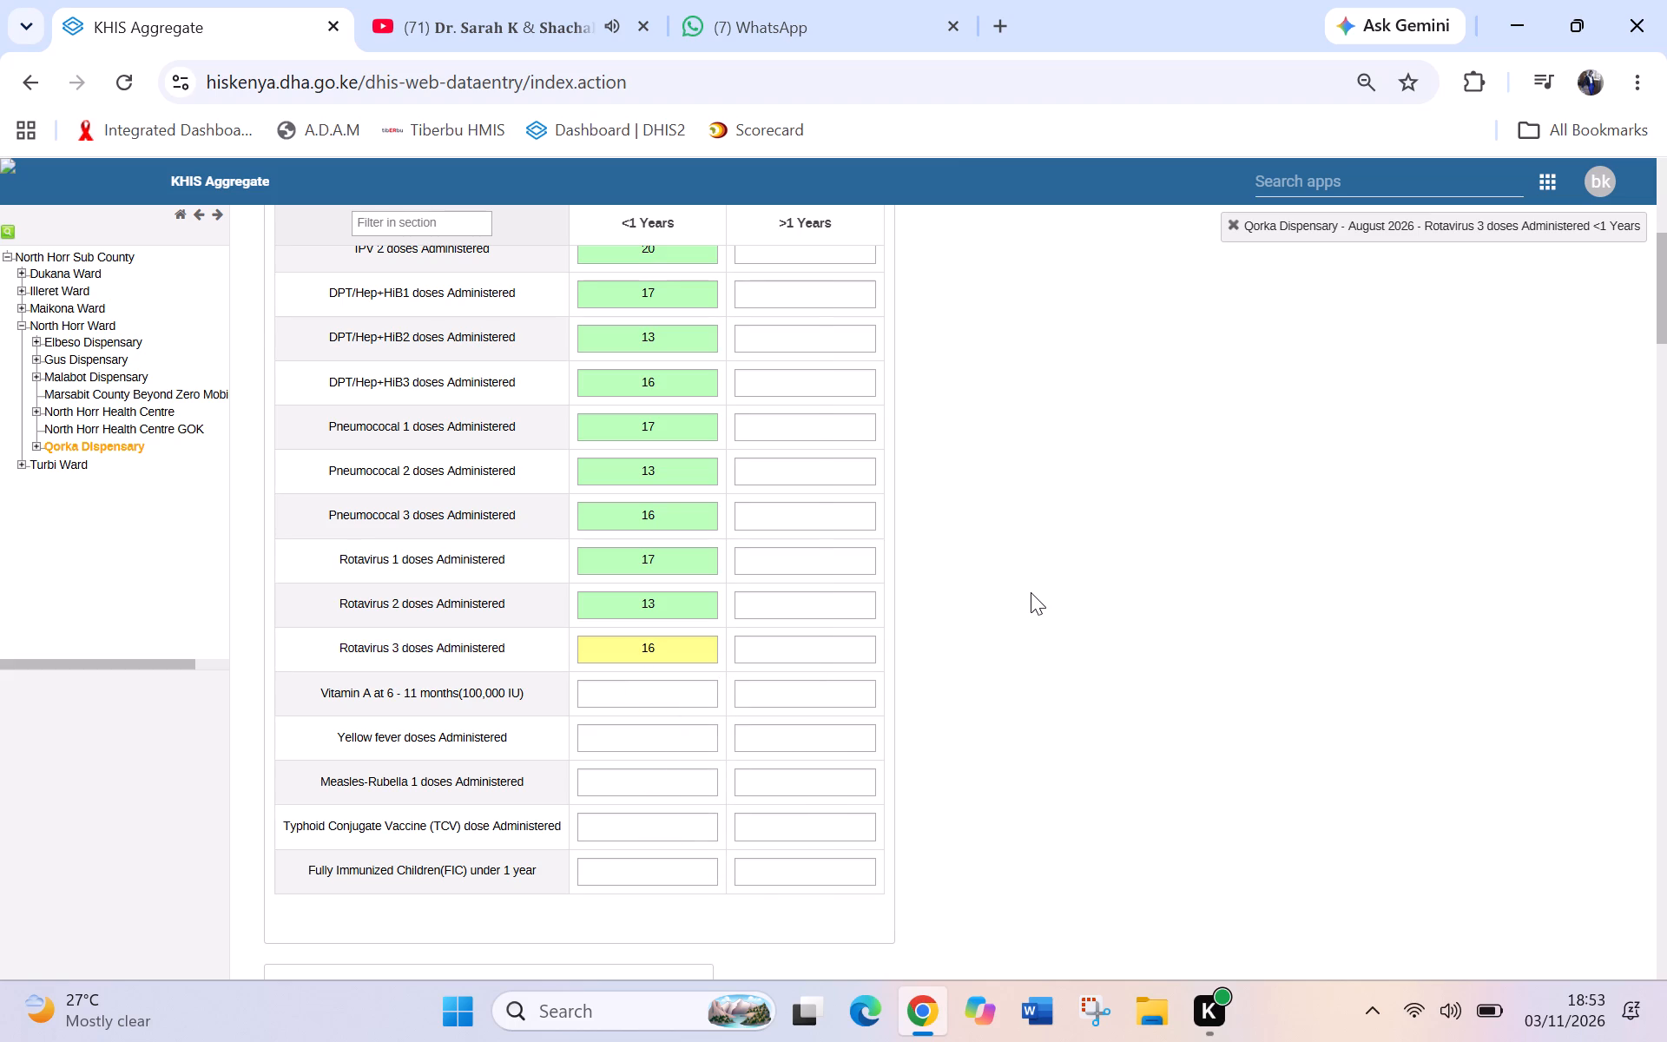
# Enter under-1-year values: Vitamin A at 6-11 months 15, Measles-Rubella 1 20, Typhoid Conjugate Vaccine 20 and Fully Immunized Children 20.
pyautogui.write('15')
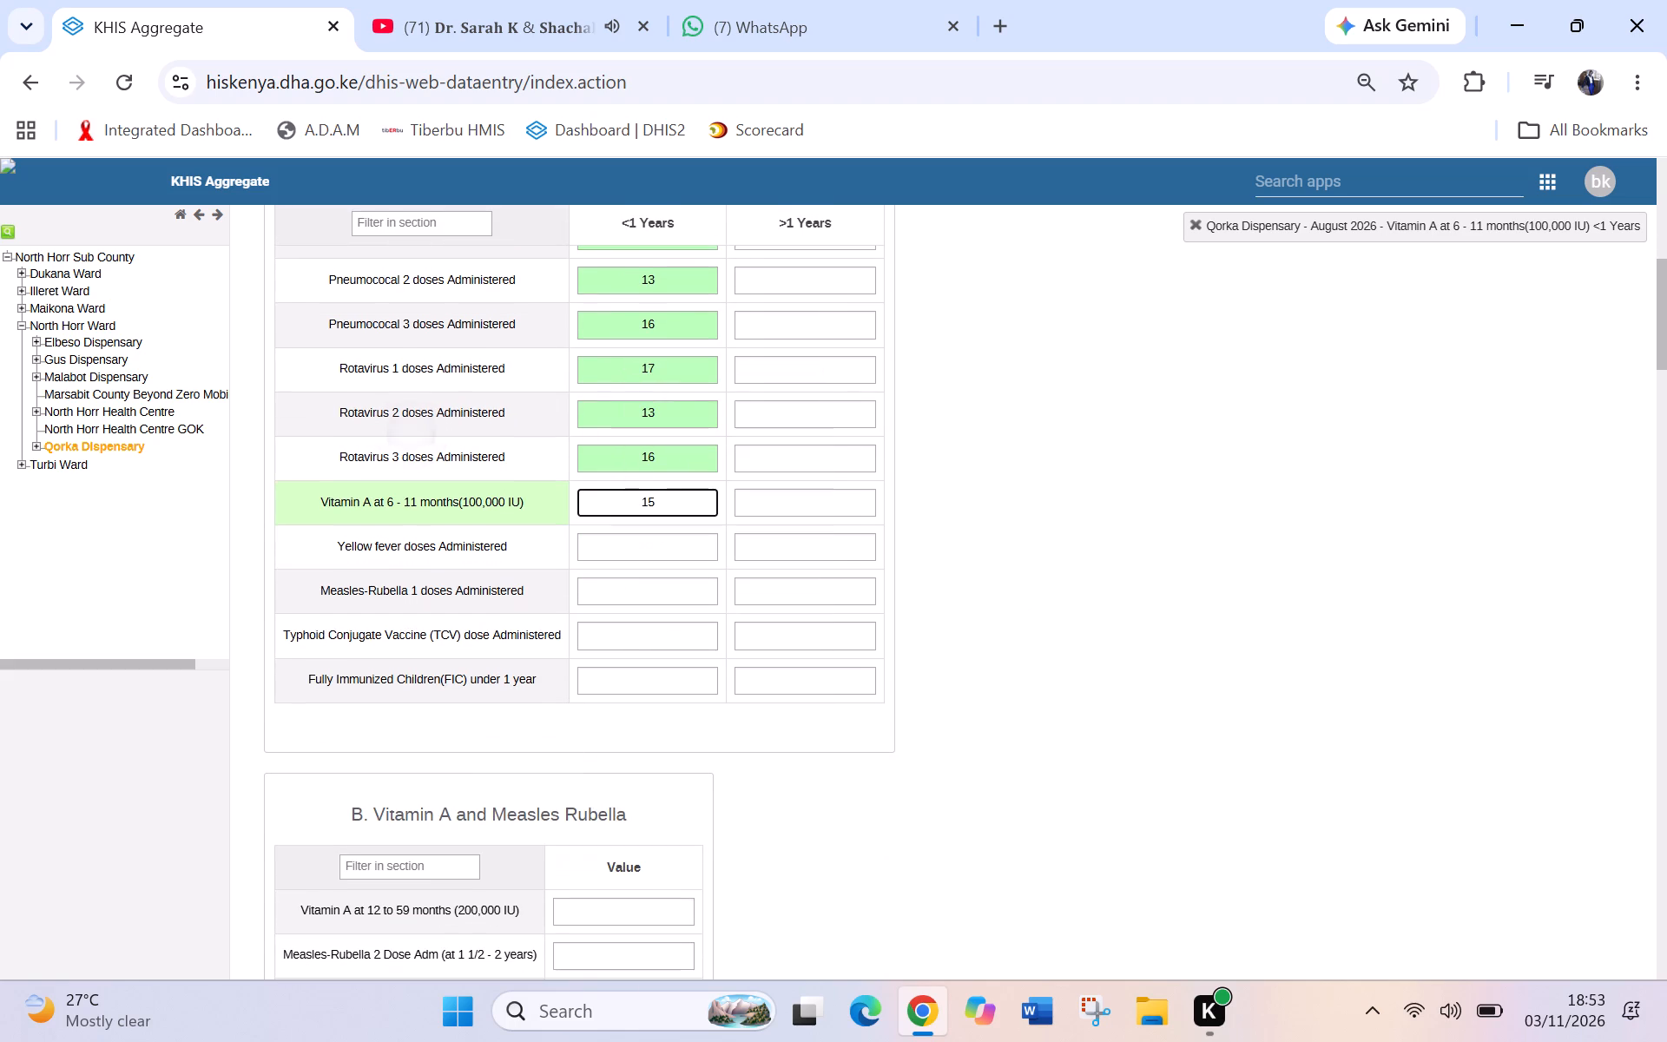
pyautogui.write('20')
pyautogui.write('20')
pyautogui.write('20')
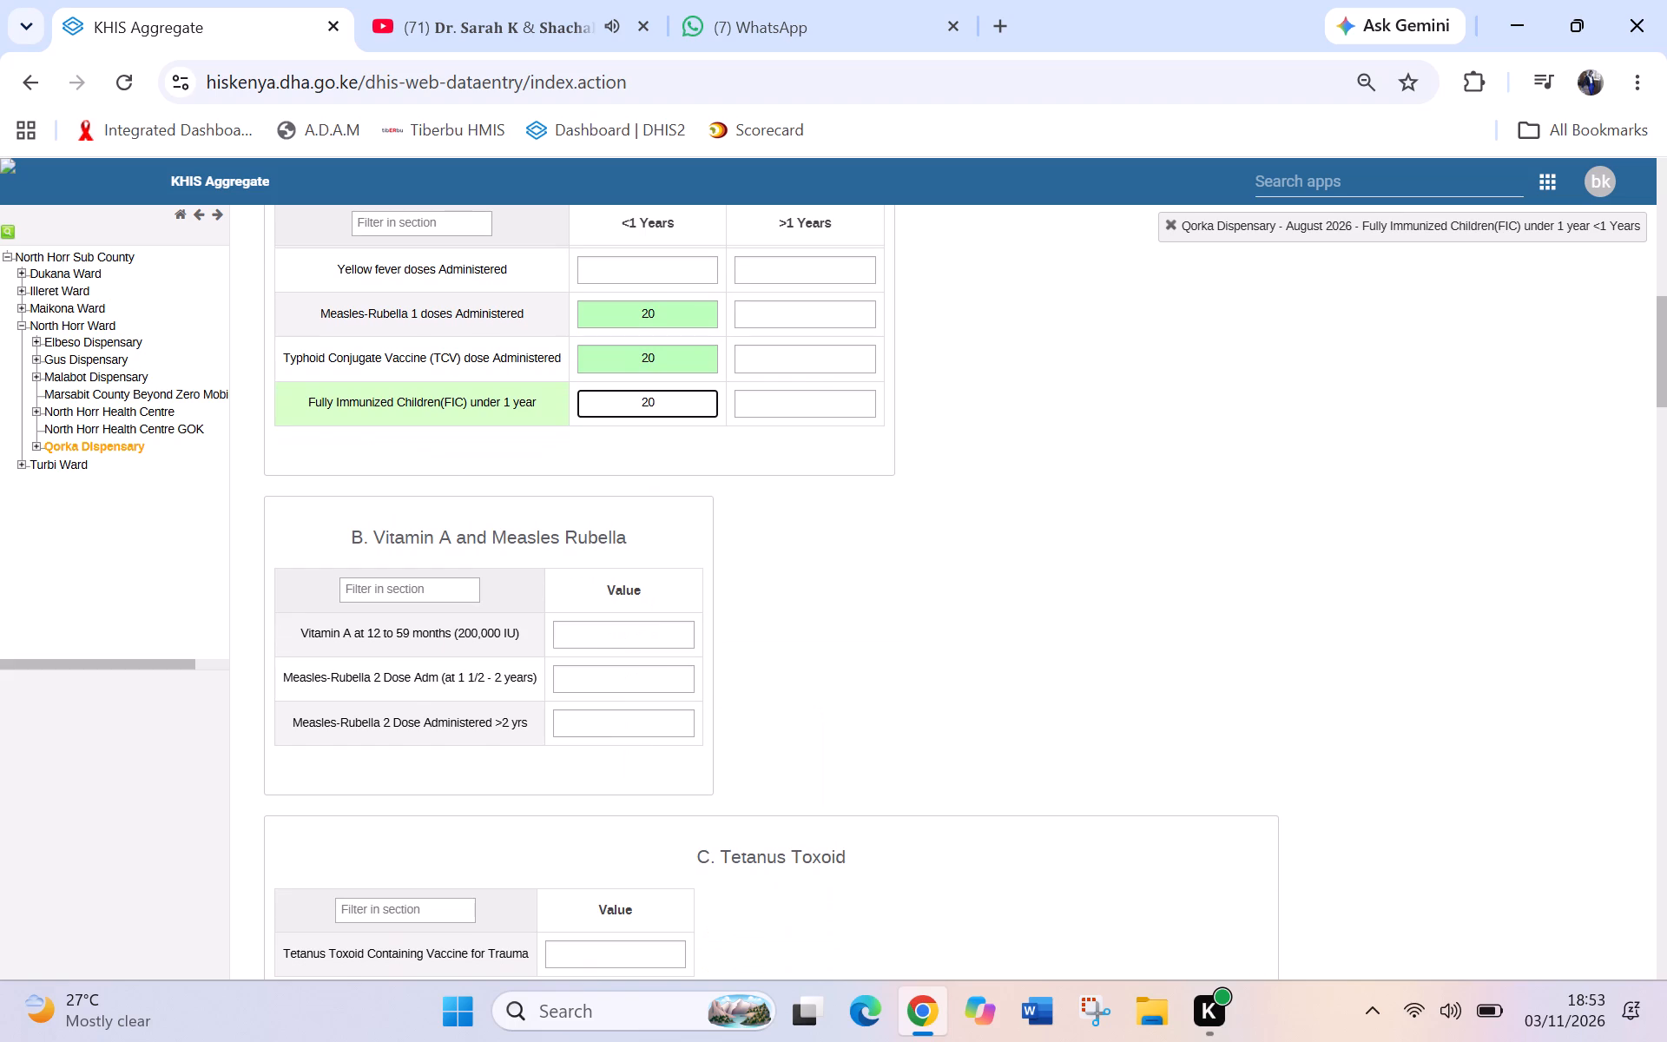
# In section B, enter 11 for Measles-Rubella 2 at 1 1/2 - 2 years and 36 for Vitamin A at 12 to 59 months.
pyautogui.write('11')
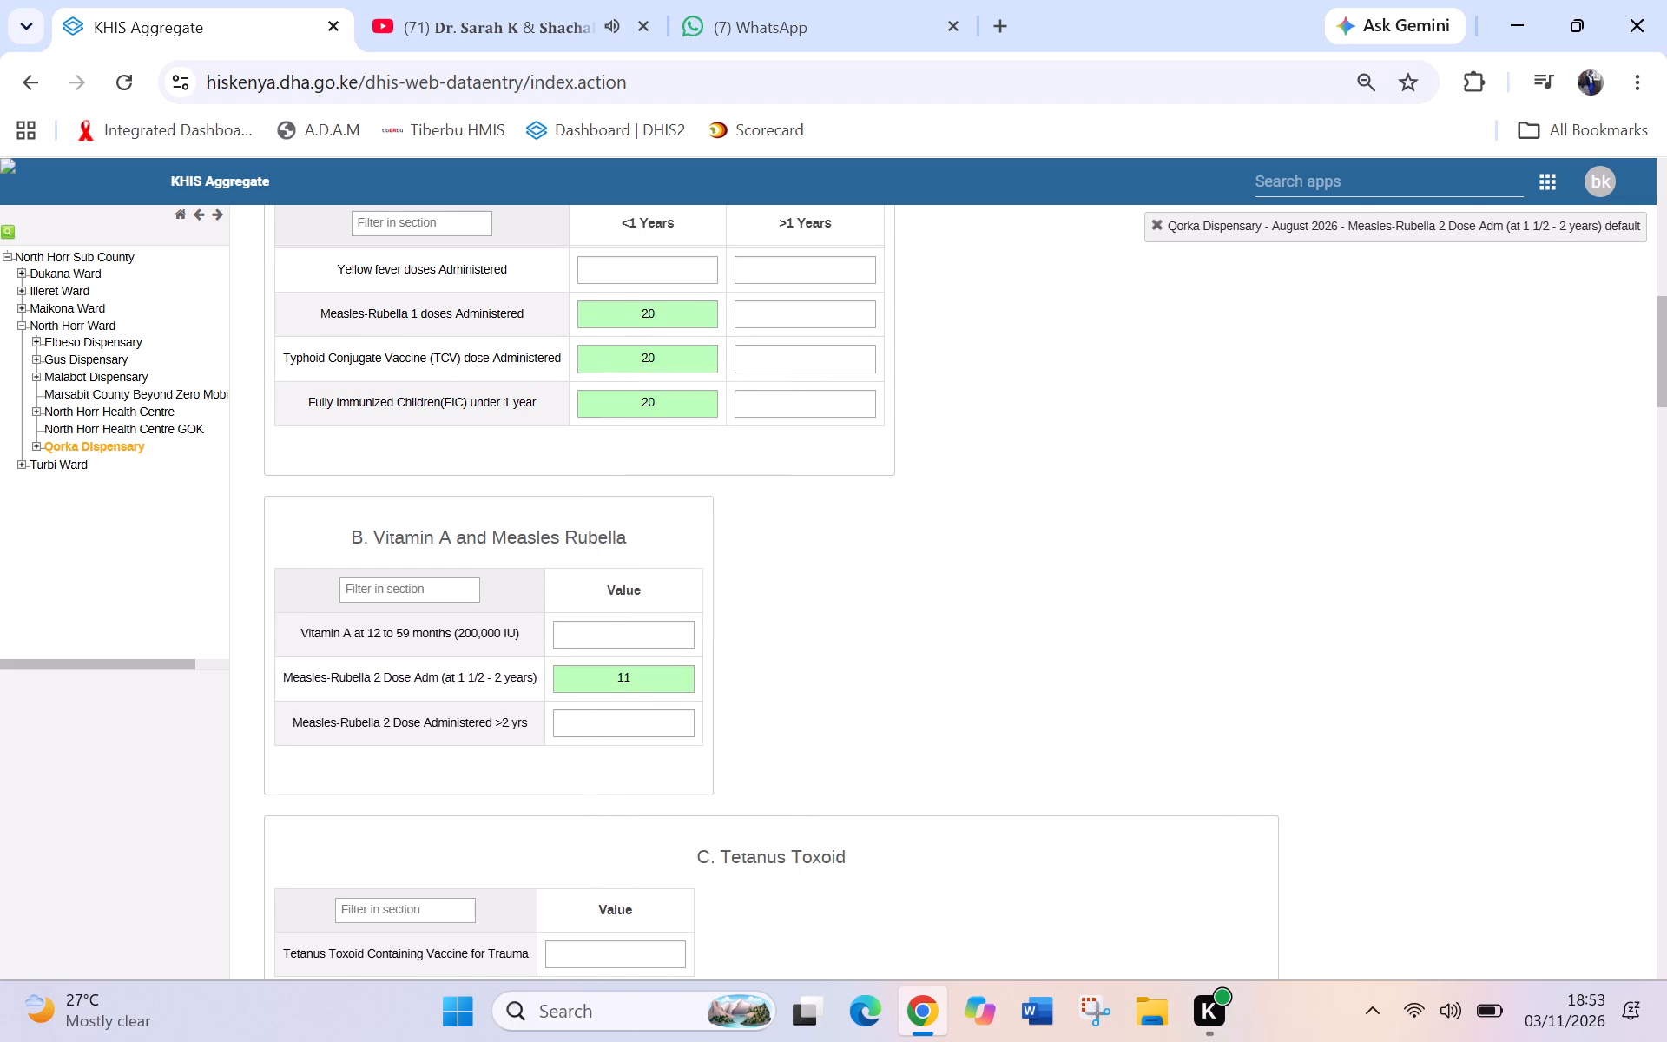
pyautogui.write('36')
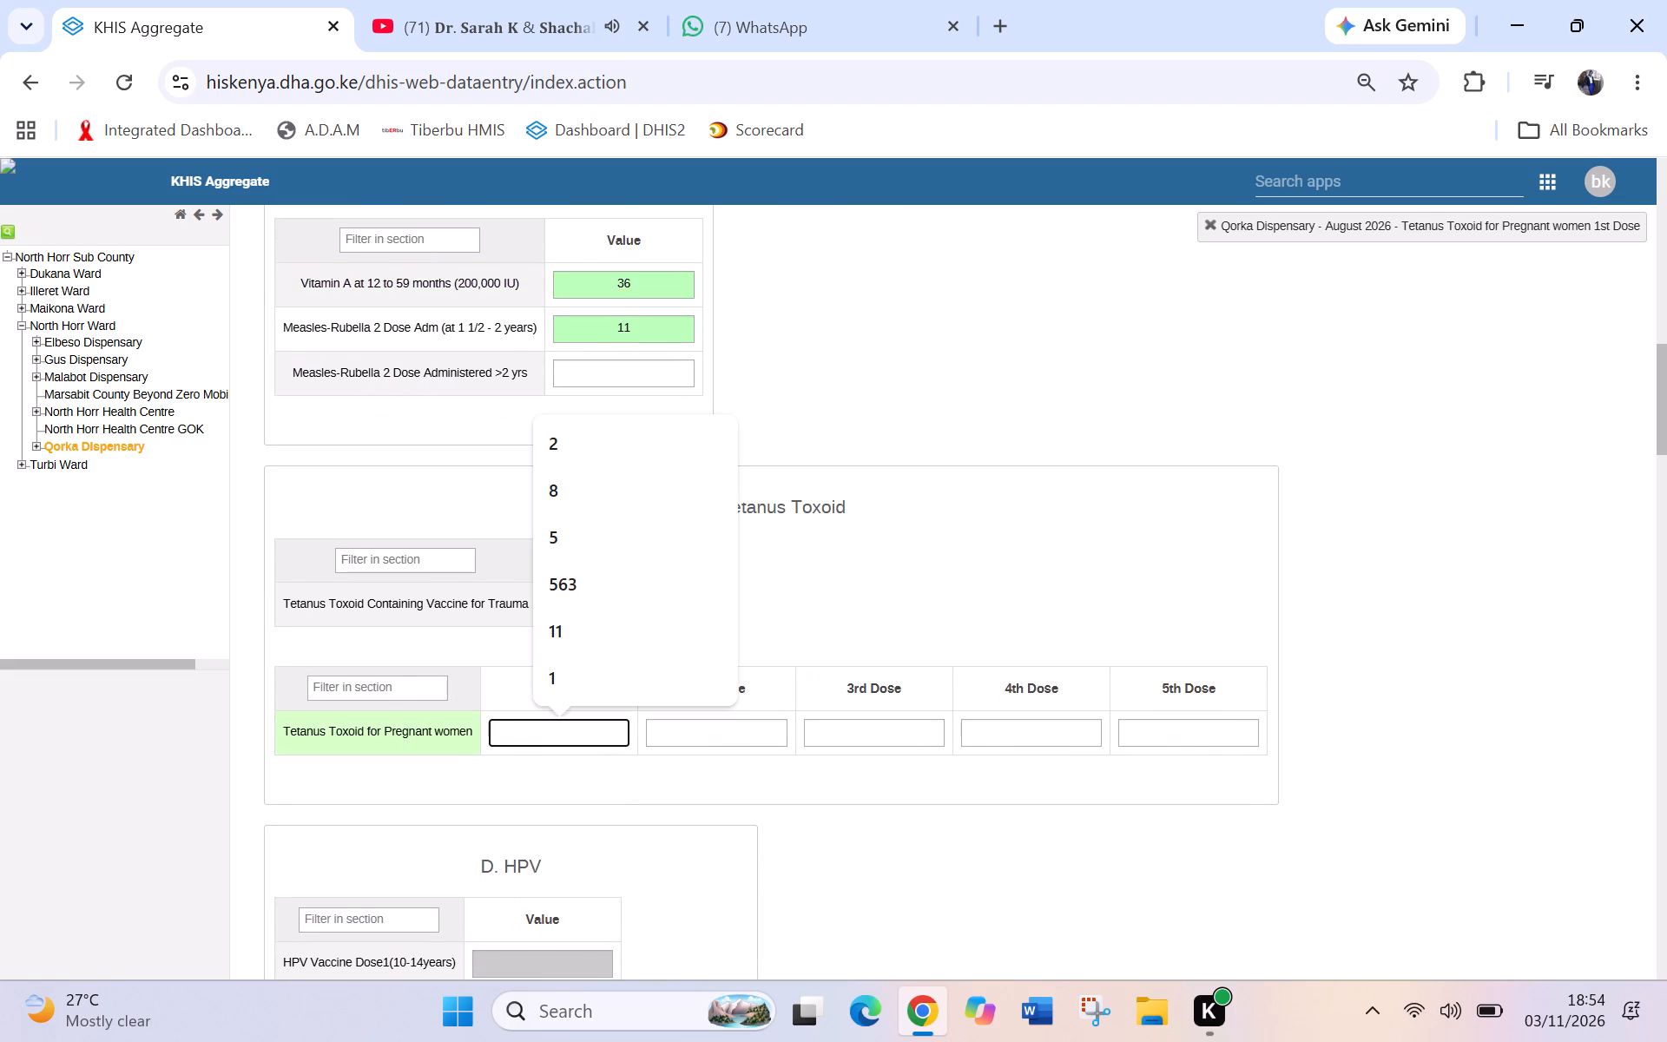
# Enter Tetanus Toxoid for Pregnant women: 1st dose 3, 2nd dose 2, 3rd dose 1, 4th dose 3 and 5th dose 1.
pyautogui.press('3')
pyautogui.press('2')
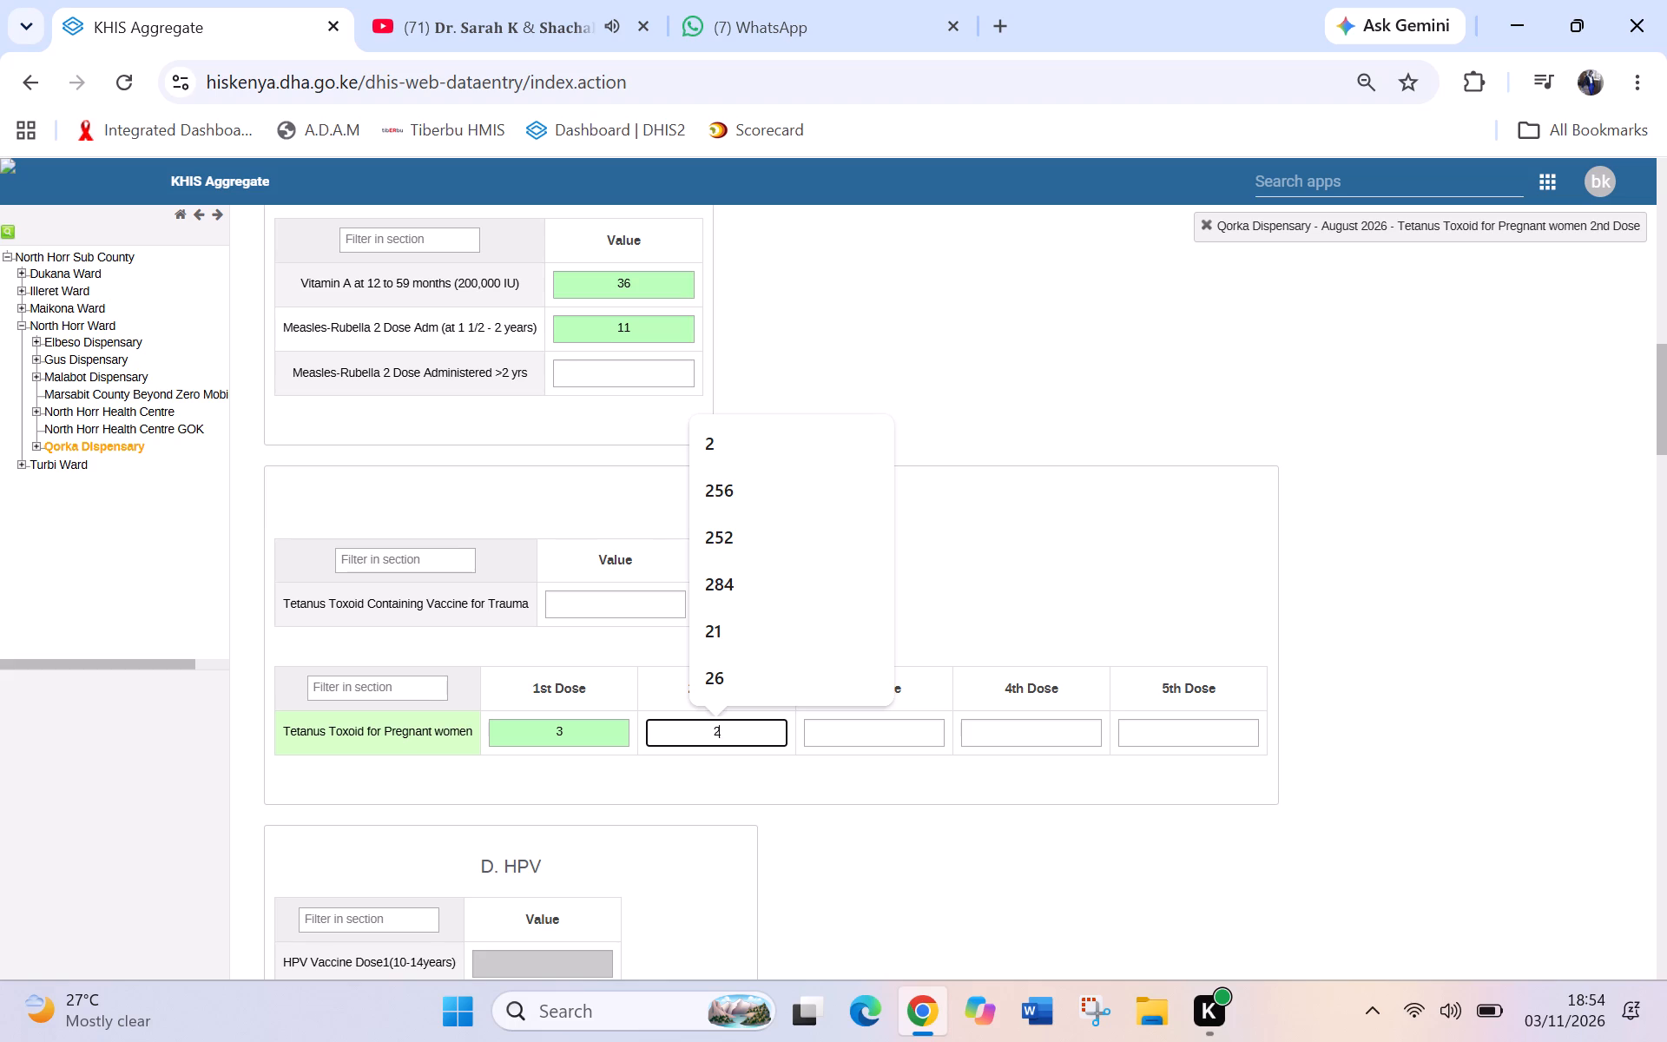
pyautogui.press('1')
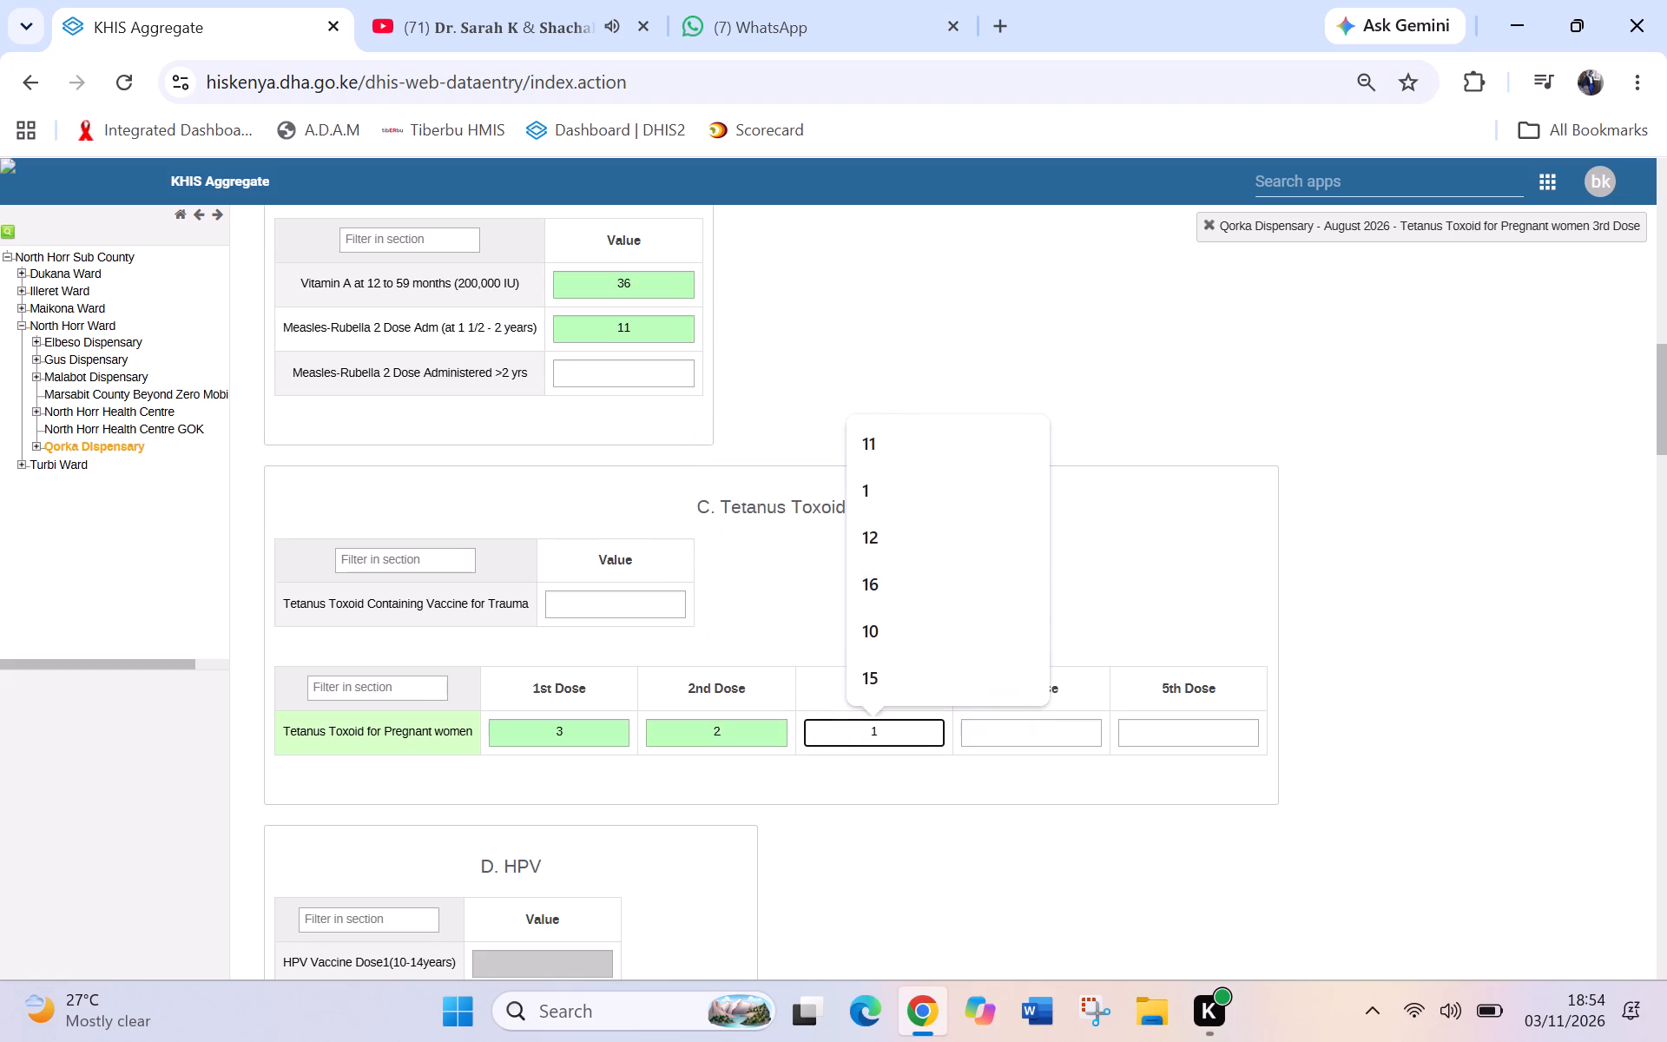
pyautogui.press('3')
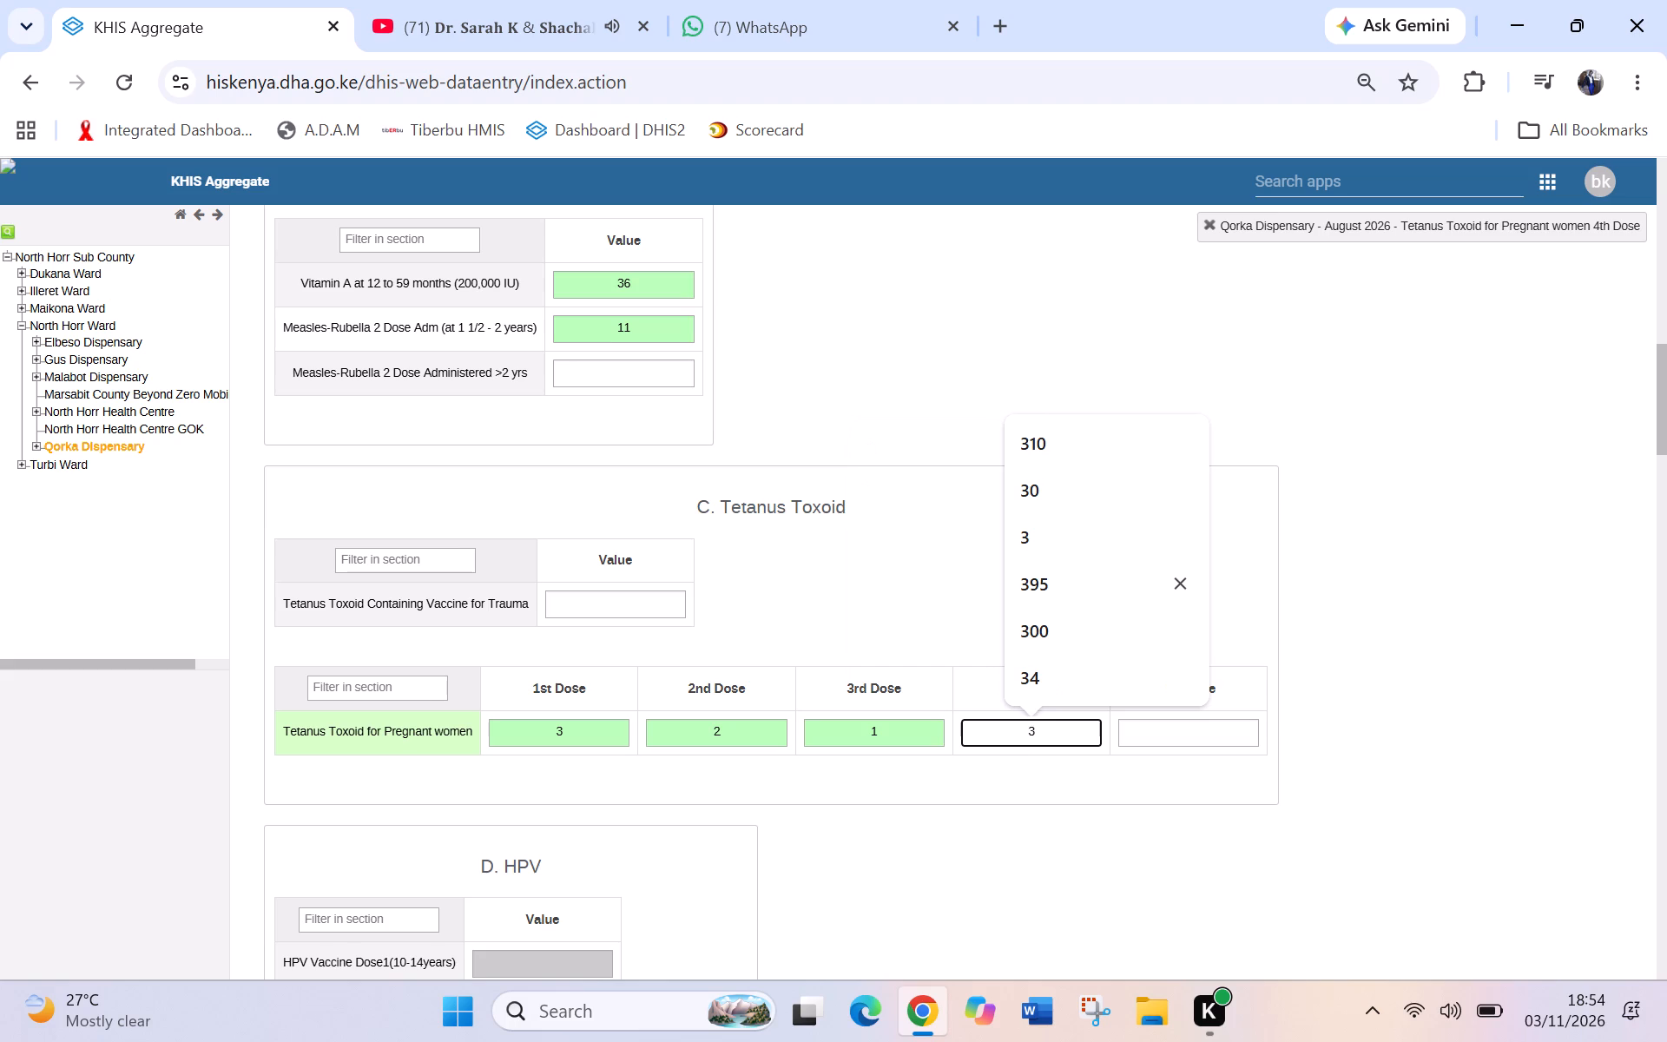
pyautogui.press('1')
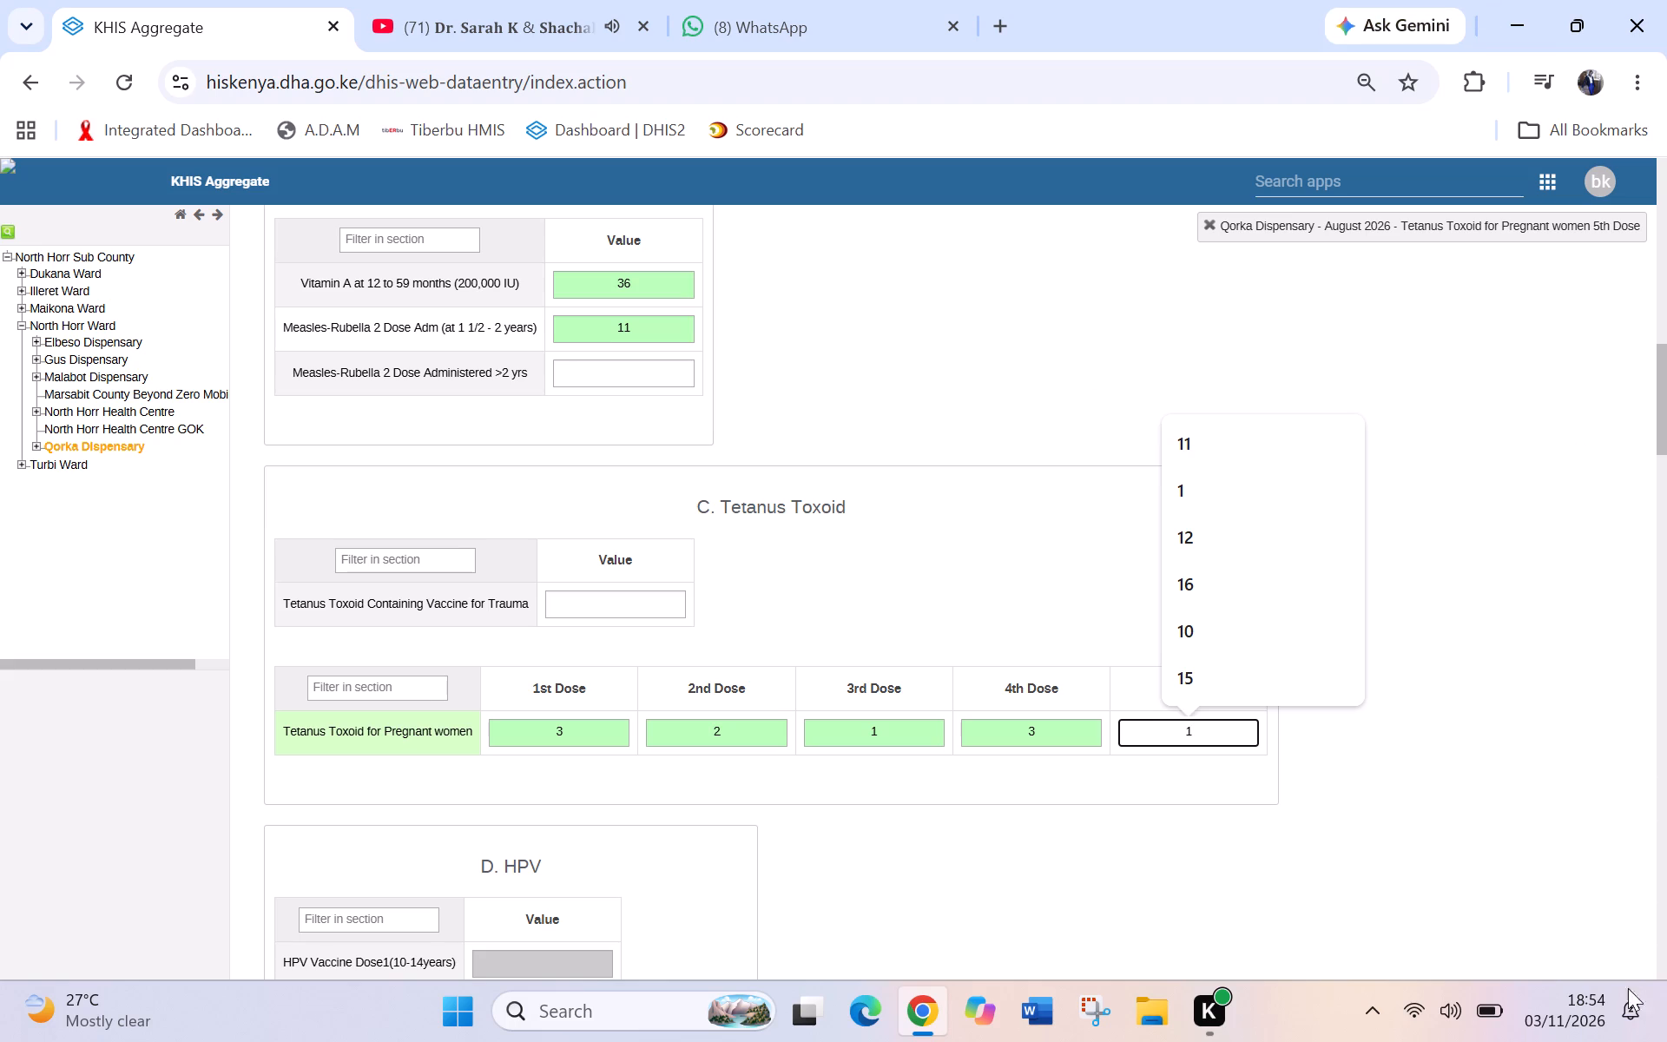
pyautogui.click(1586, 872)
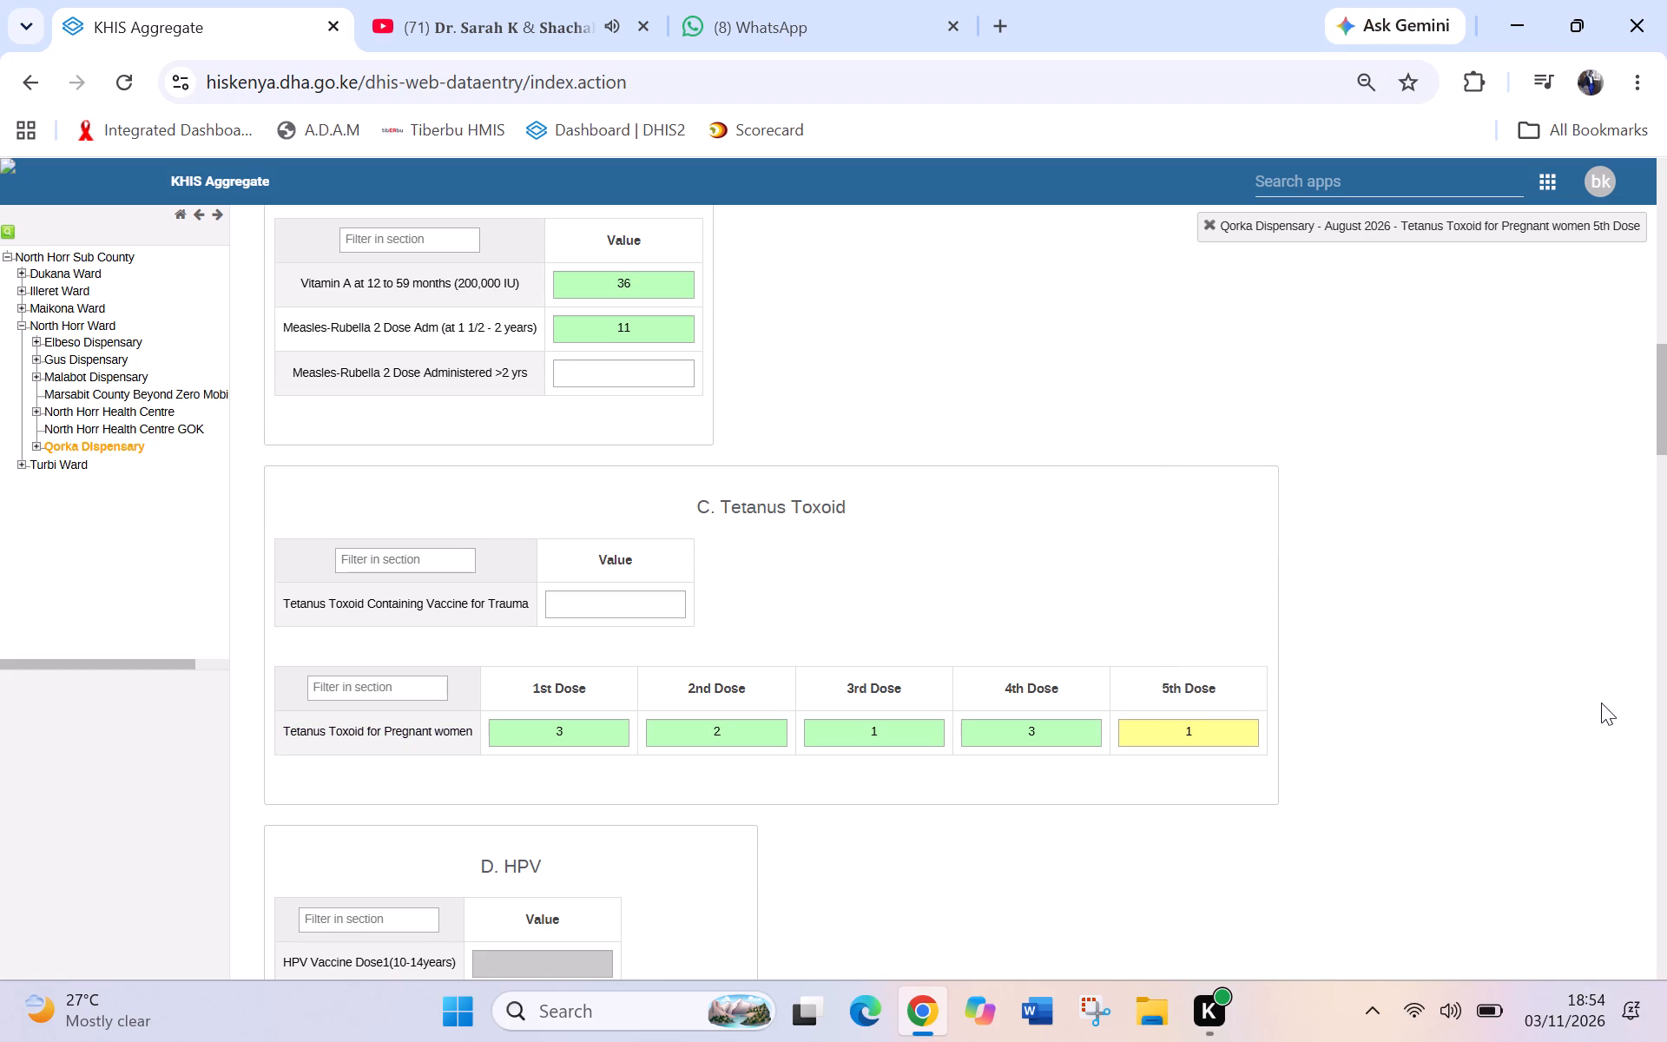
pyautogui.click(1601, 702)
# Open Qorka Dispensary's August 2026 MOH 711 Integrated Summary Report data set.
pyautogui.scroll(-6, 788, 757)
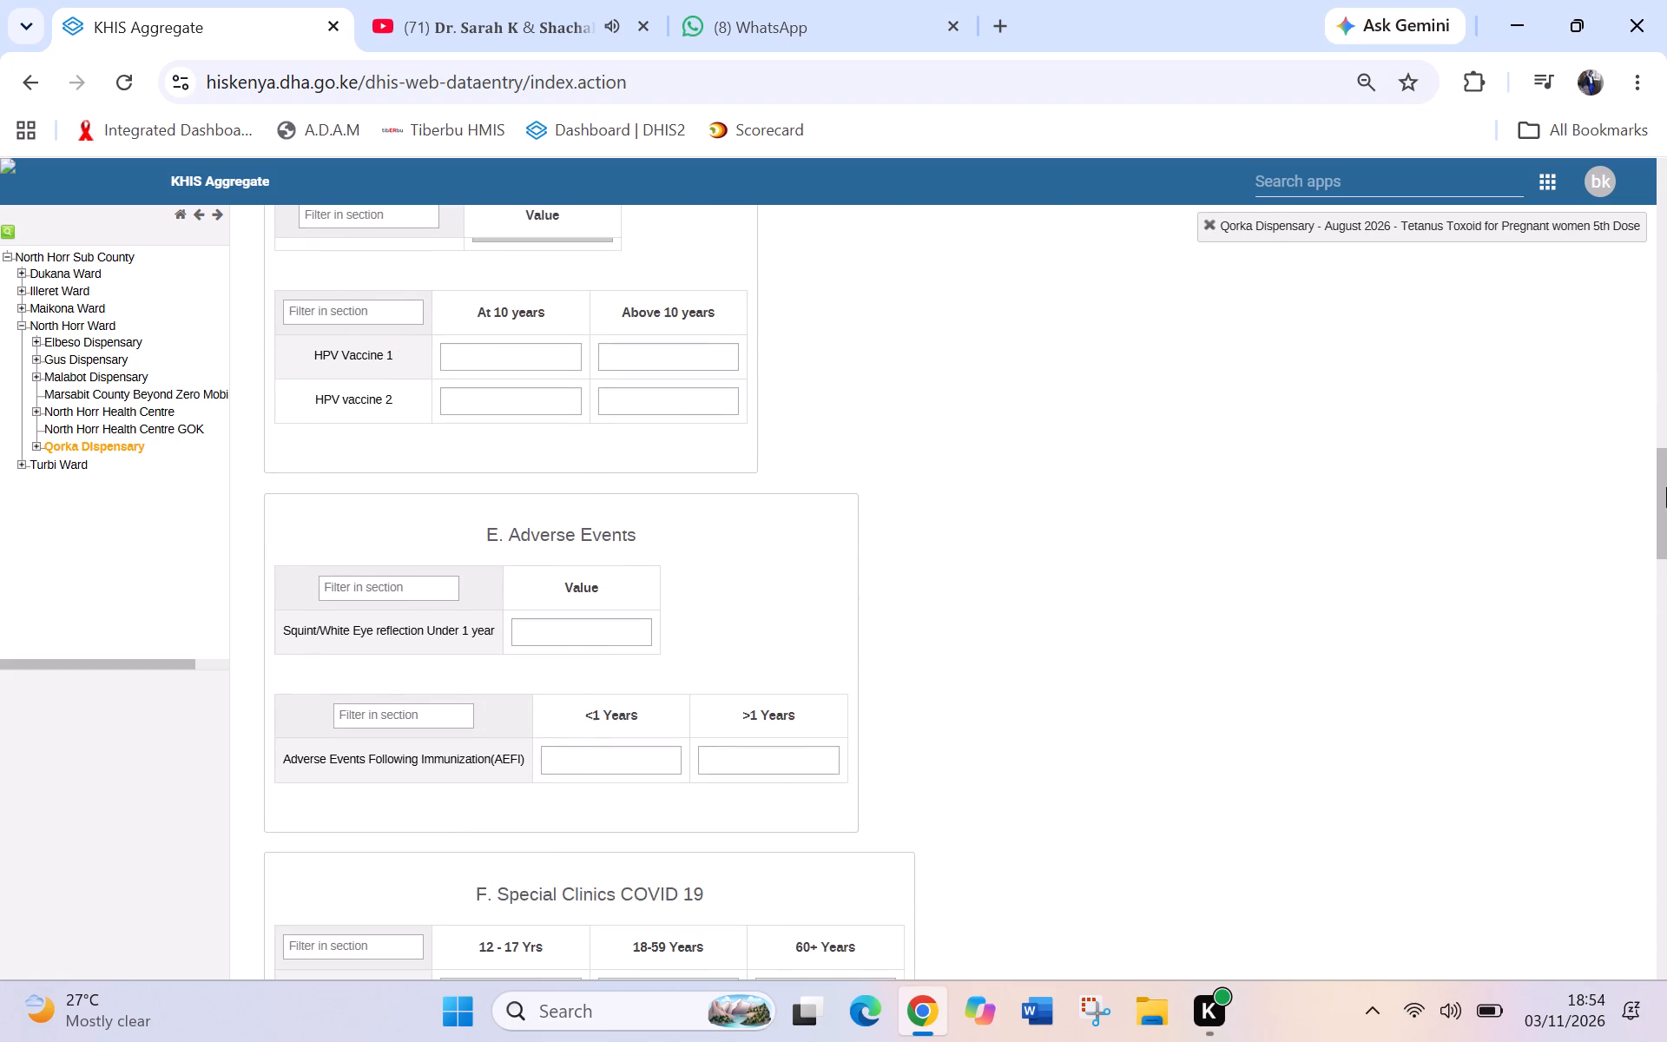
pyautogui.moveTo(1666, 487); pyautogui.dragTo(1666, 178)
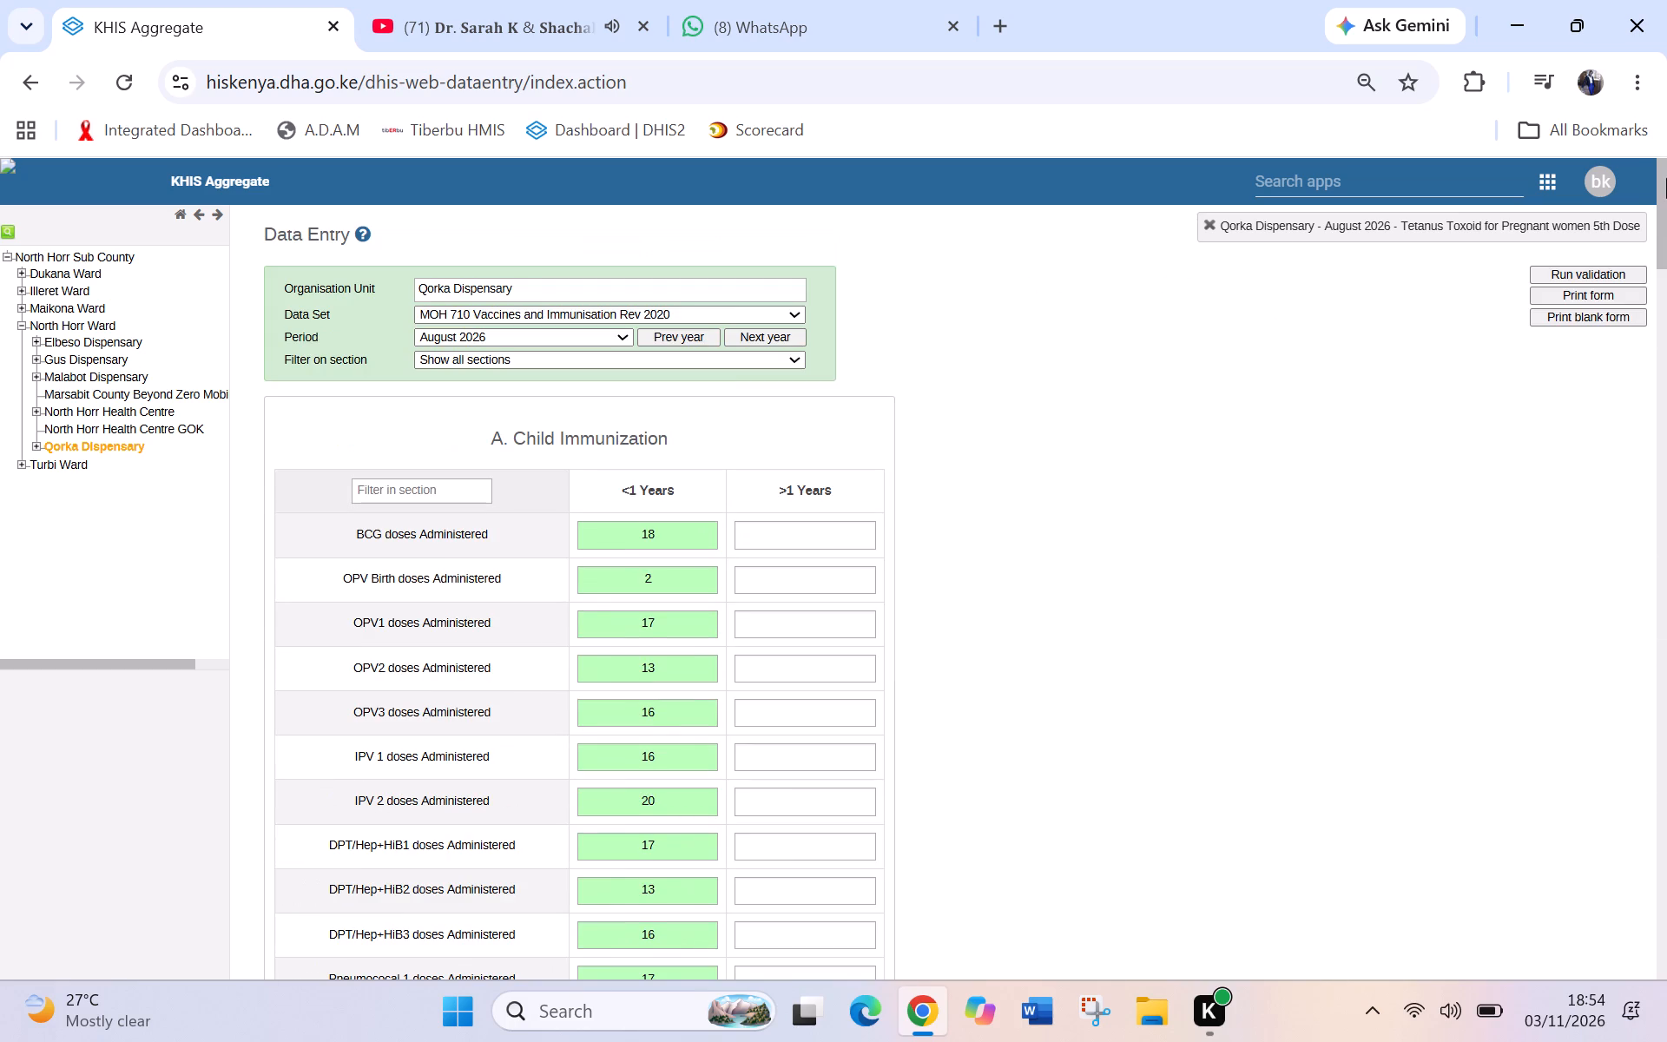
pyautogui.click(465, 312)
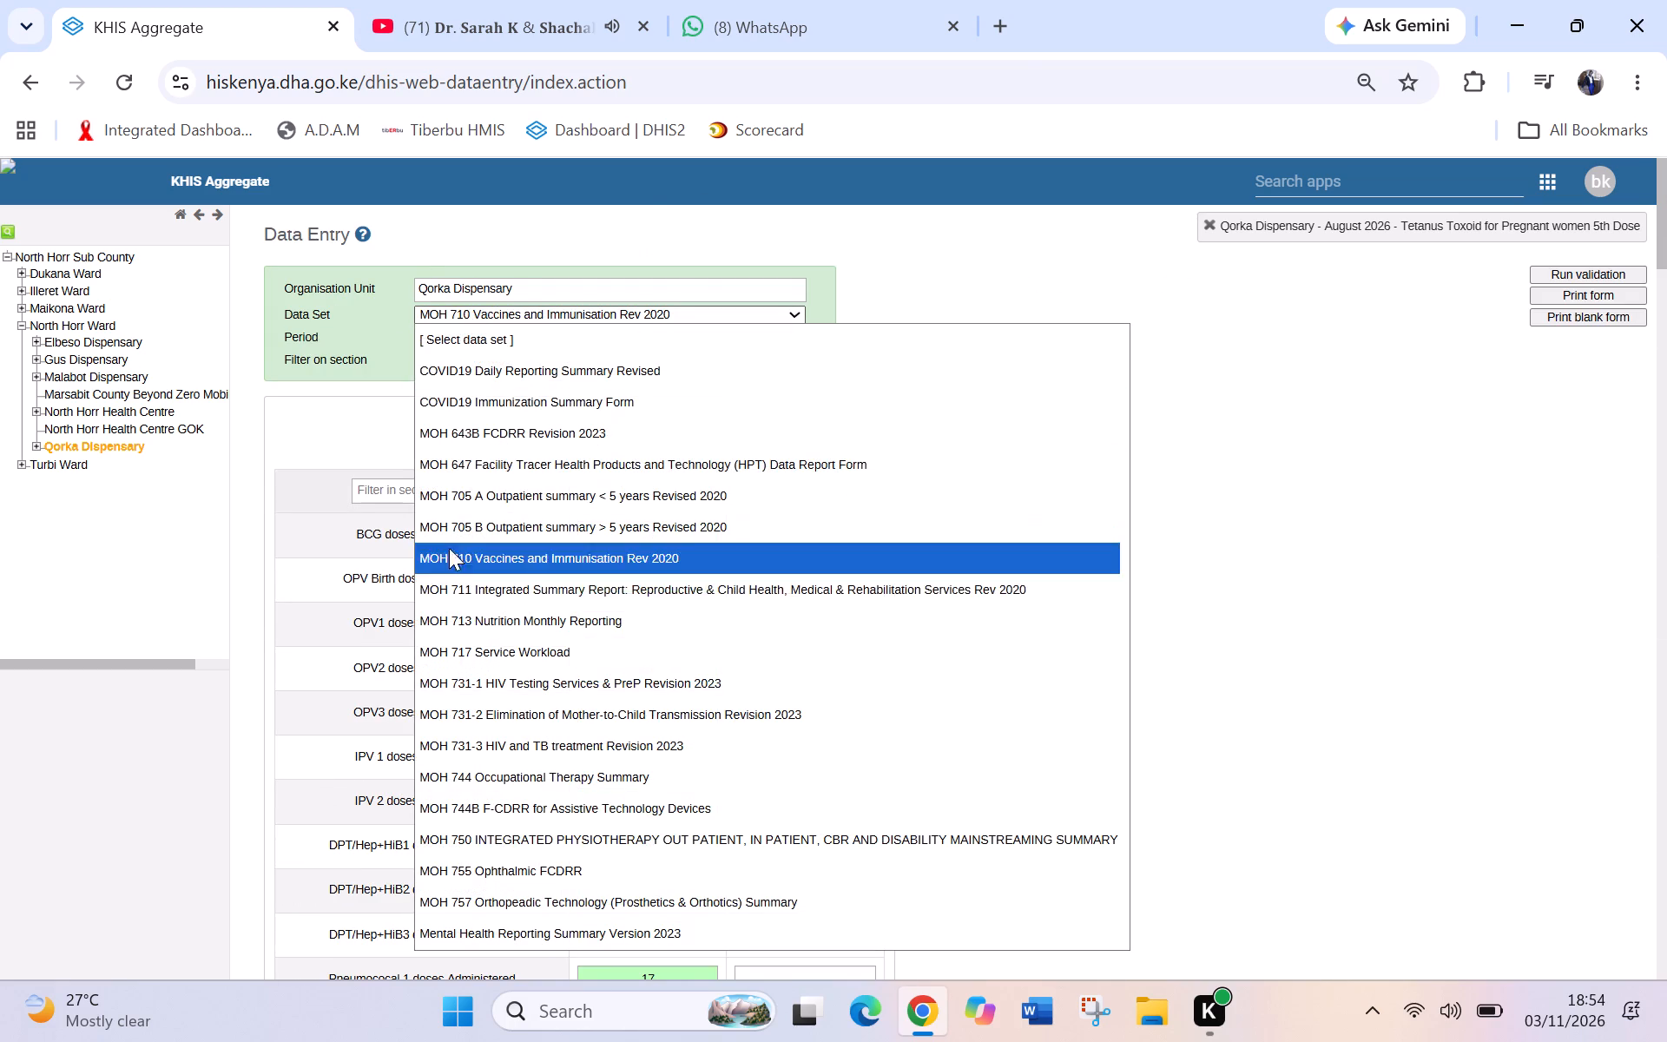
pyautogui.click(440, 591)
pyautogui.click(1229, 781)
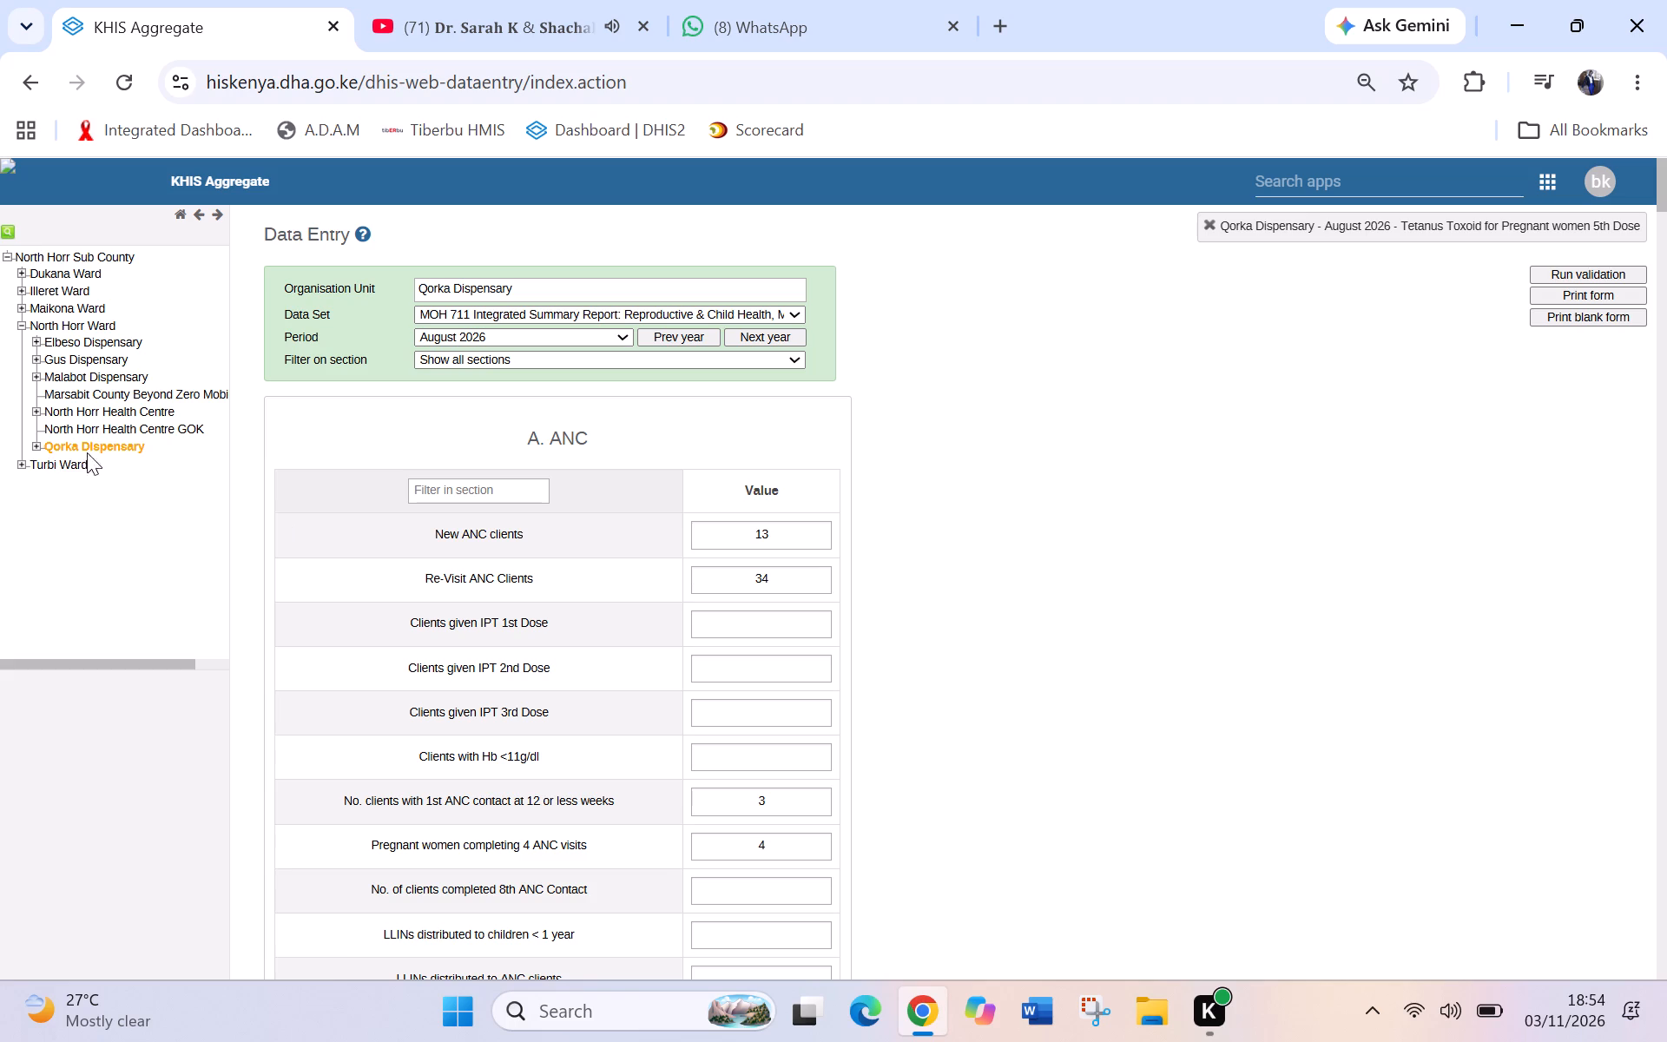
# Select El Hadi Dispensary under Dukana Ward as the organisation unit.
pyautogui.click(21, 274)
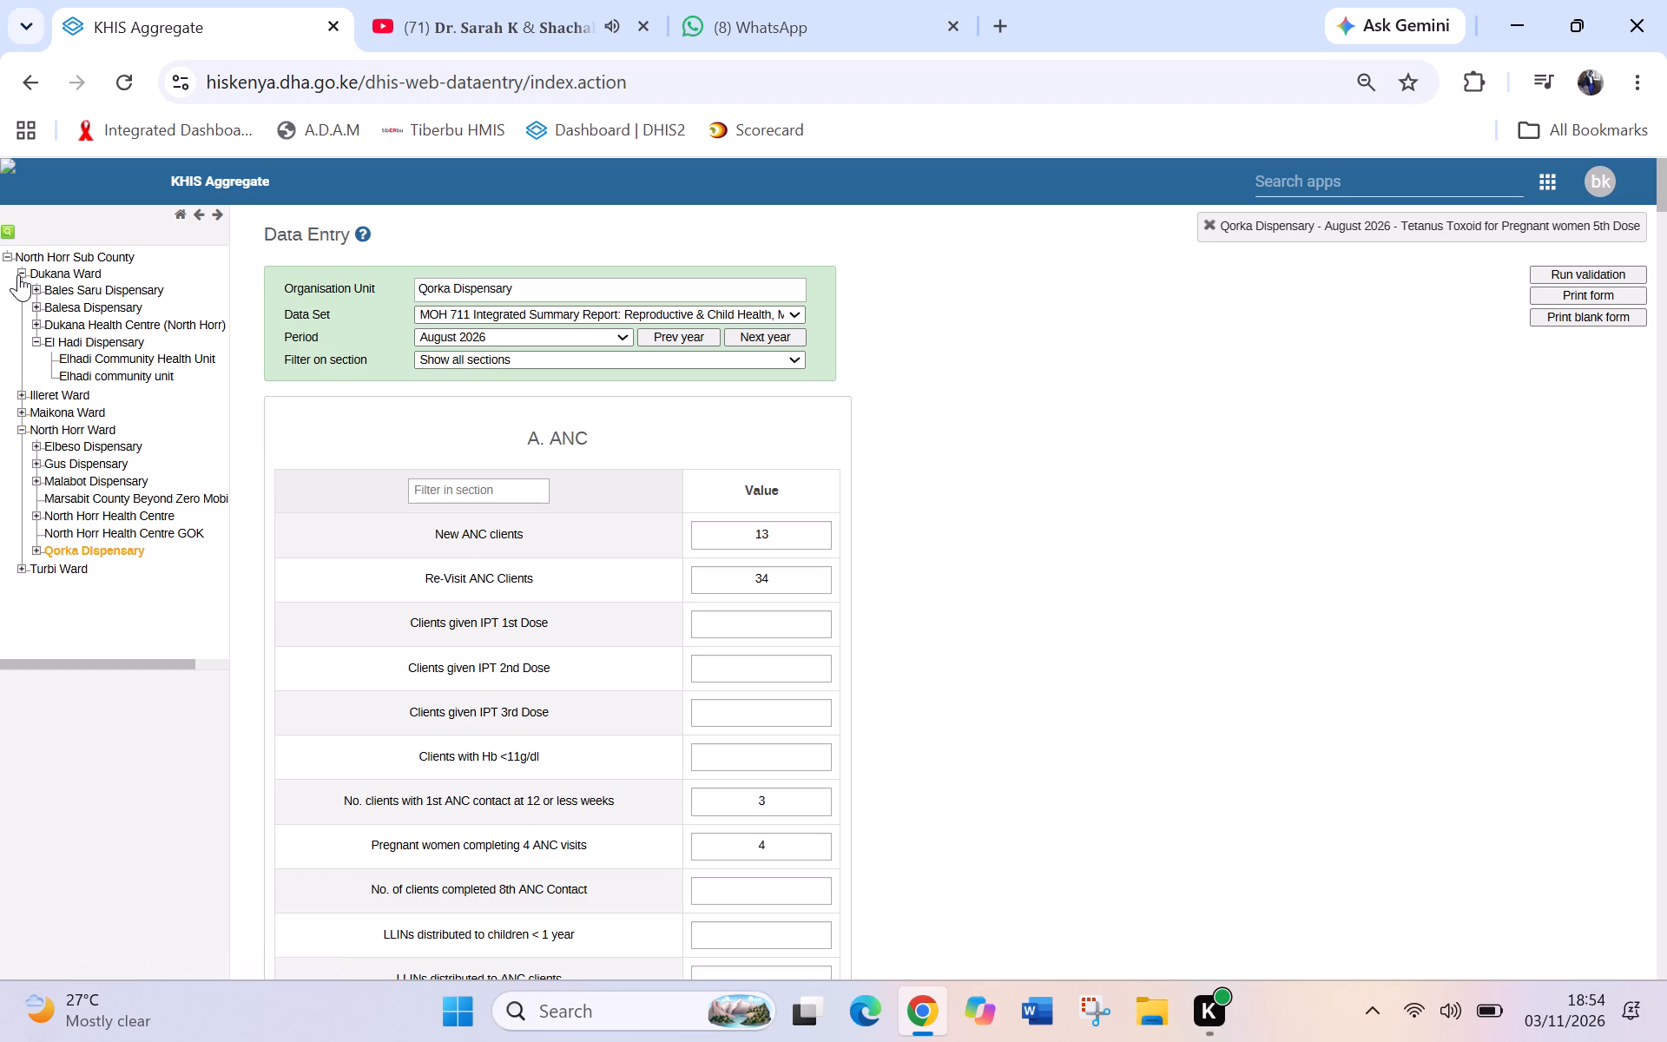
pyautogui.click(101, 343)
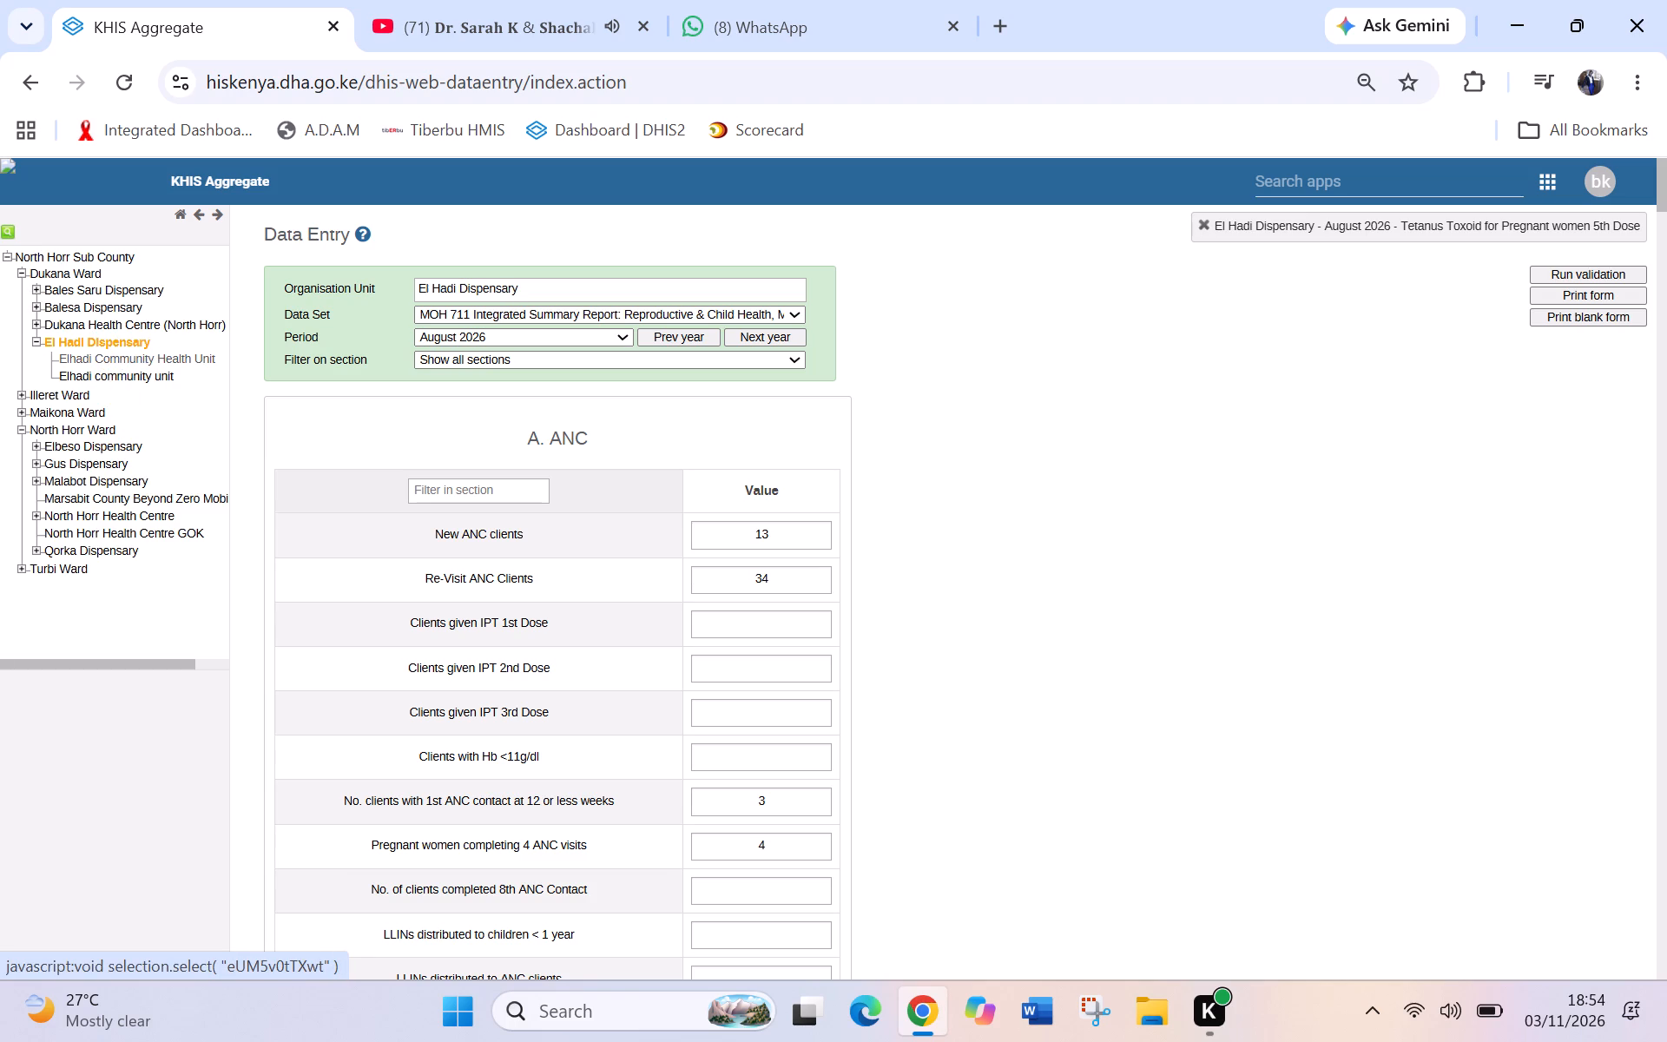
# Open El Hadi Dispensary's MOH 711 Integrated Summary Report for August 2026 and review the ANC section.
pyautogui.click(457, 314)
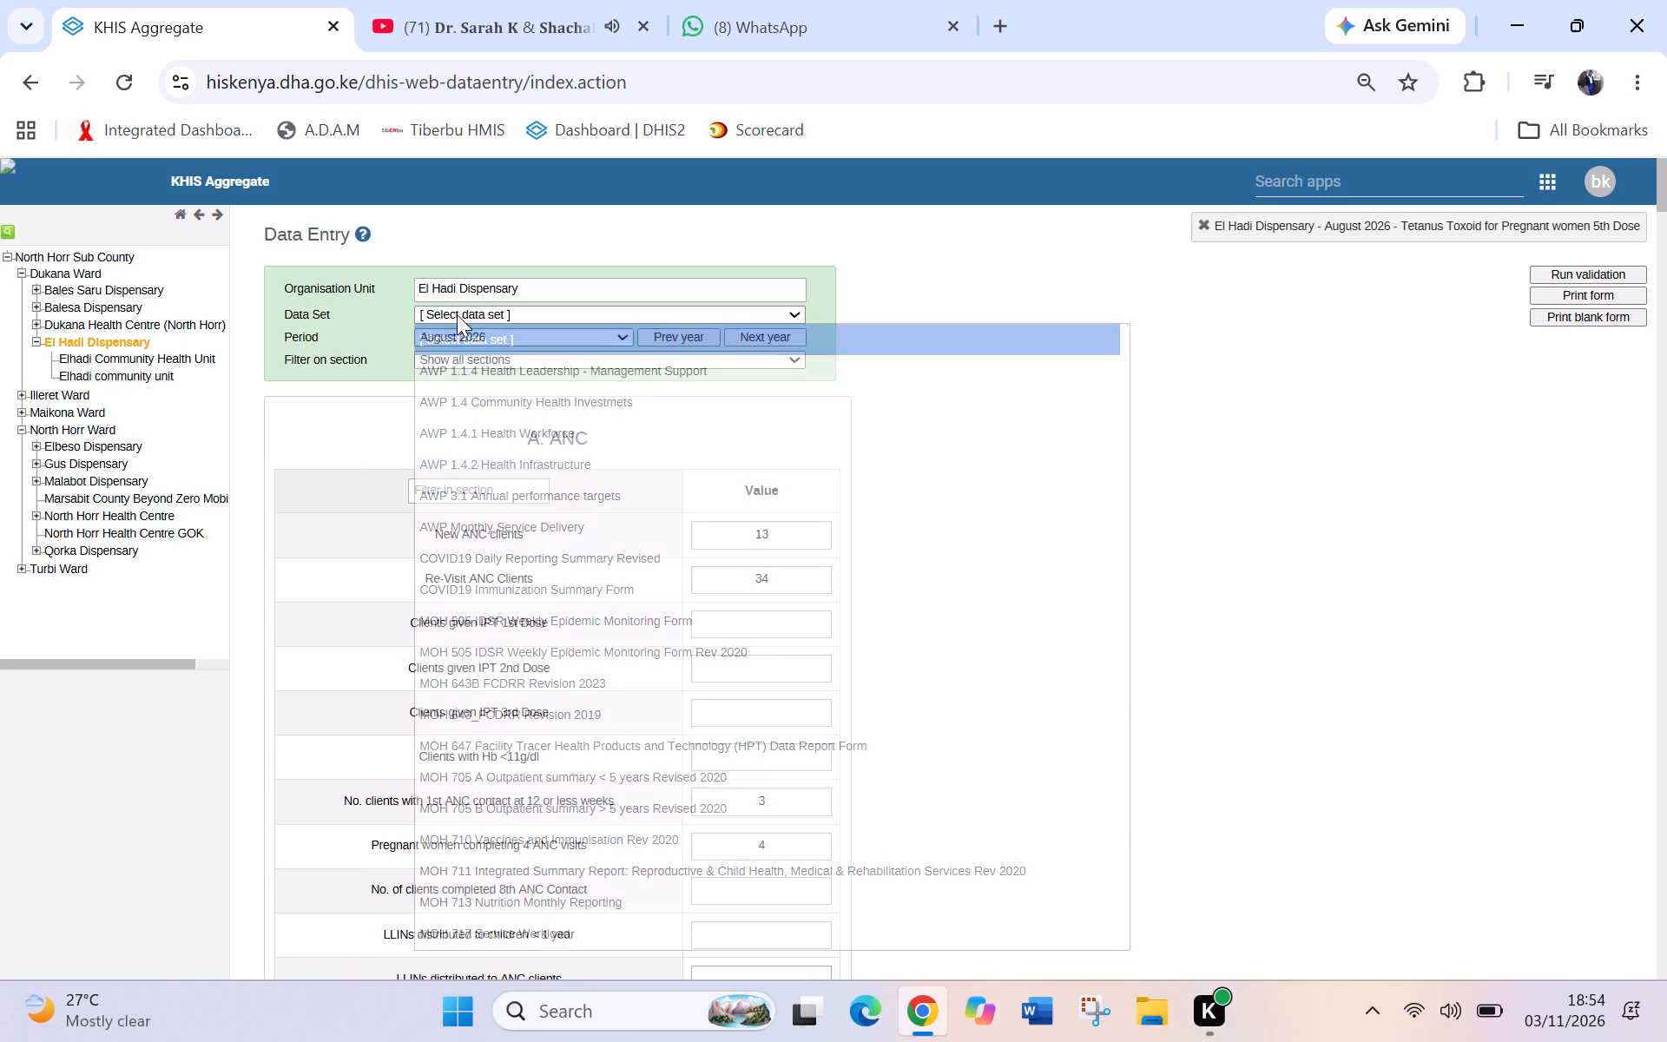
pyautogui.click(512, 872)
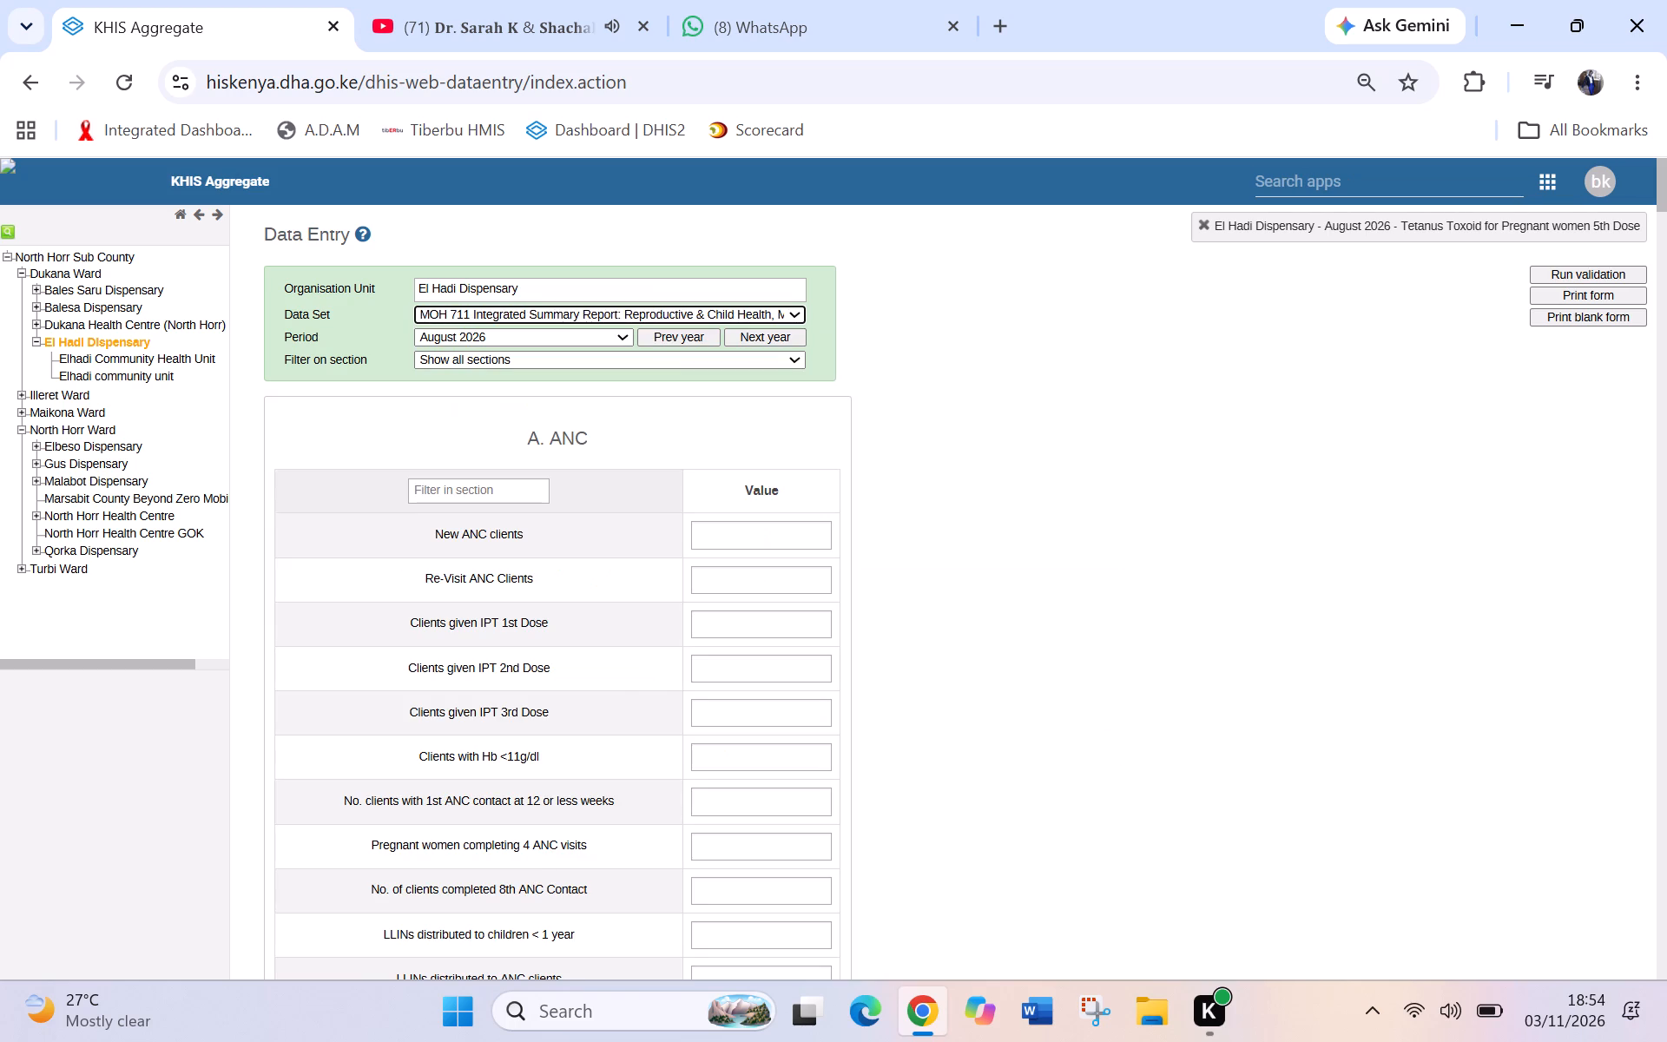
pyautogui.click(1357, 655)
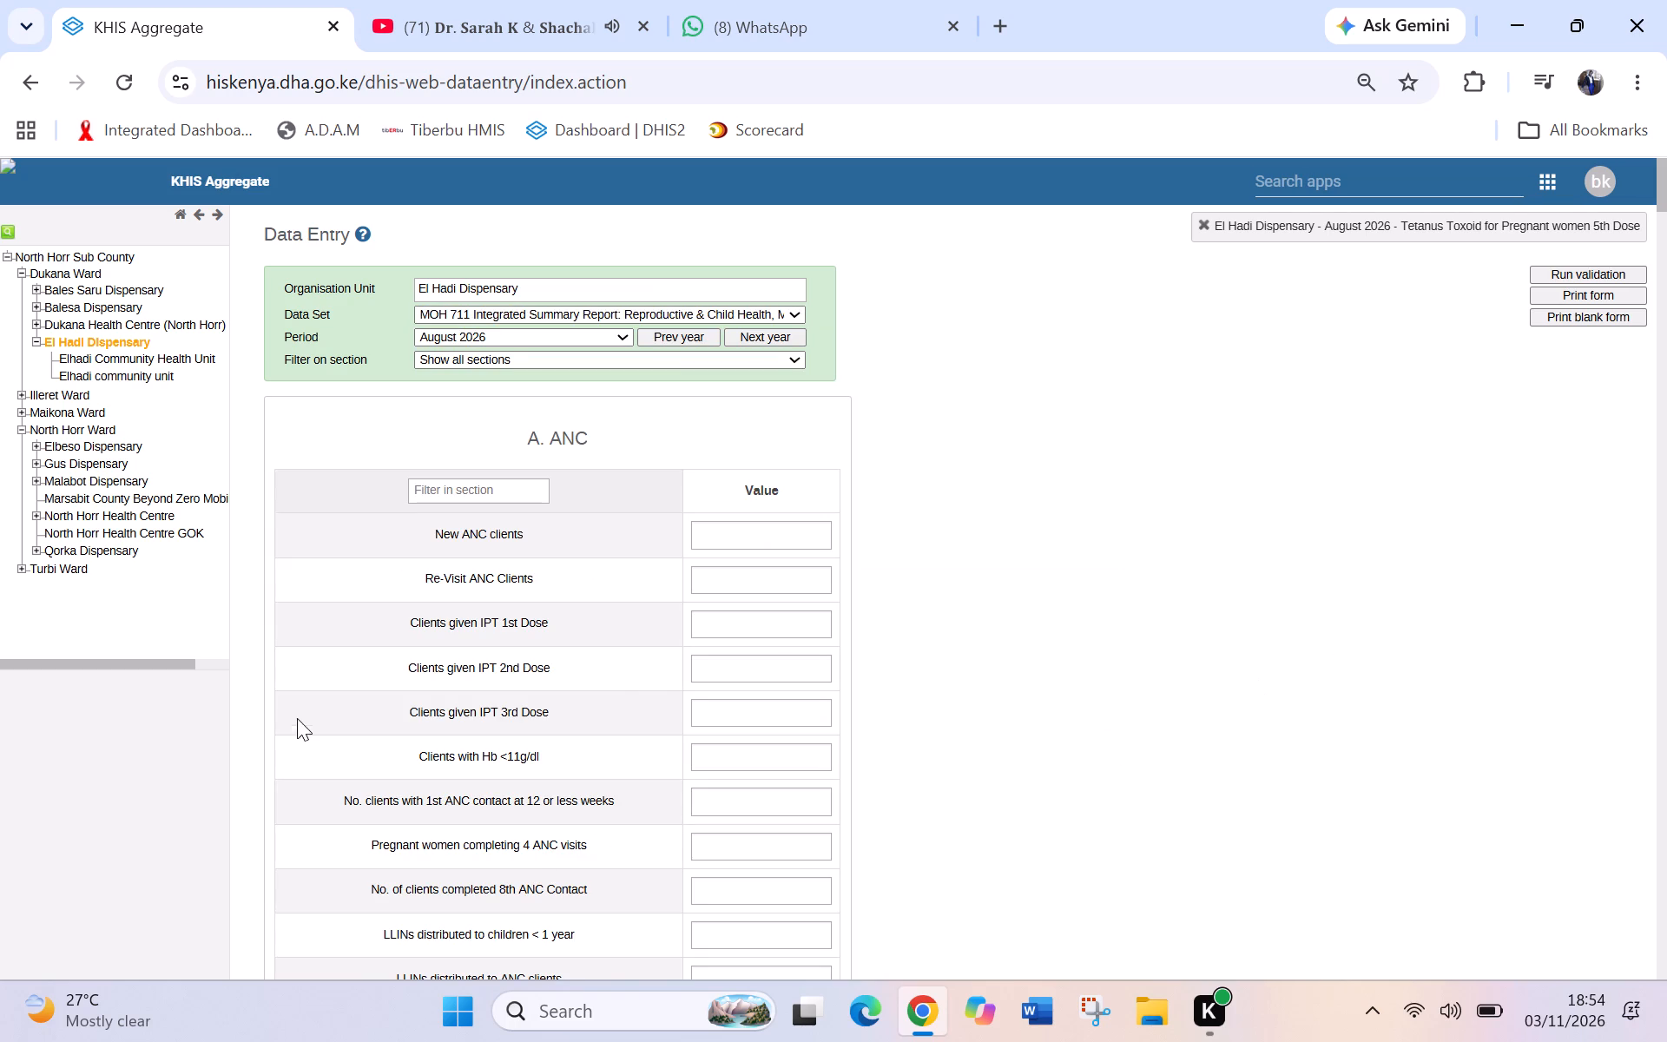
pyautogui.scroll(-4, 807, 619)
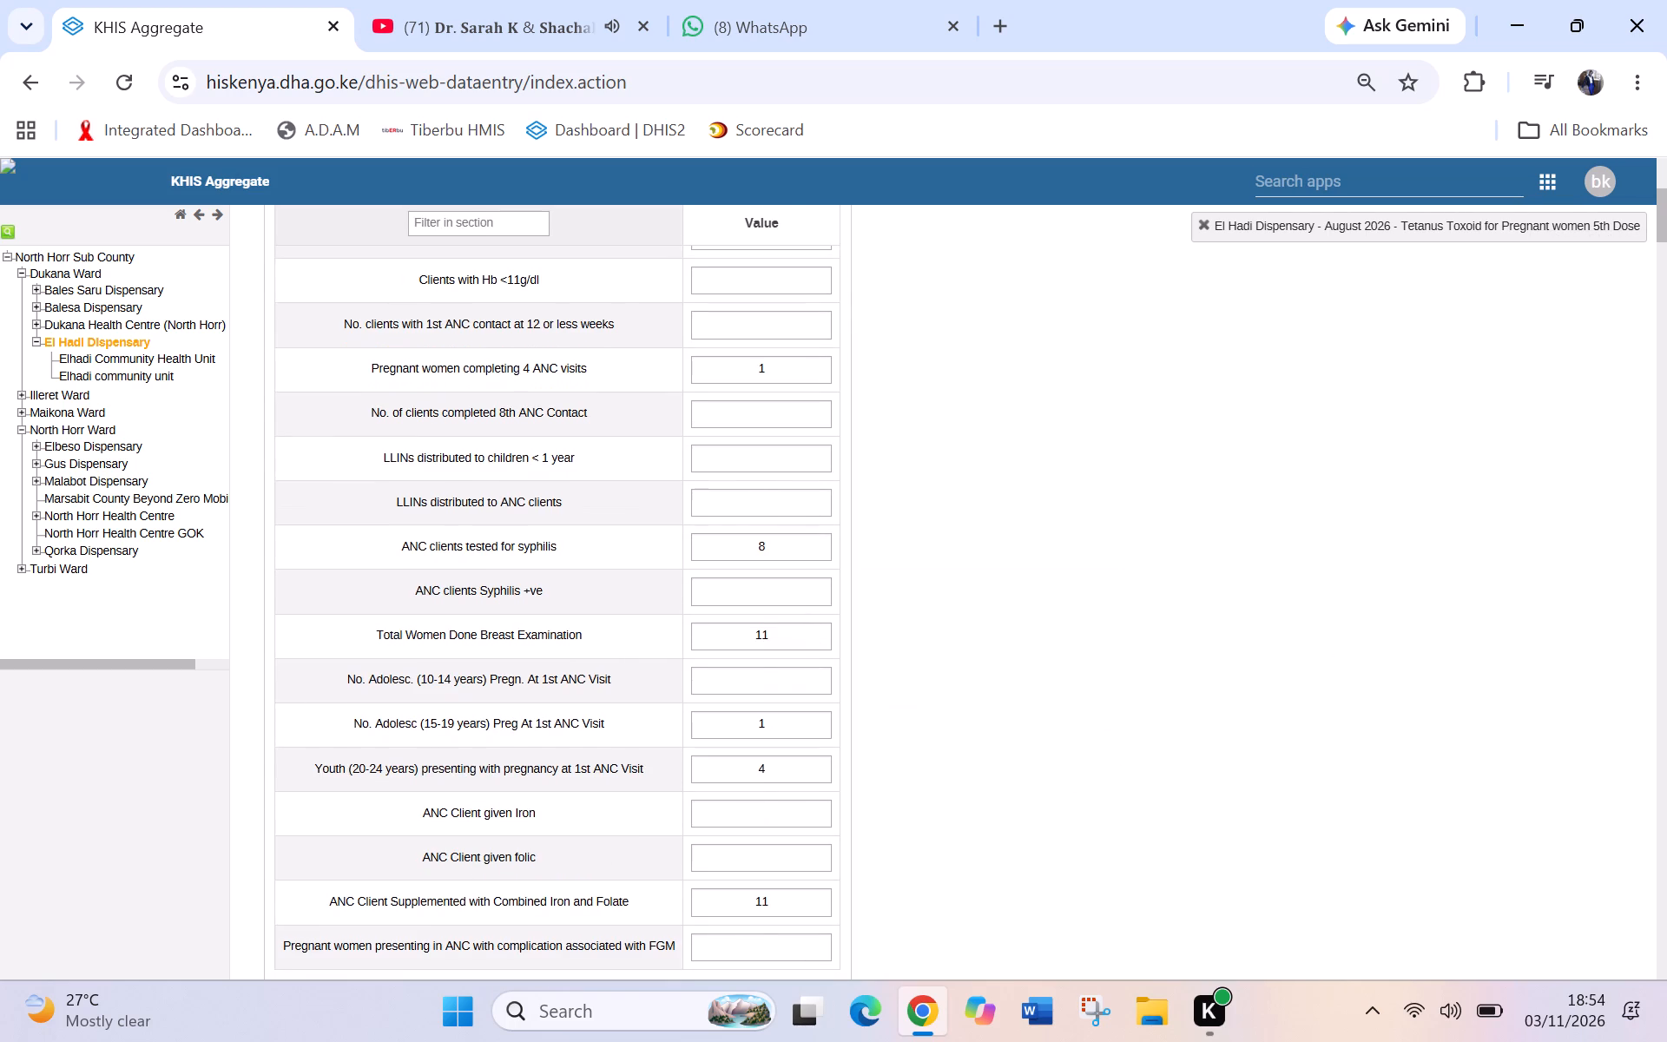
pyautogui.scroll(3, 812, 744)
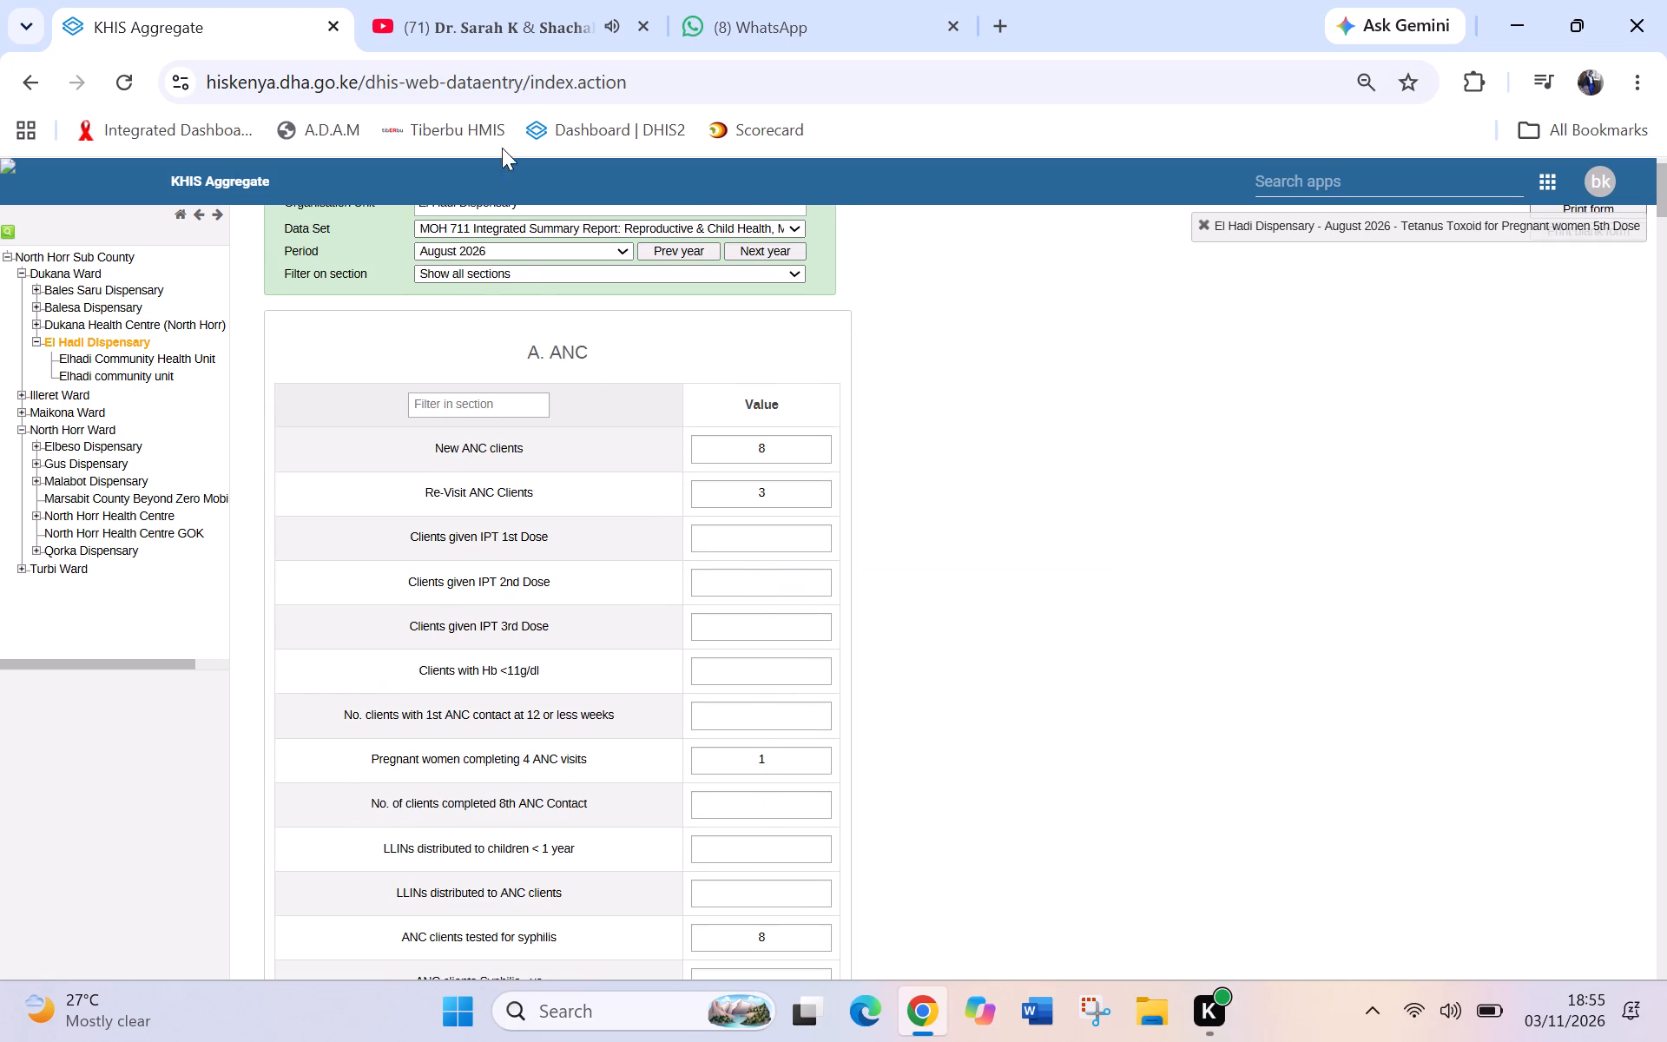
pyautogui.scroll(2, 539, 321)
# Switch the data set to MOH 731-1 HIV Testing Services & PreP Revision 2023 and open the HTS_Tests (F) HV01-02 value for entry.
pyautogui.click(496, 309)
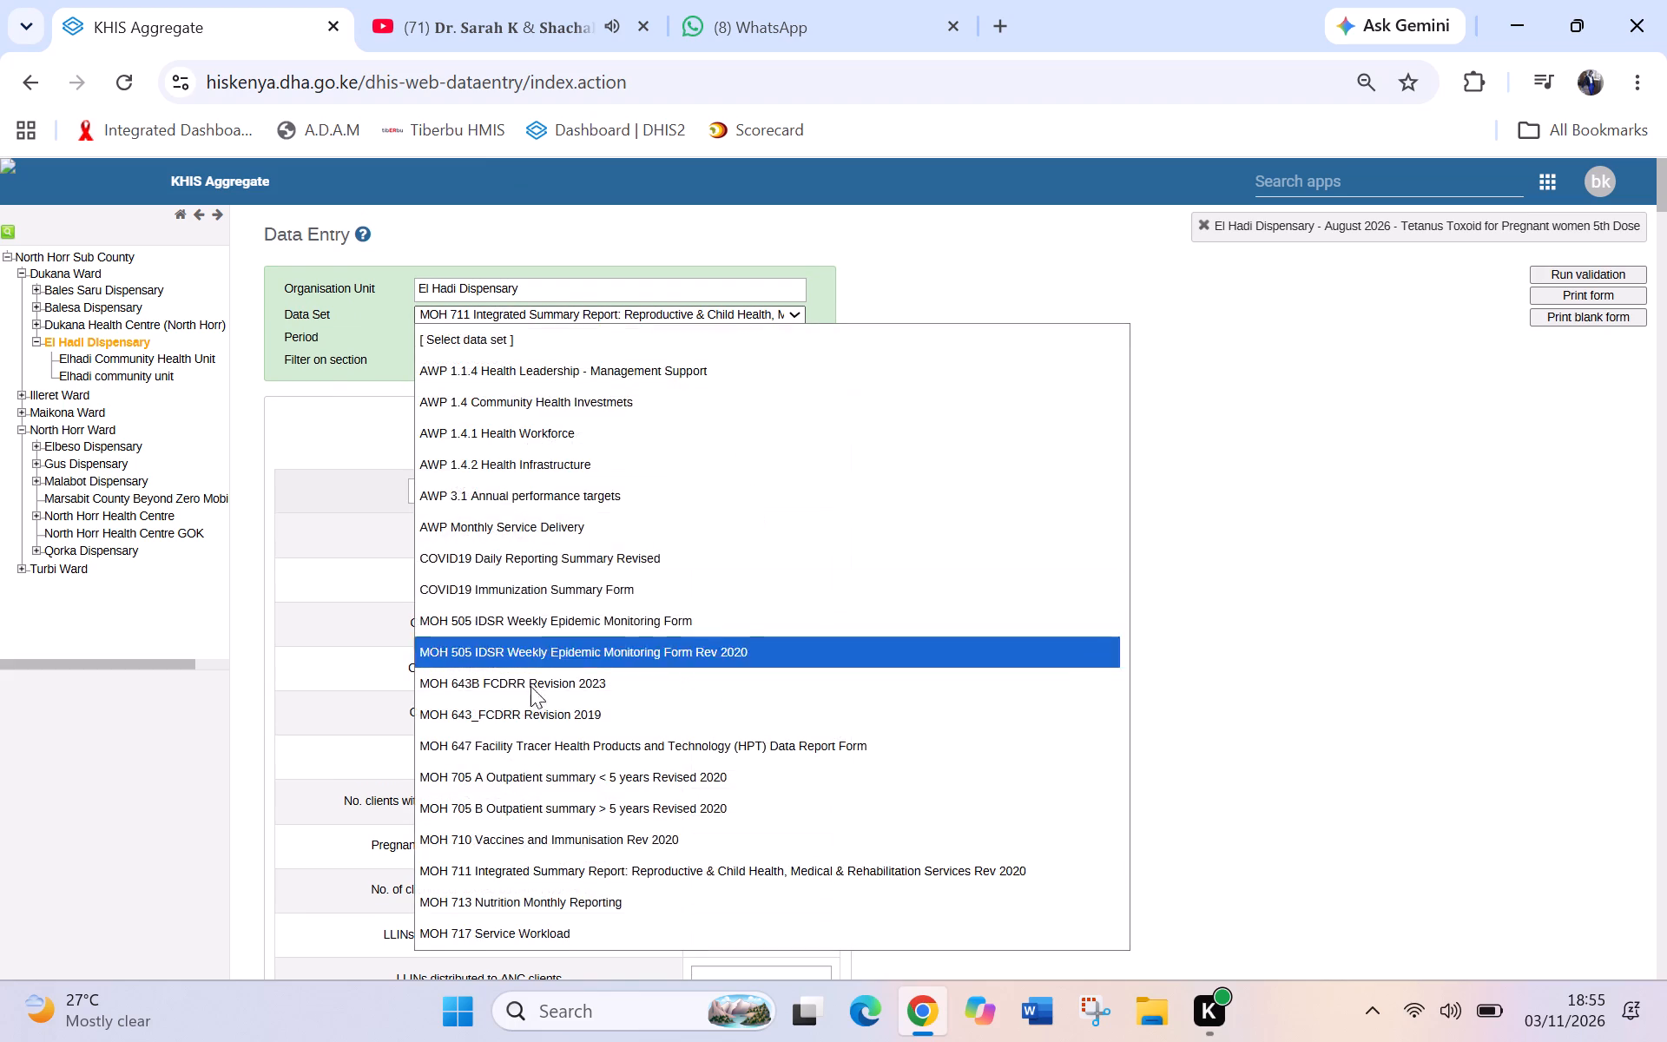
pyautogui.scroll(-1, 530, 697)
pyautogui.click(504, 704)
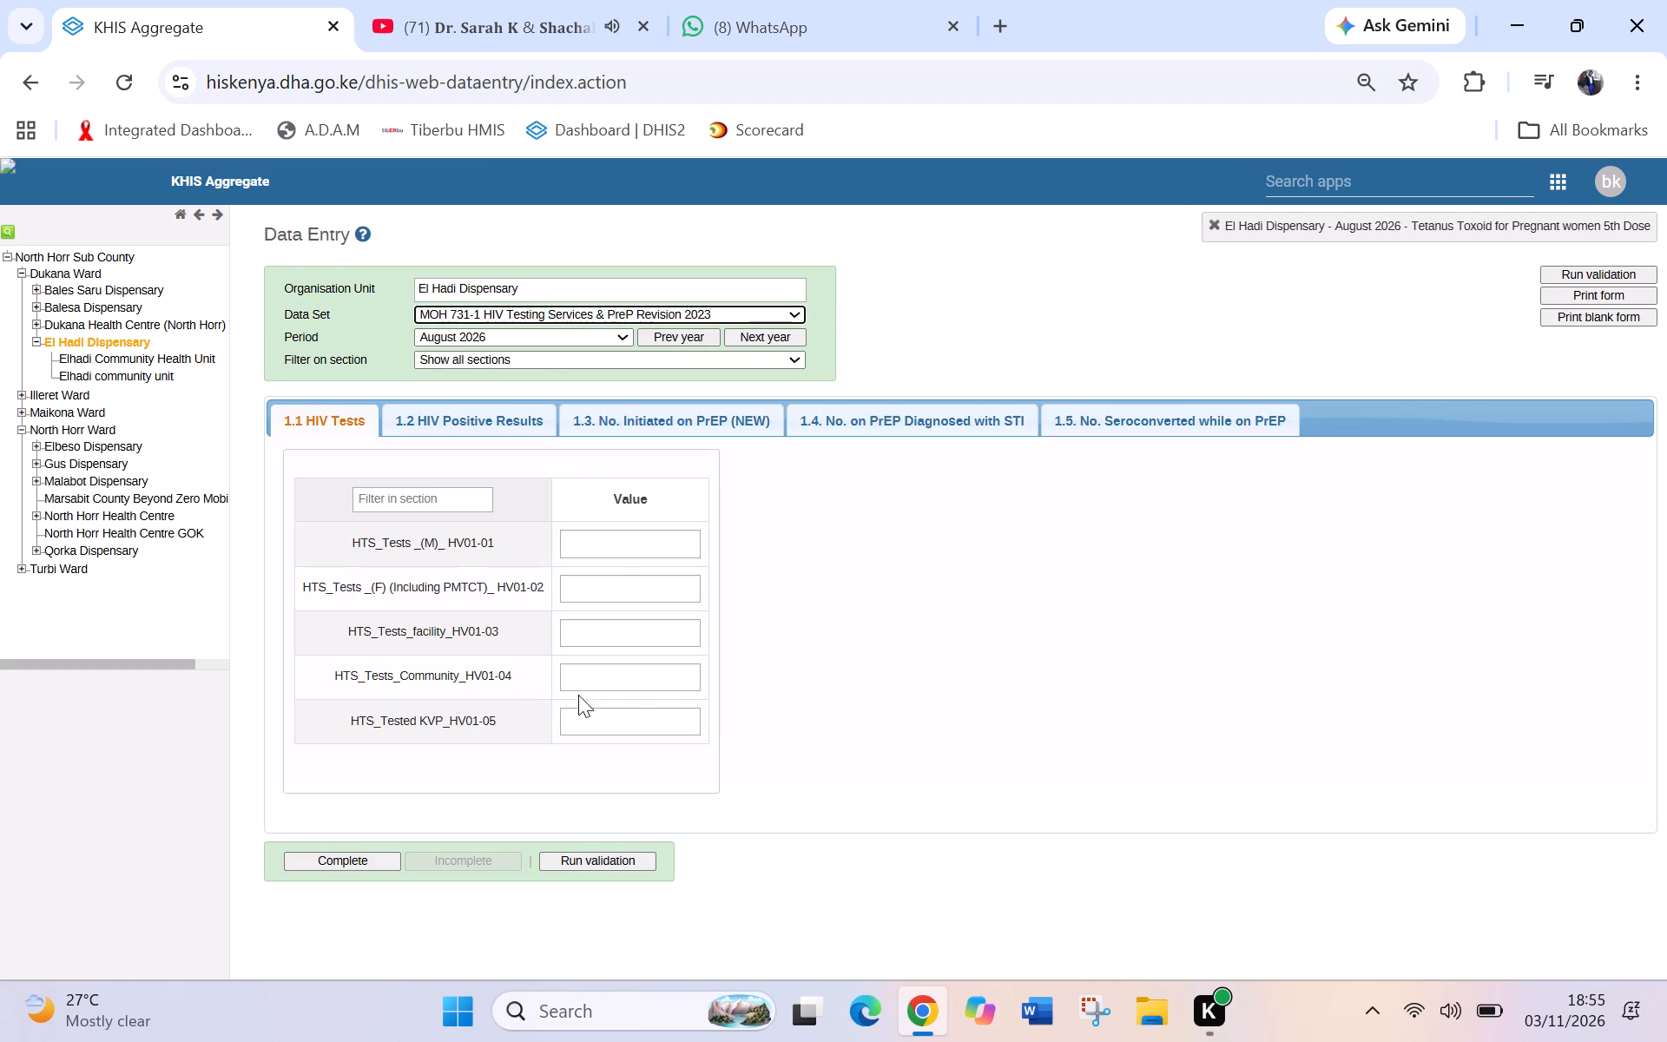
pyautogui.click(627, 593)
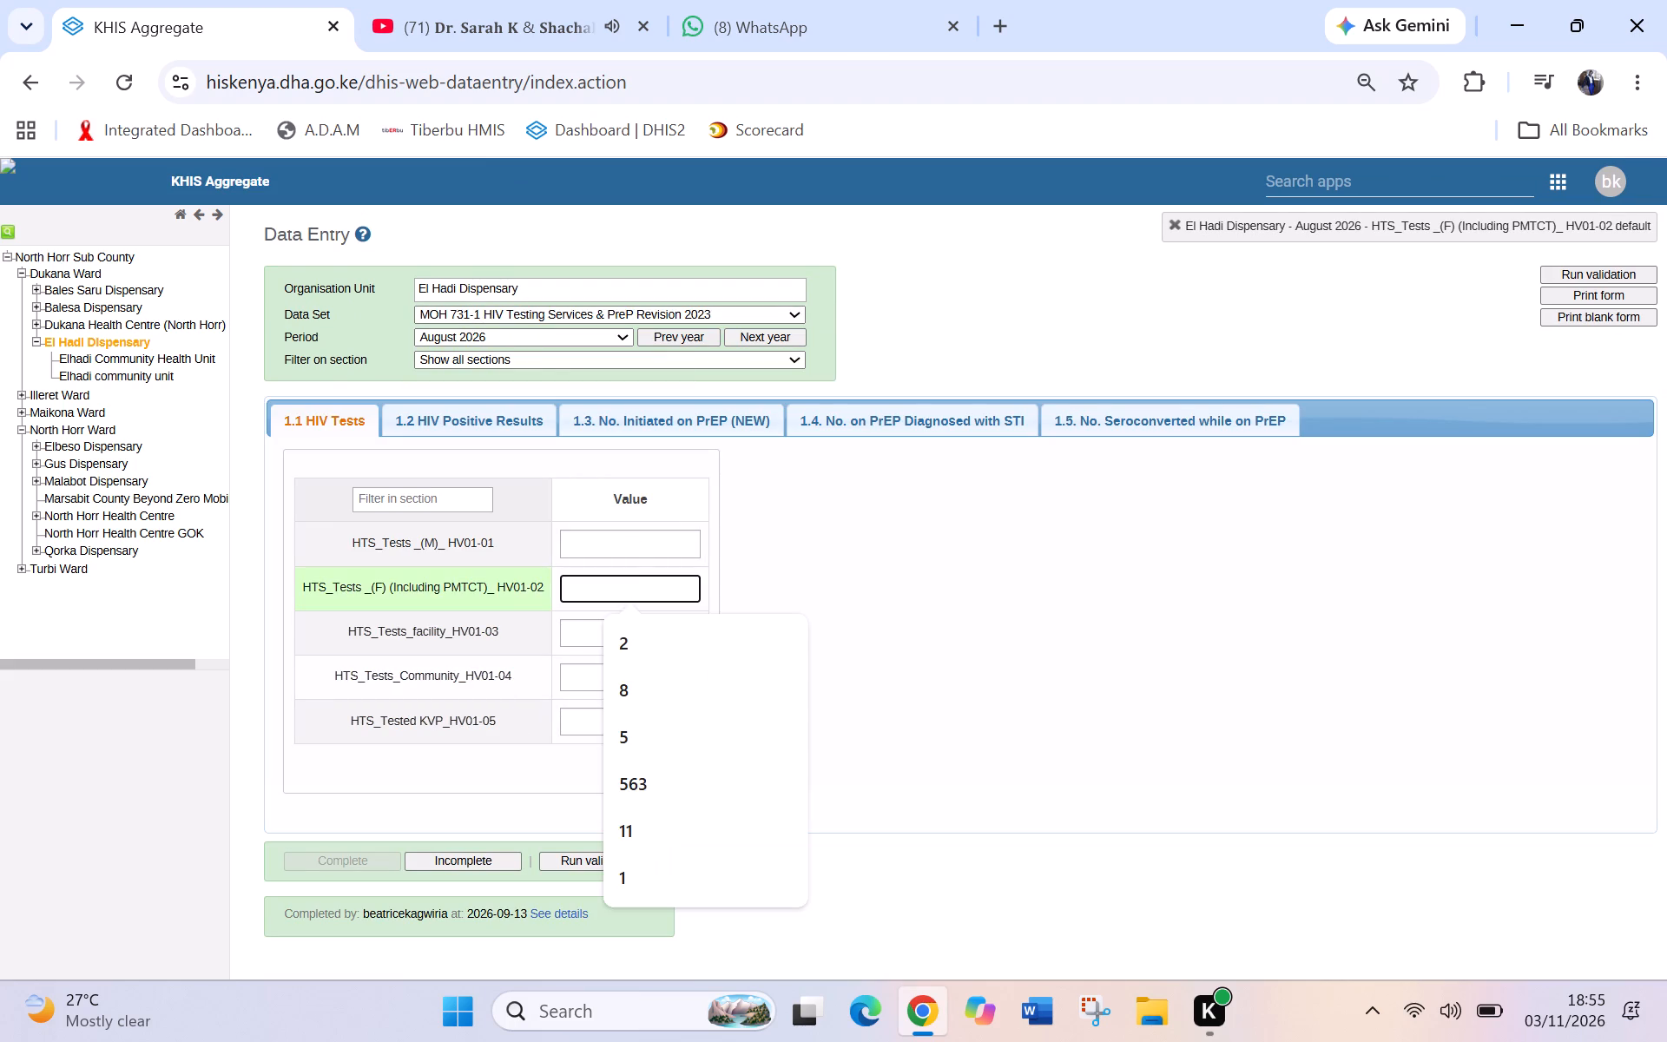
# Enter 8 for both HTS_Tests (F) (Including PMTCT) HV01-02 and HTS_Tests_facility HV01-03 in El Hadi Dispensary's August 2026 report.
pyautogui.press('8')
pyautogui.click(1084, 568)
pyautogui.click(600, 623)
pyautogui.press('8')
pyautogui.click(930, 676)
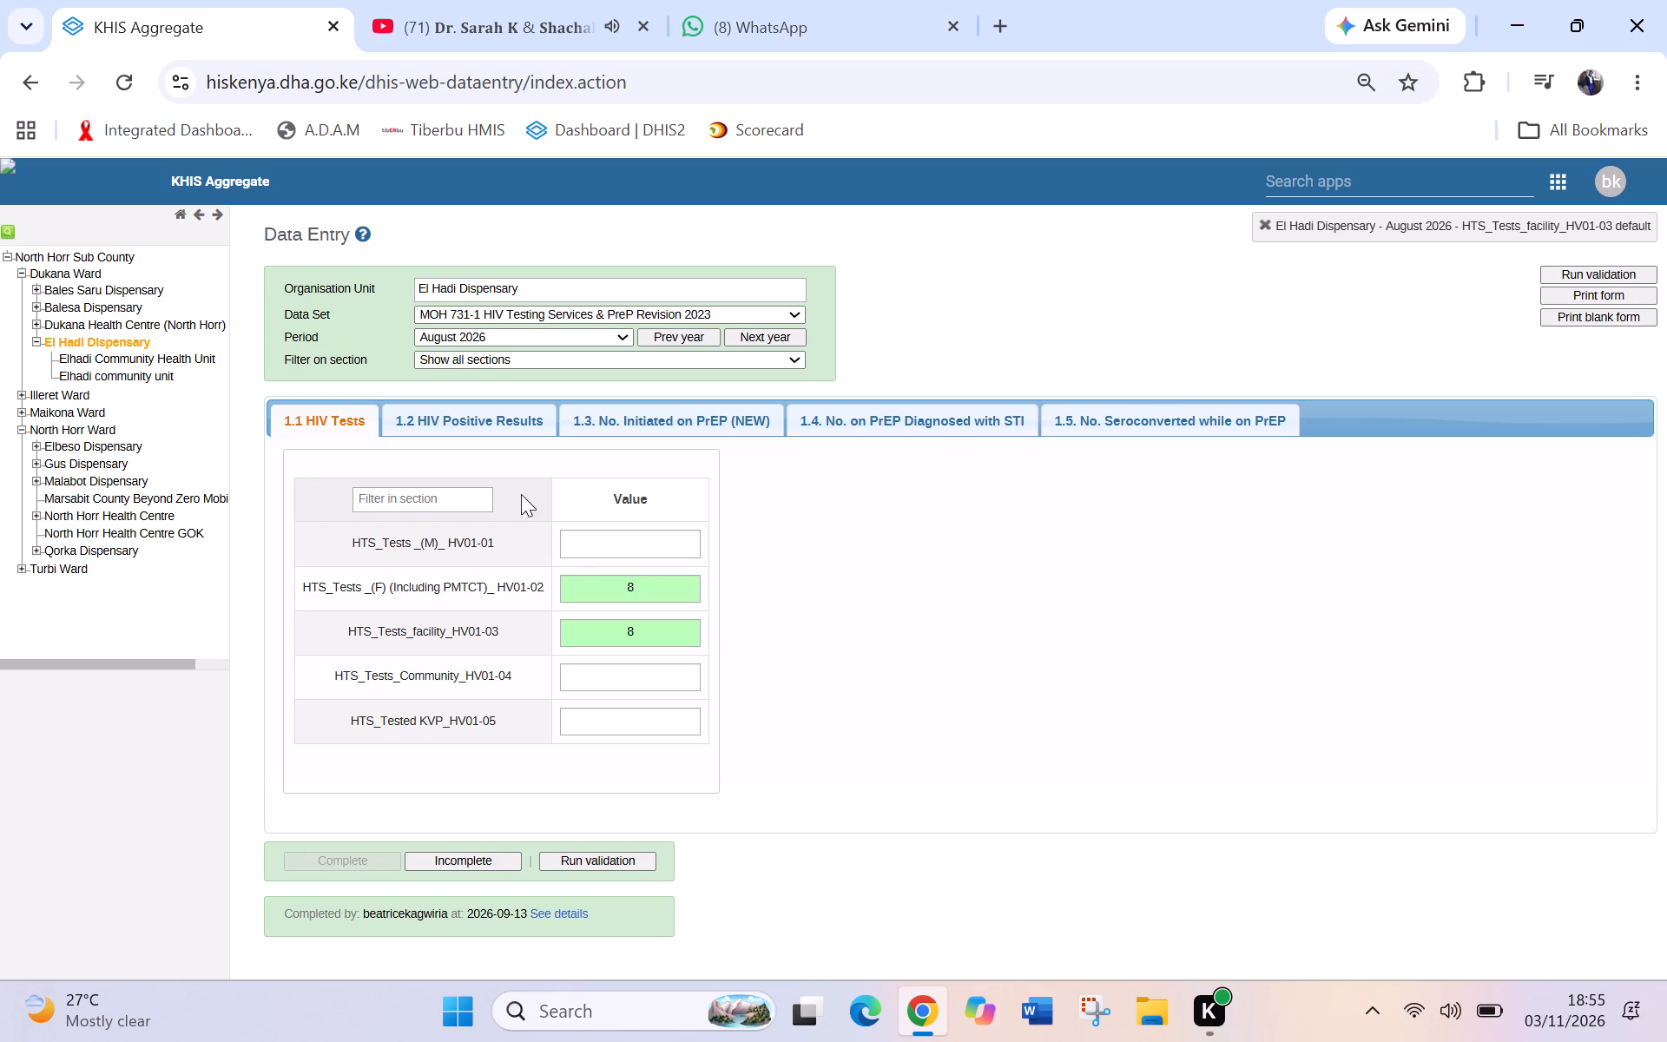
# Switch to the MOH 731-2 Elimination of Mother-to-Child Transmission Revision 2023 data set and enter 8 for Tested at ANC_Initial_HV02-02.
pyautogui.click(514, 302)
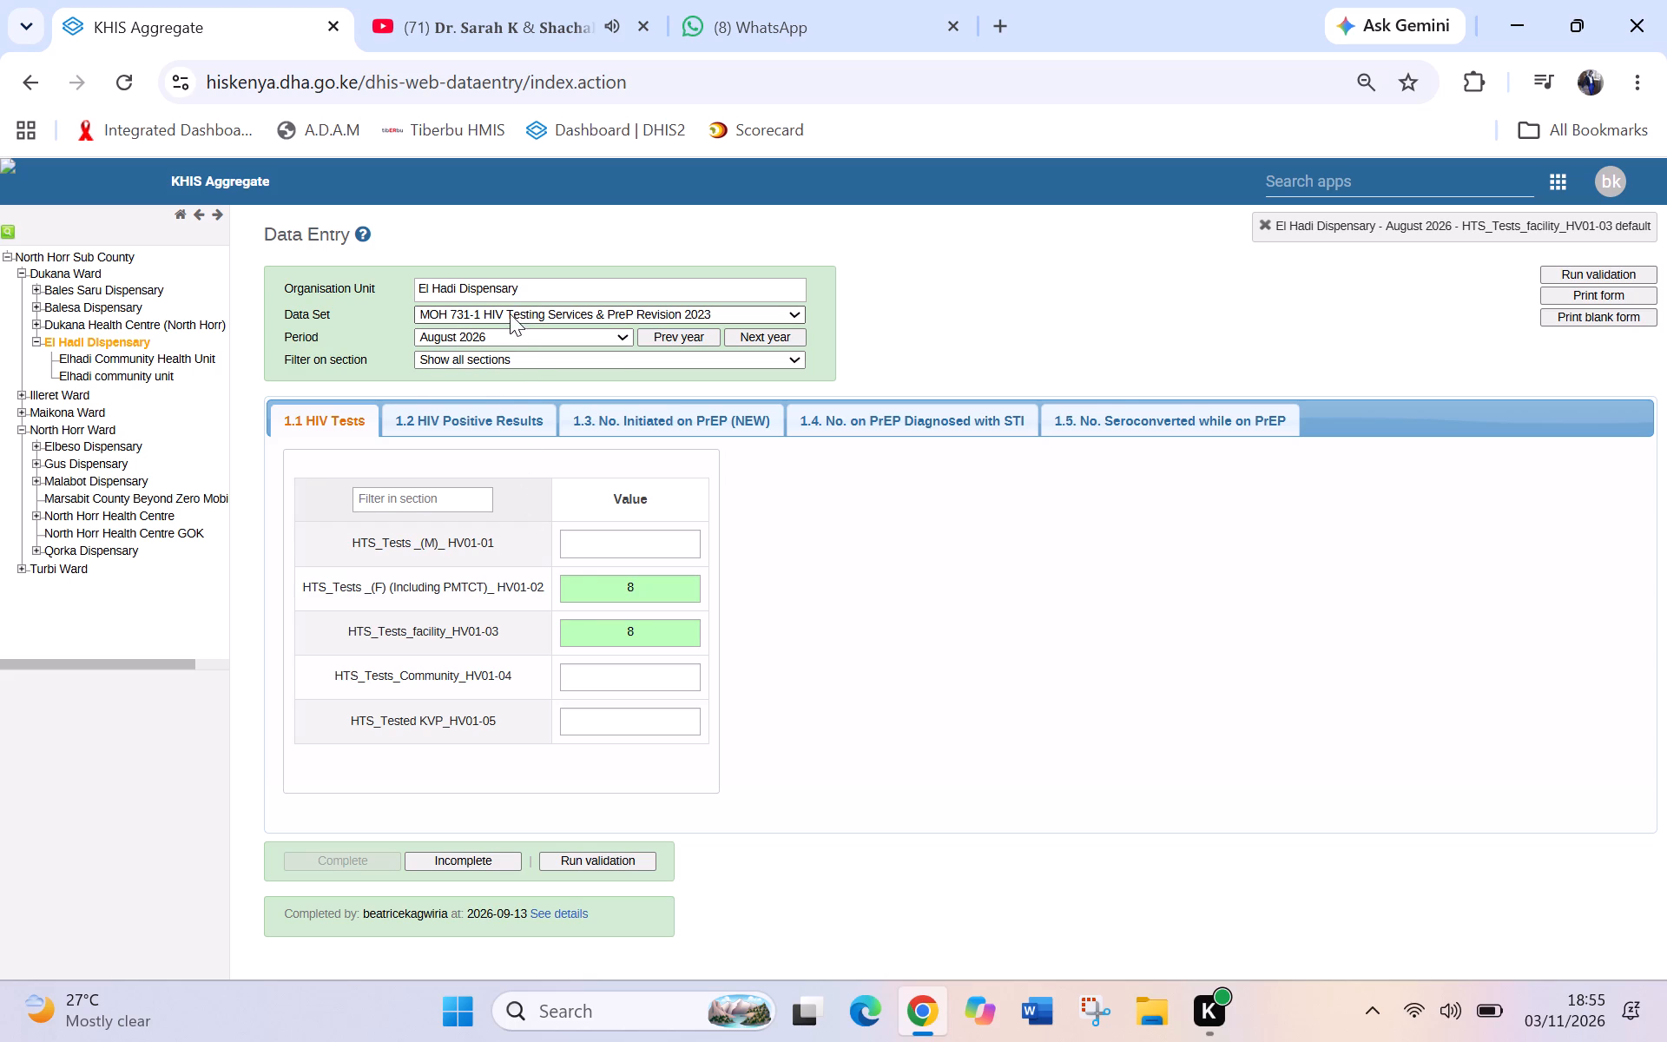
pyautogui.click(510, 313)
pyautogui.scroll(-2, 494, 688)
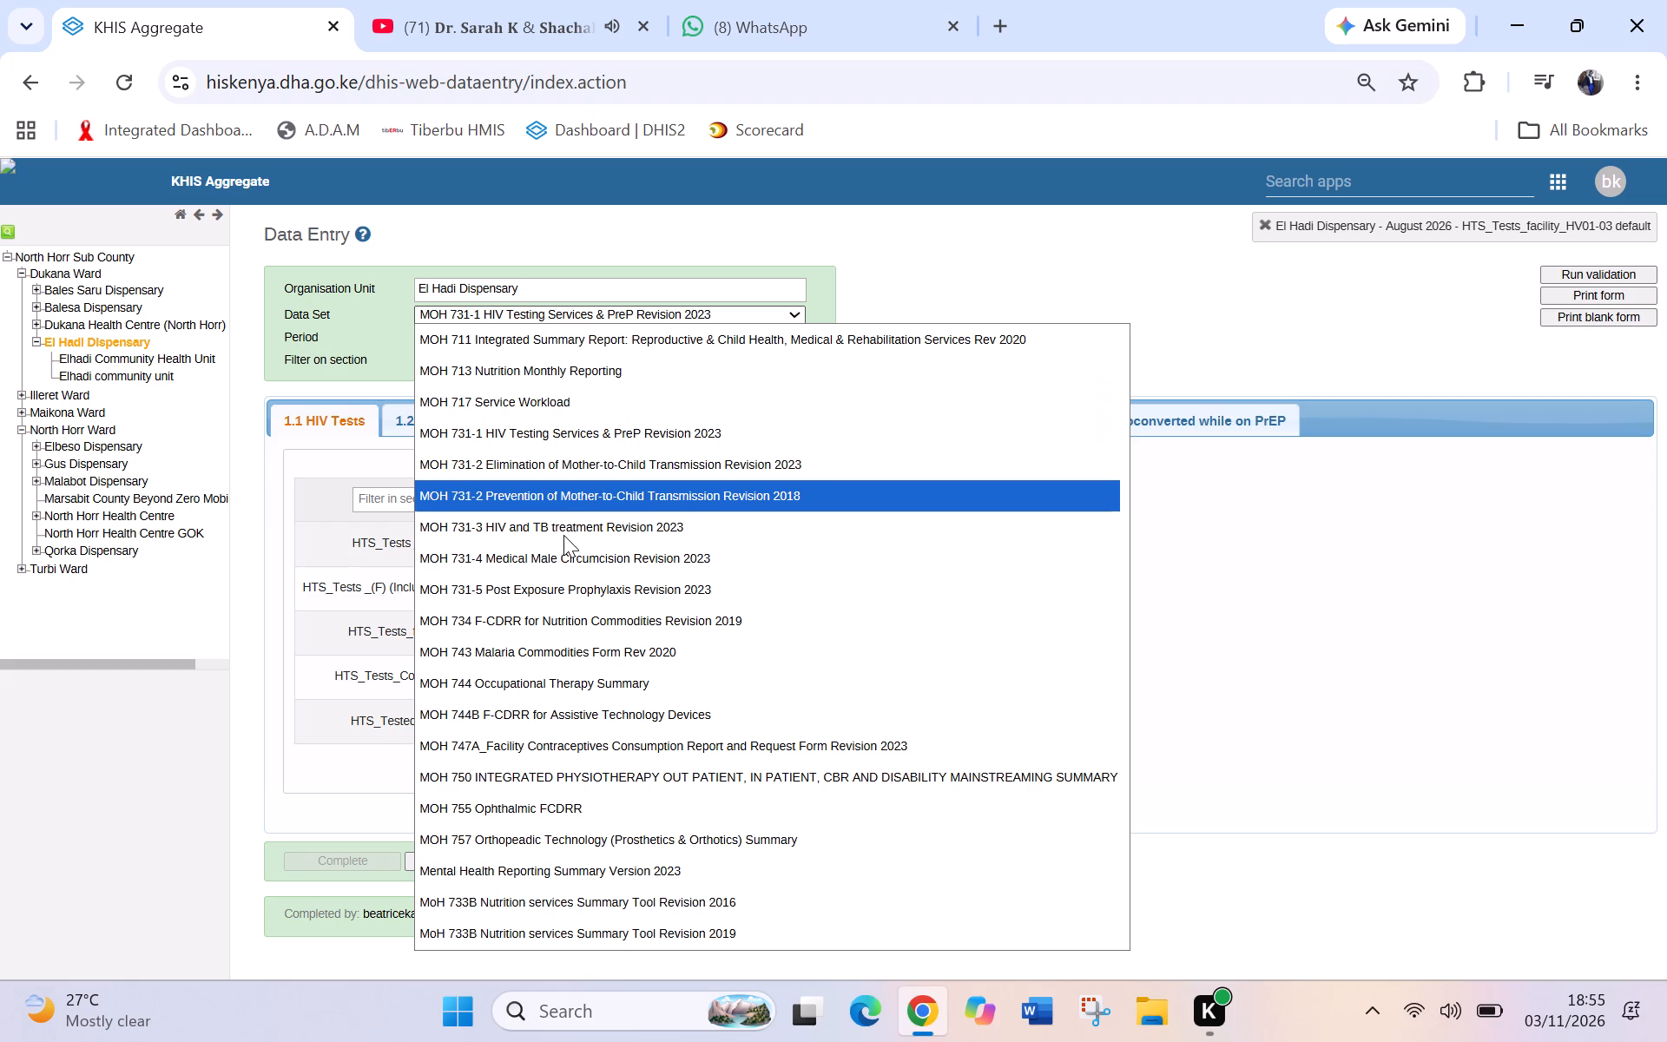
pyautogui.click(542, 465)
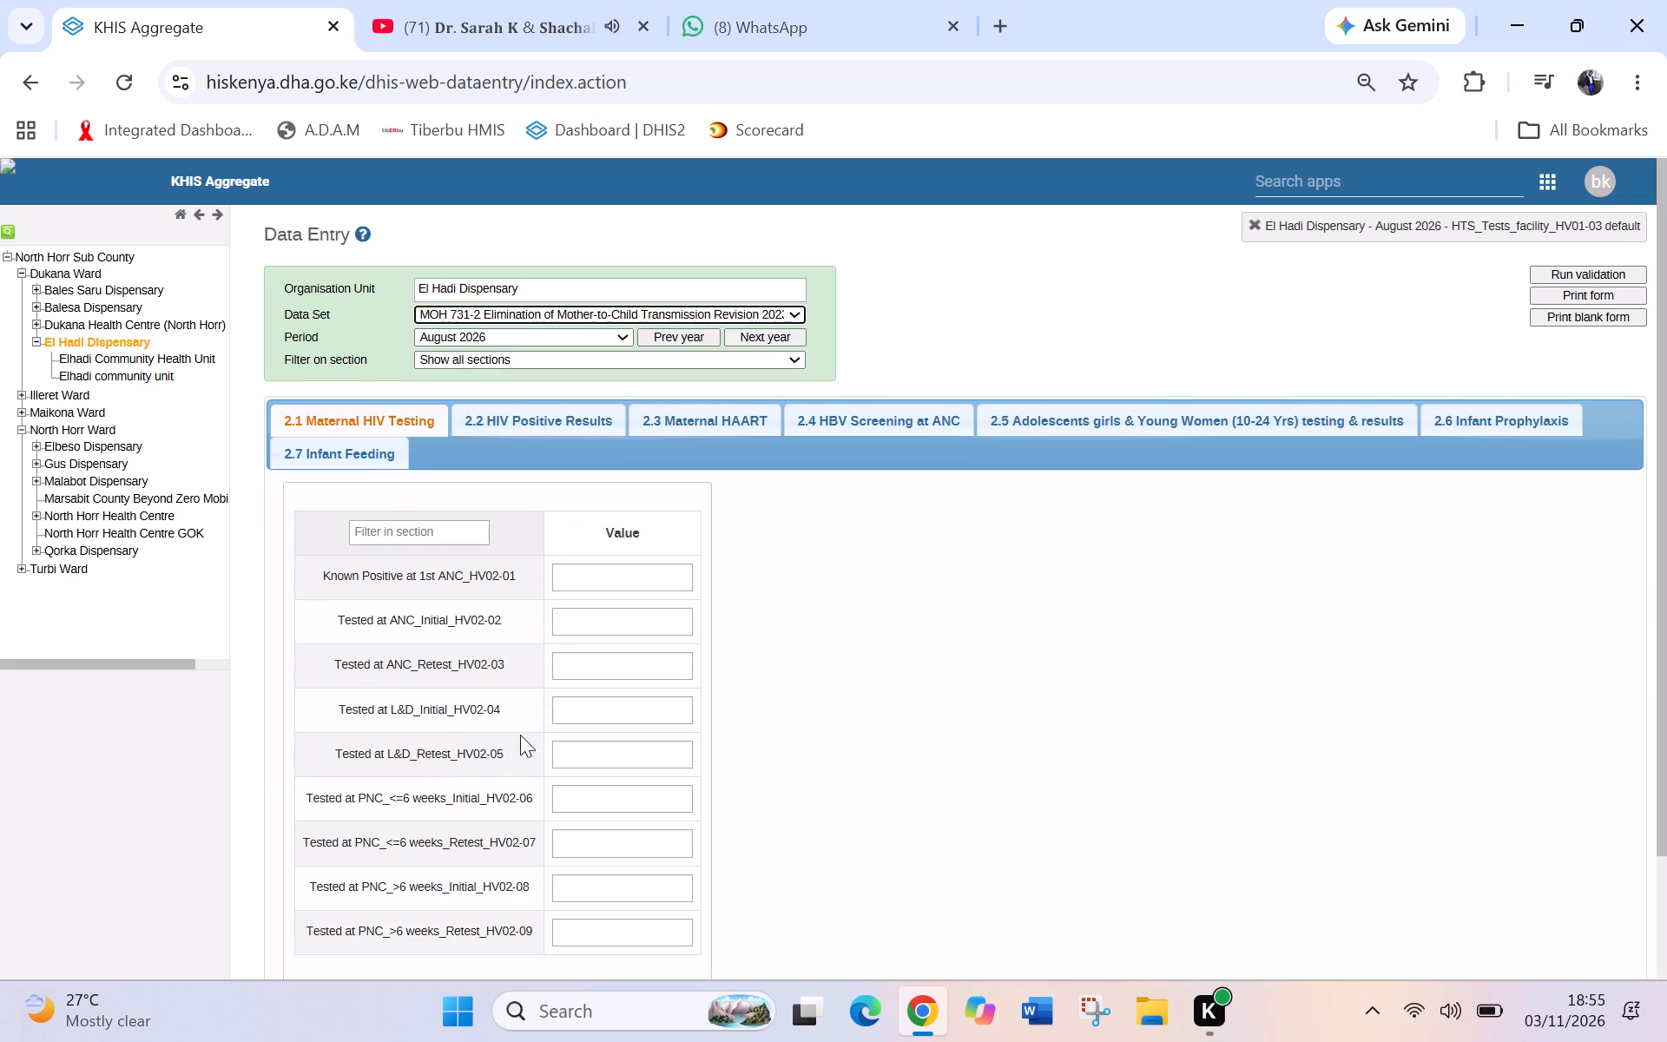
pyautogui.click(633, 618)
pyautogui.press('8')
pyautogui.click(868, 742)
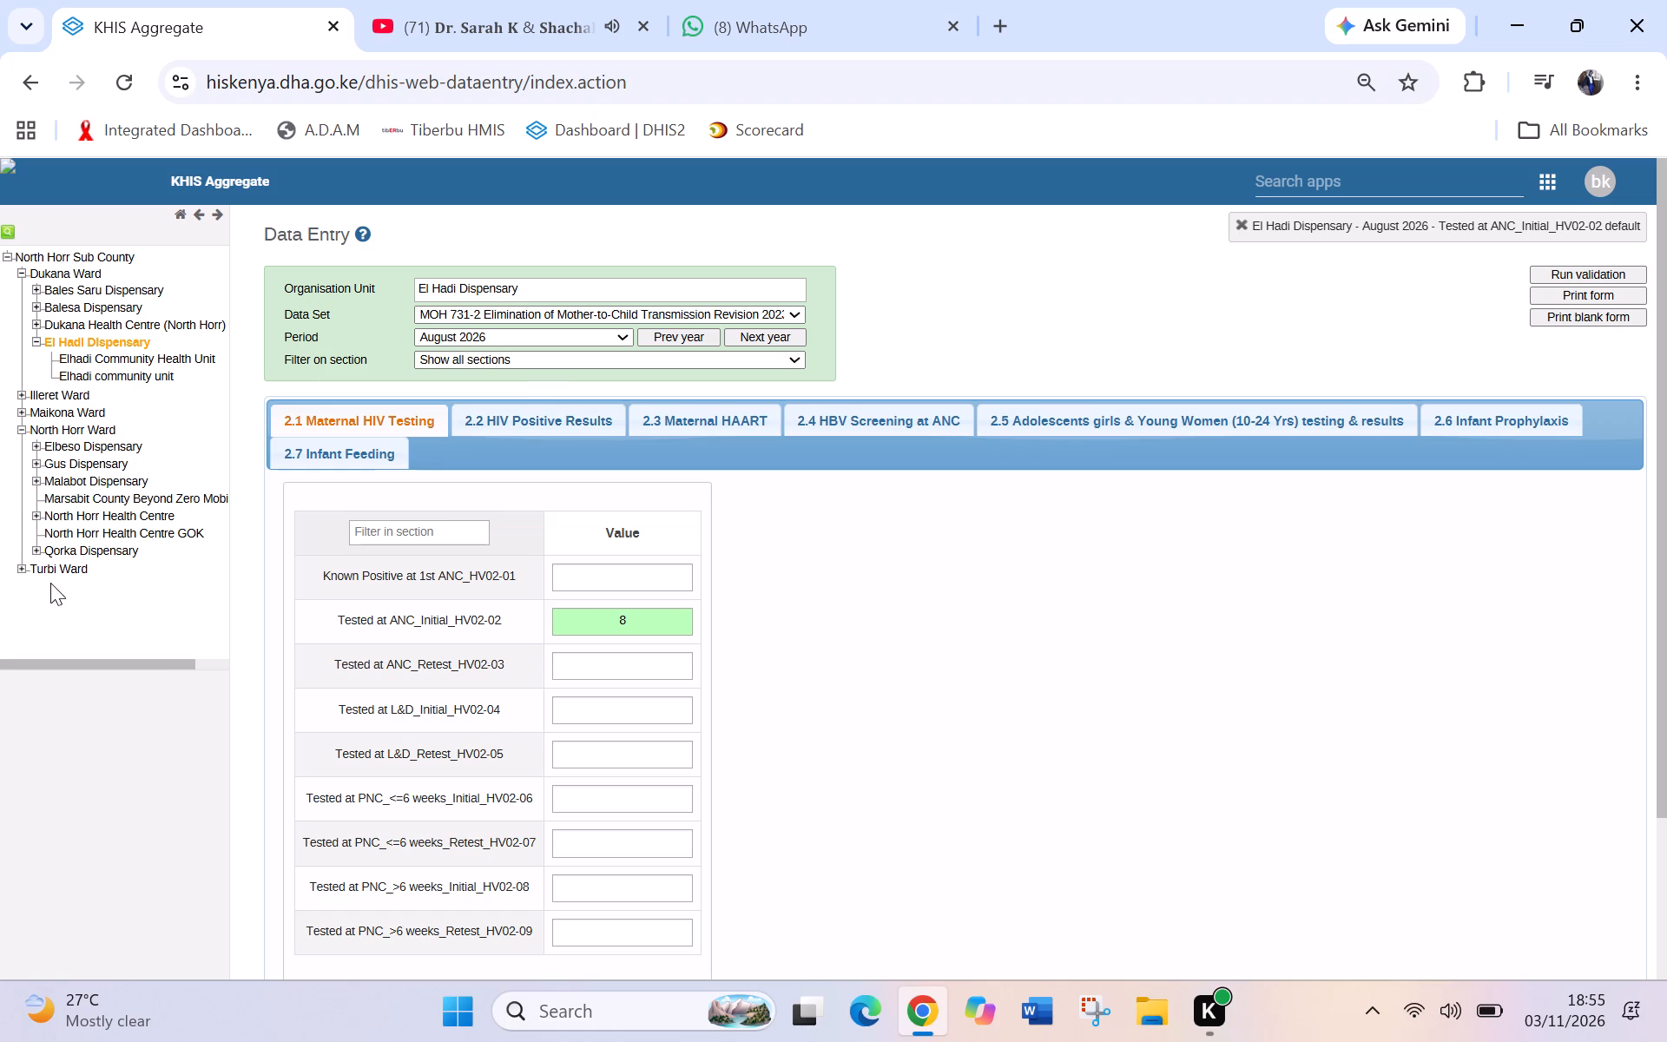
# Select Qorka Dispensary under North Horr Ward as the organisation unit.
pyautogui.click(82, 549)
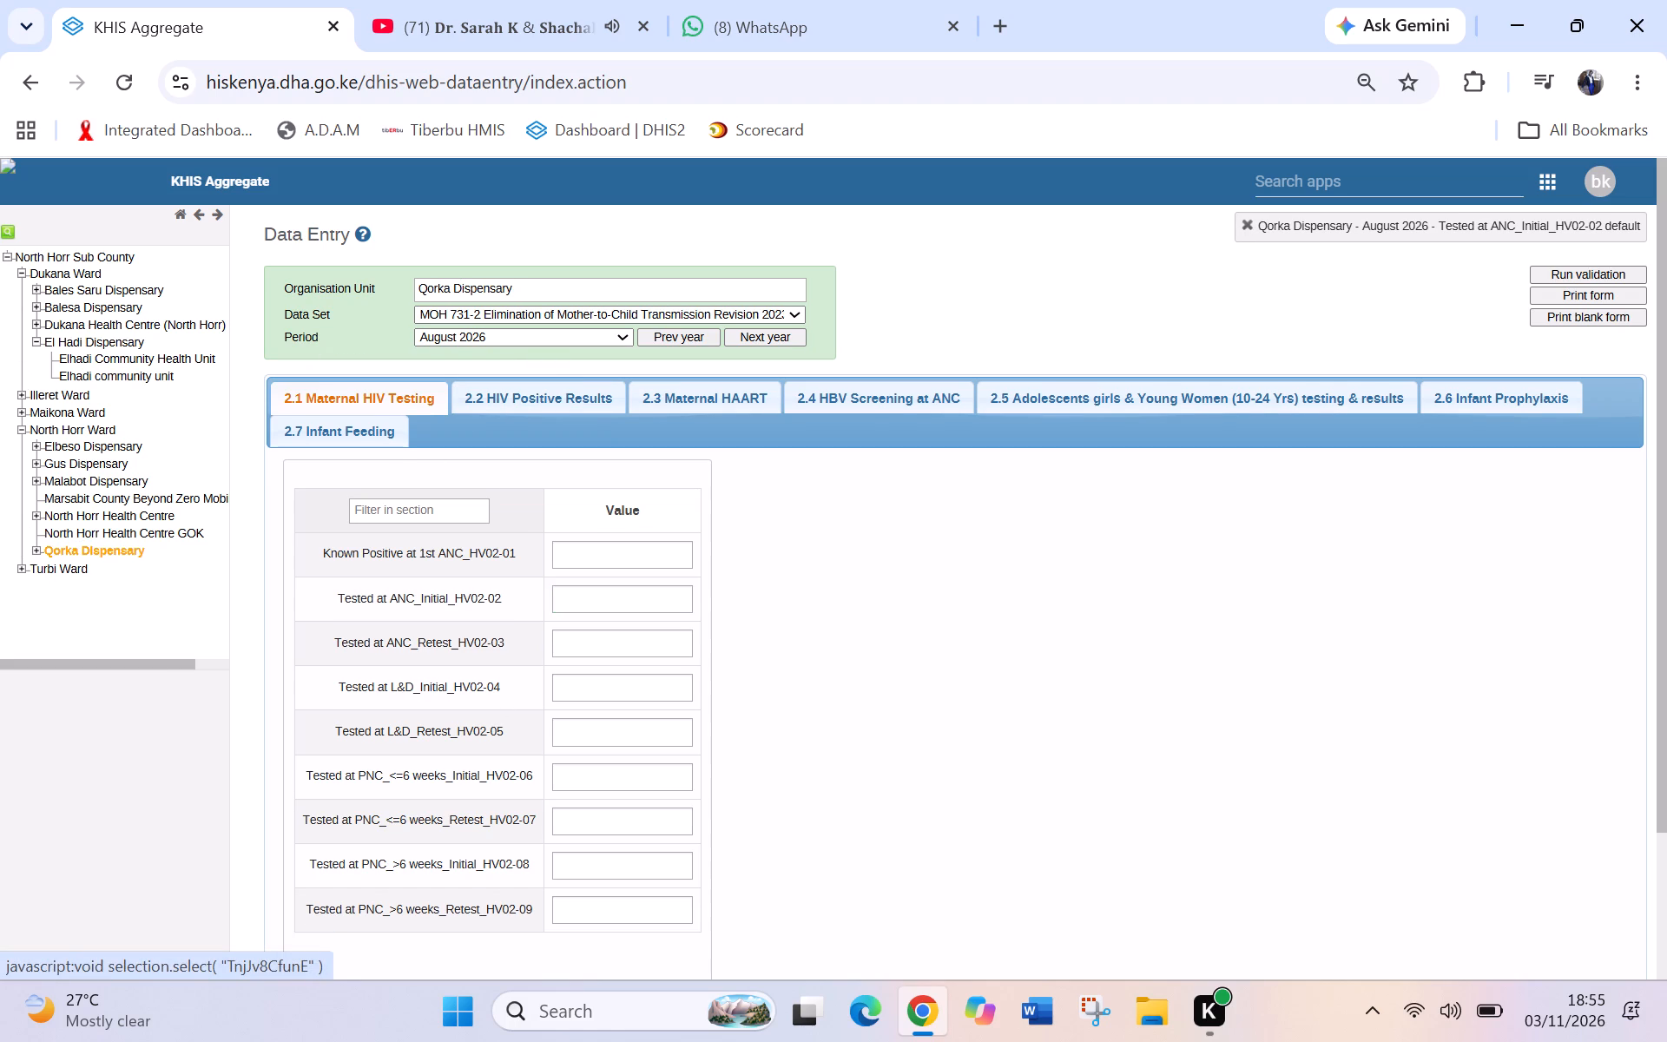
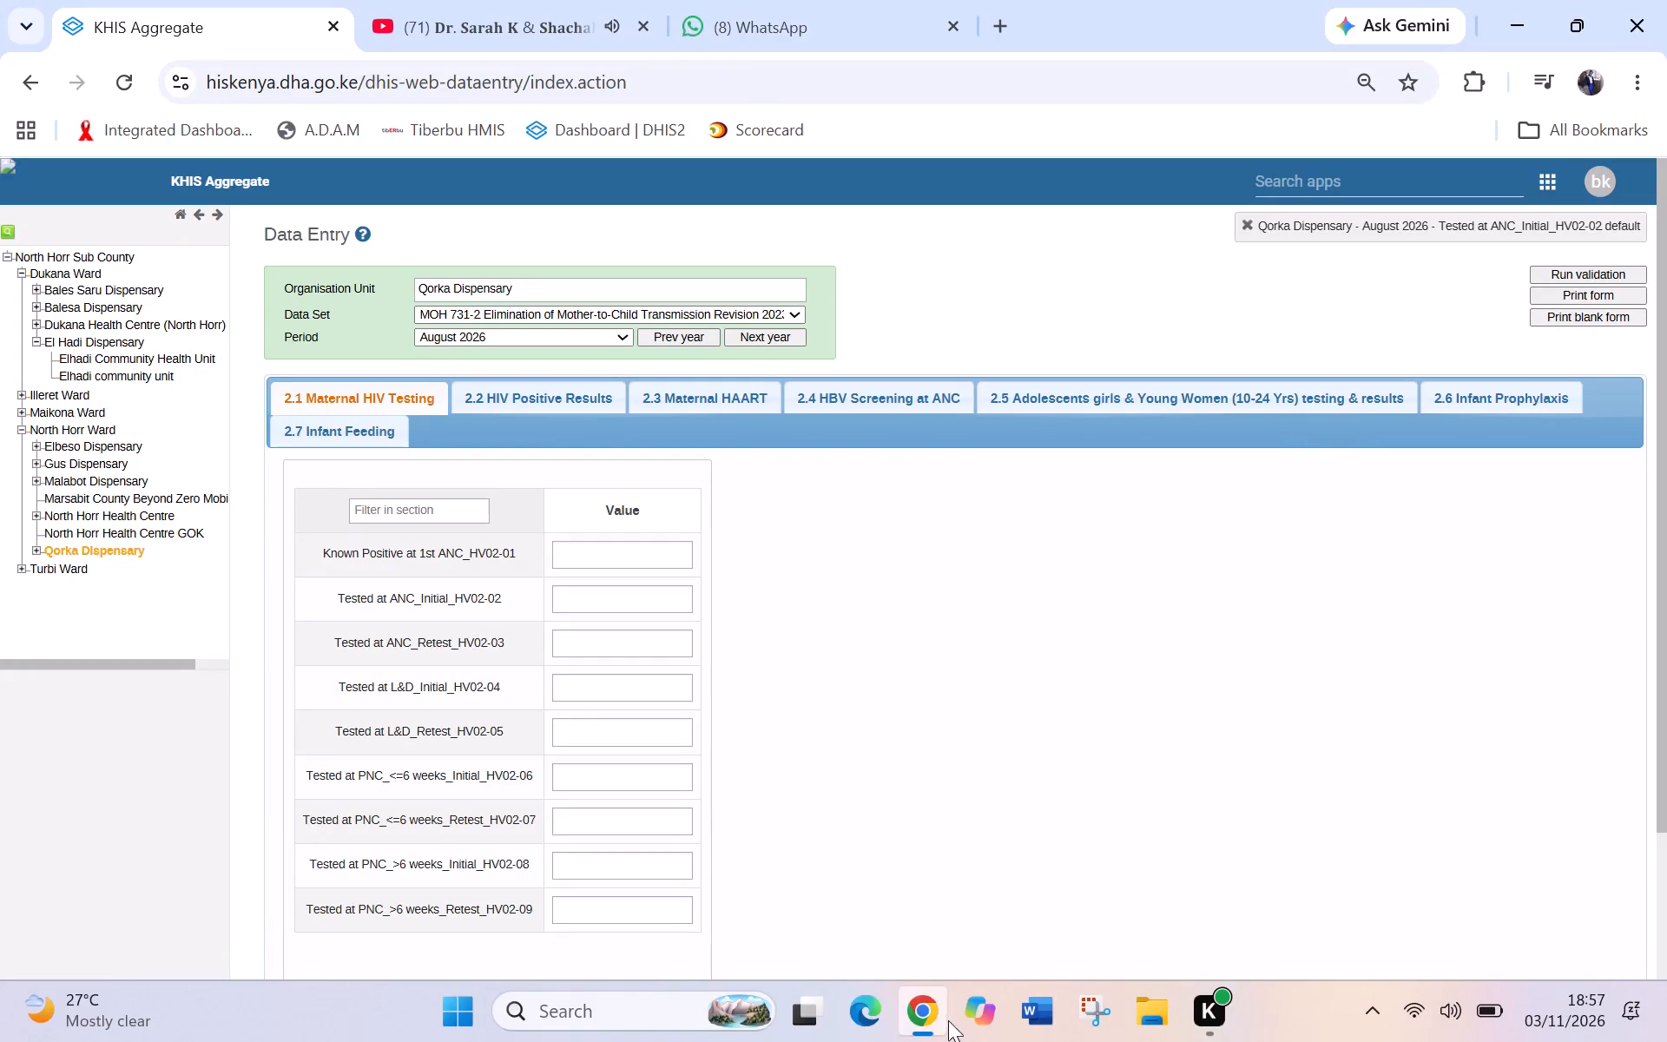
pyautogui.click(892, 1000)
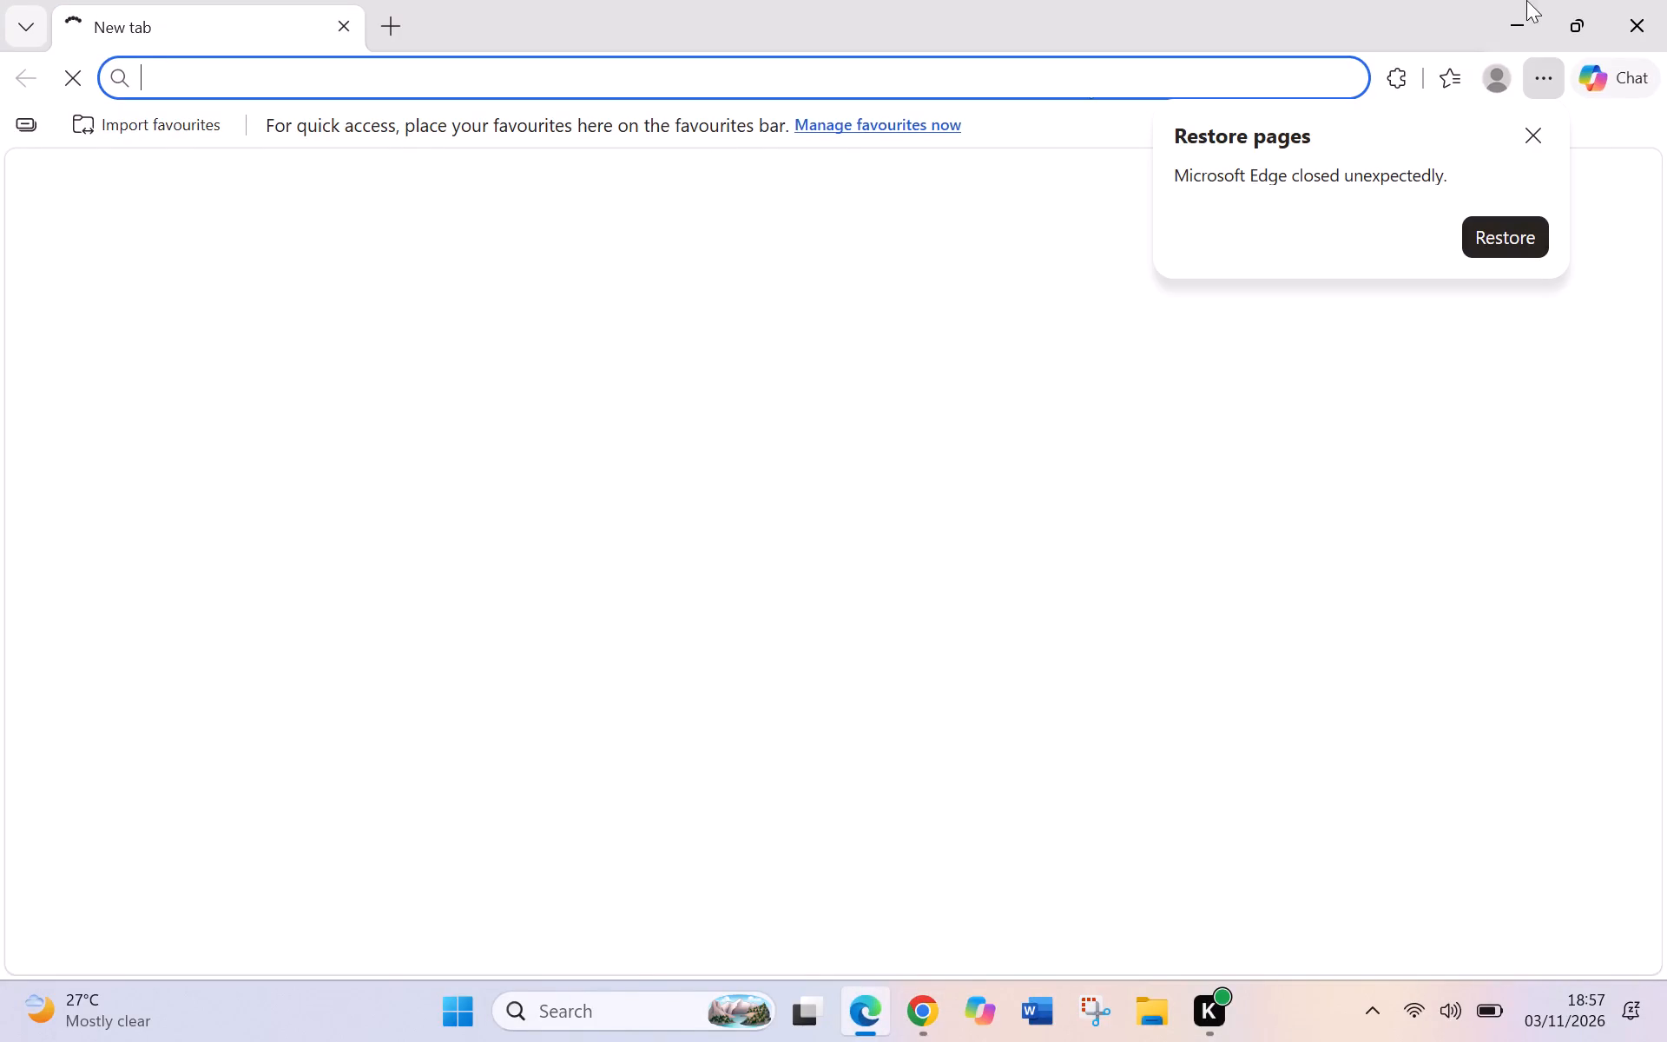
# Close the Microsoft Edge window without restoring its pages and return to the KHIS data entry form.
pyautogui.click(1634, 16)
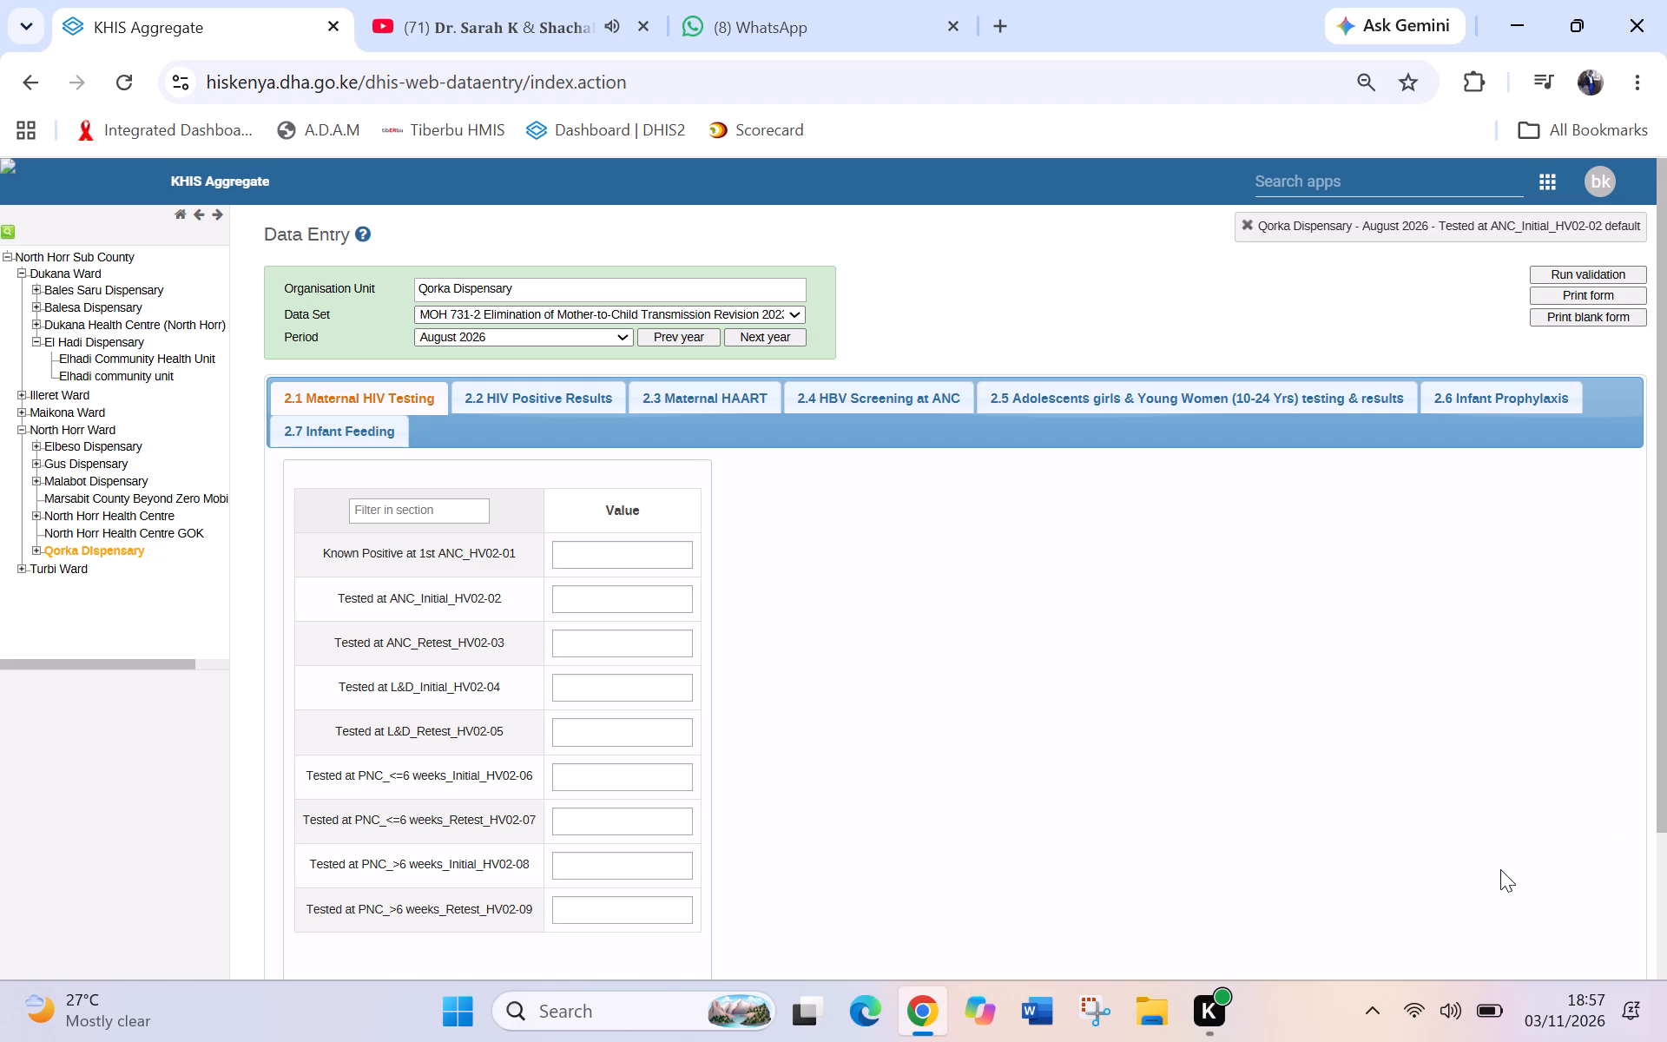
# Switch the computer's Bluetooth off and on again to connect the WS-1037 device.
pyautogui.click(1456, 1005)
pyautogui.click(1398, 521)
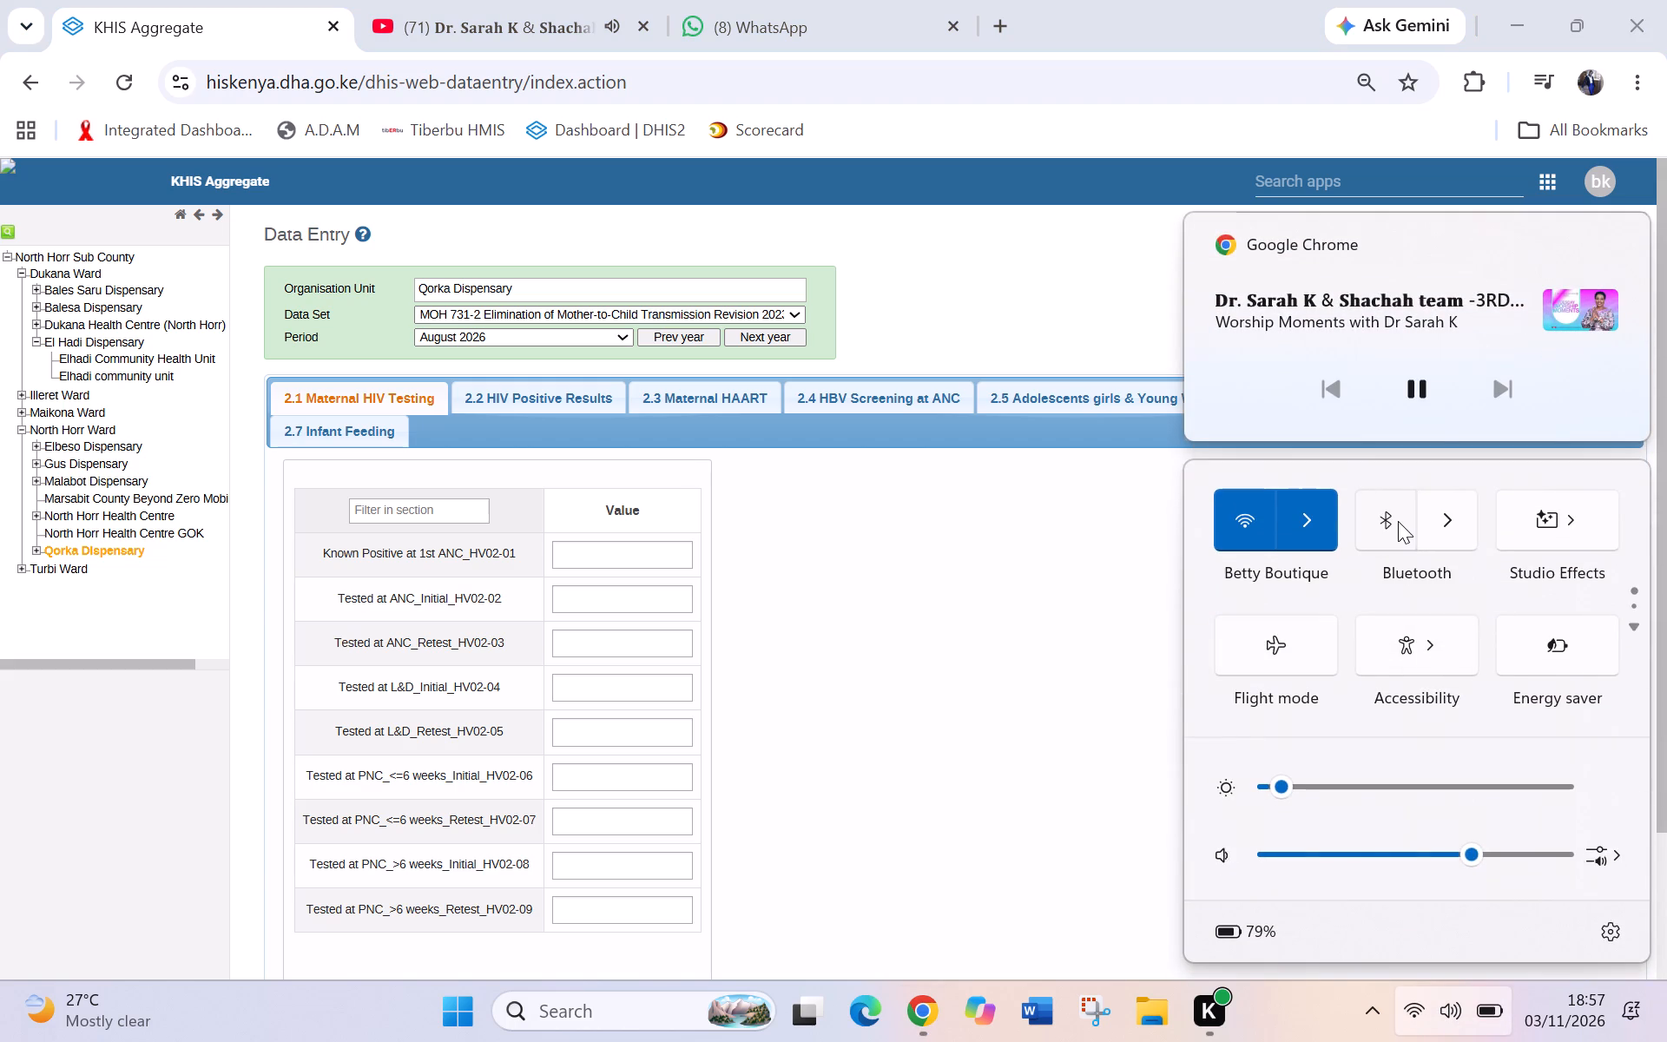
pyautogui.click(1398, 521)
pyautogui.click(1448, 522)
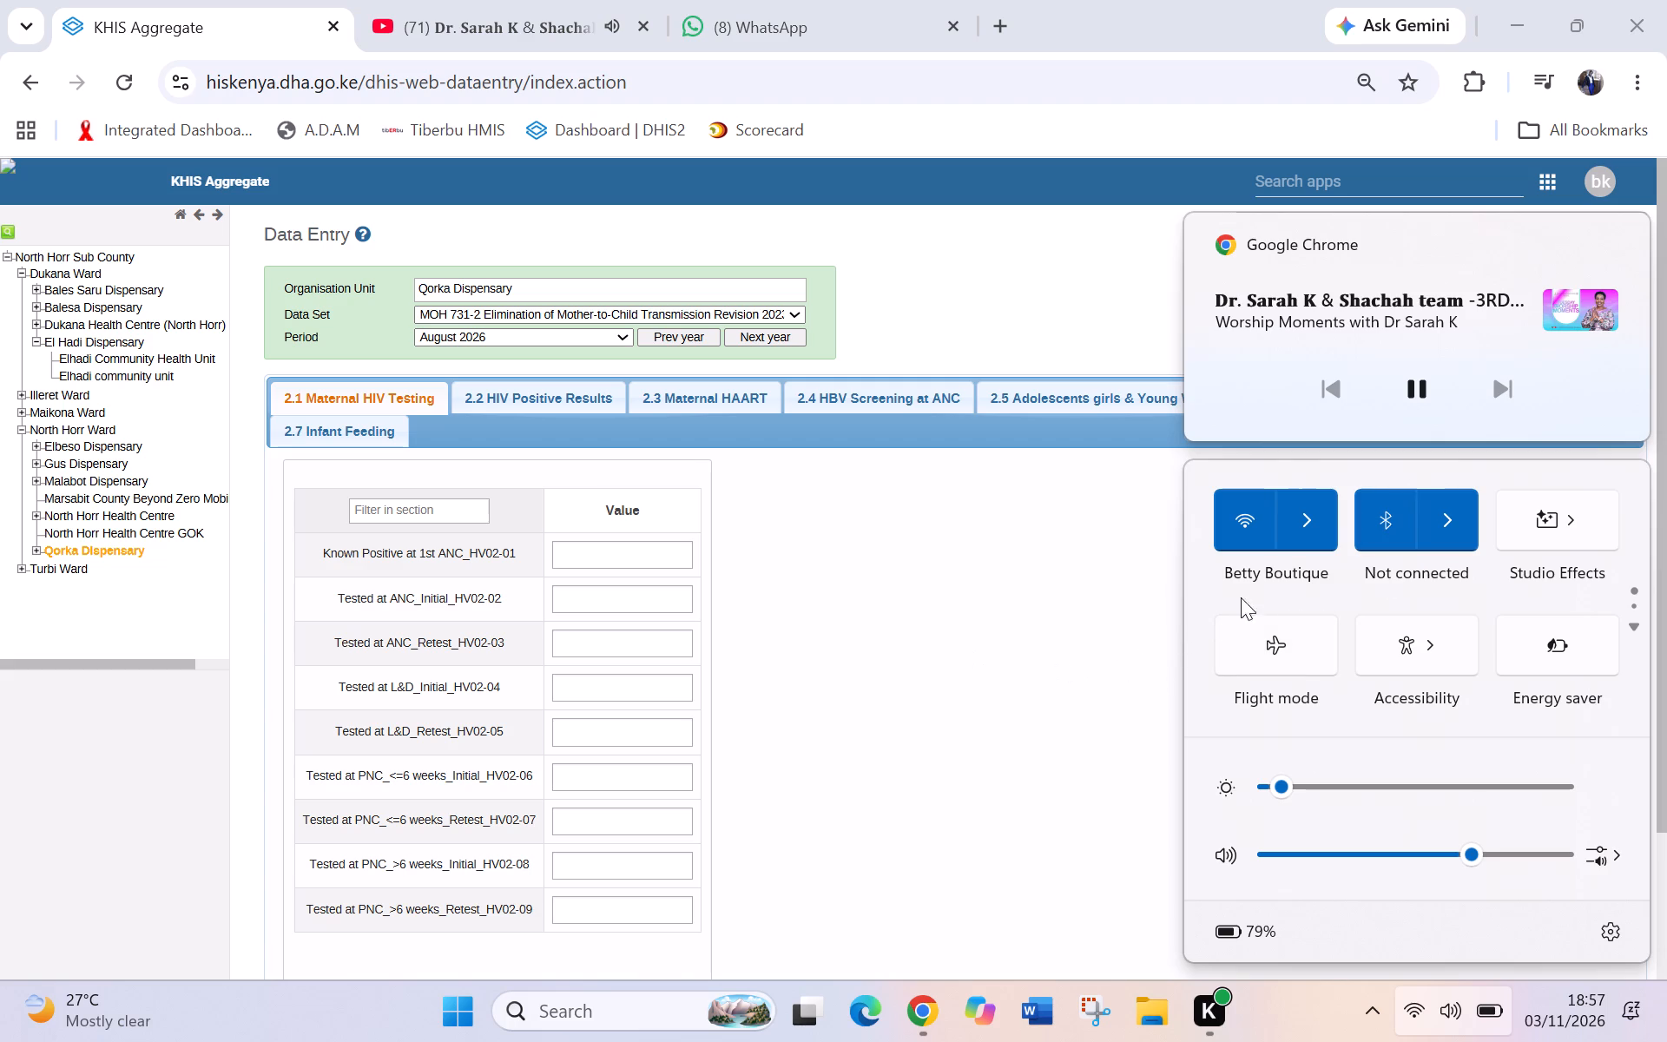
pyautogui.click(1380, 520)
pyautogui.click(1380, 521)
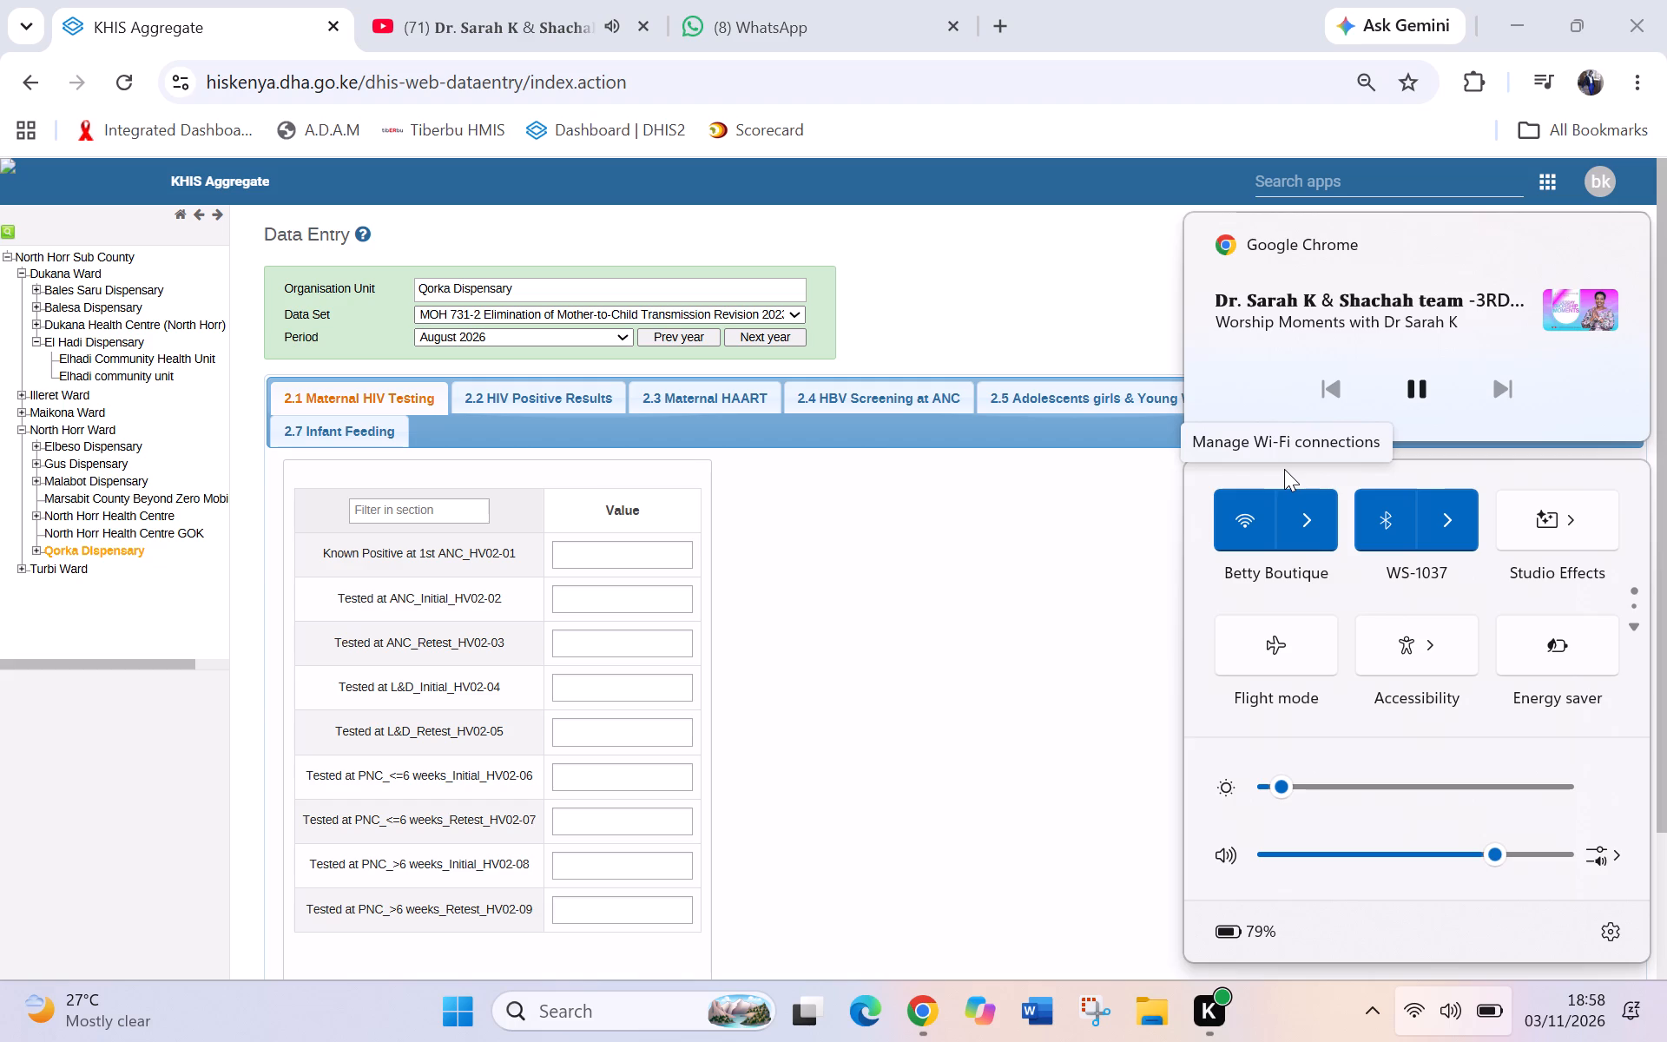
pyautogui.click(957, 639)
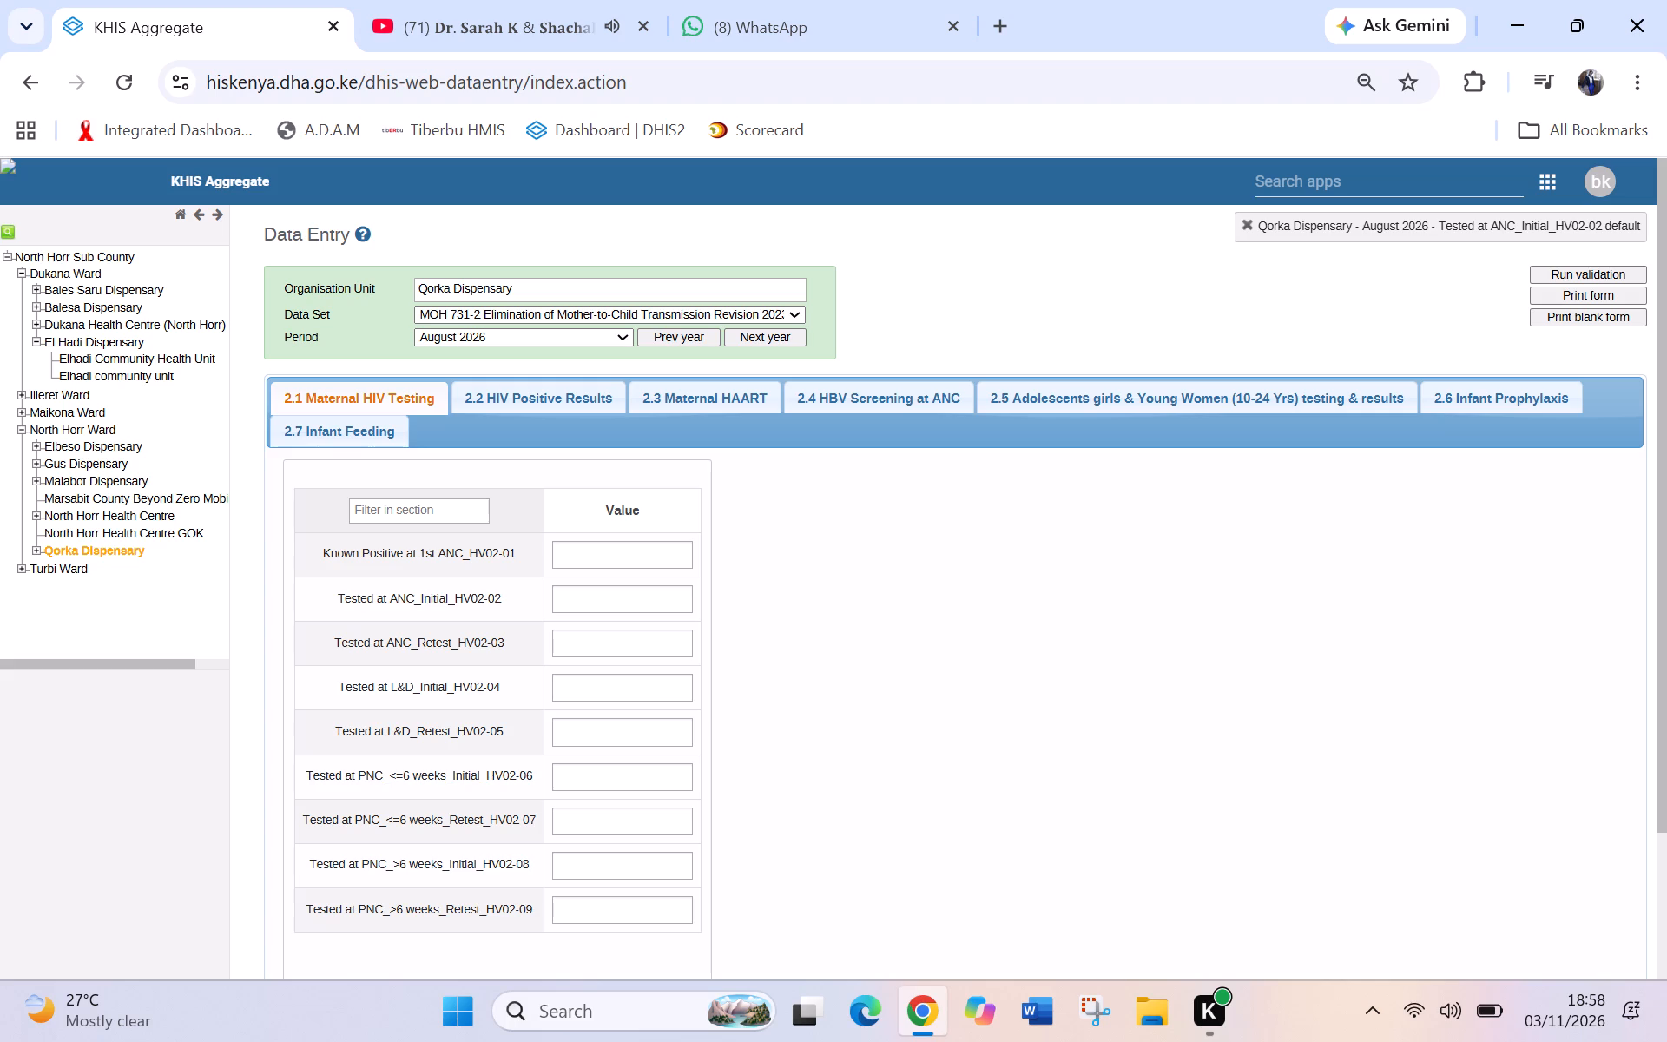
# Switch Qorka Dispensary's data set to MOH 711 Integrated Summary Report for August 2026.
pyautogui.click(478, 314)
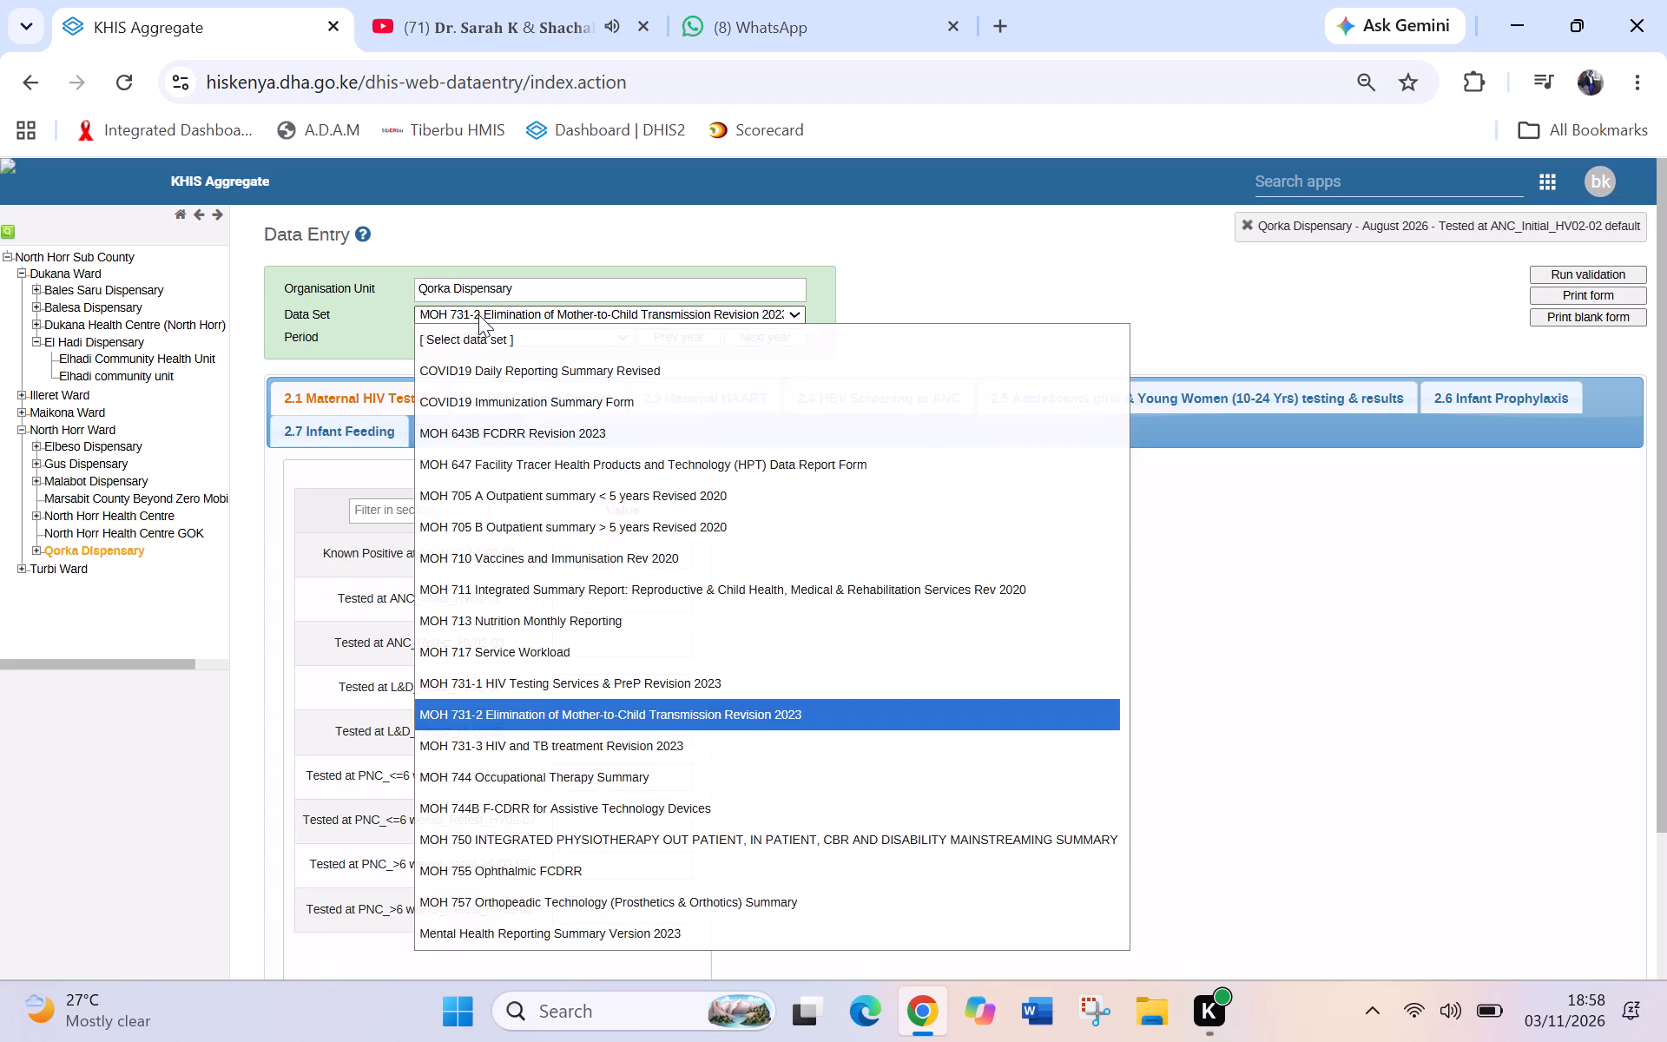
pyautogui.click(451, 577)
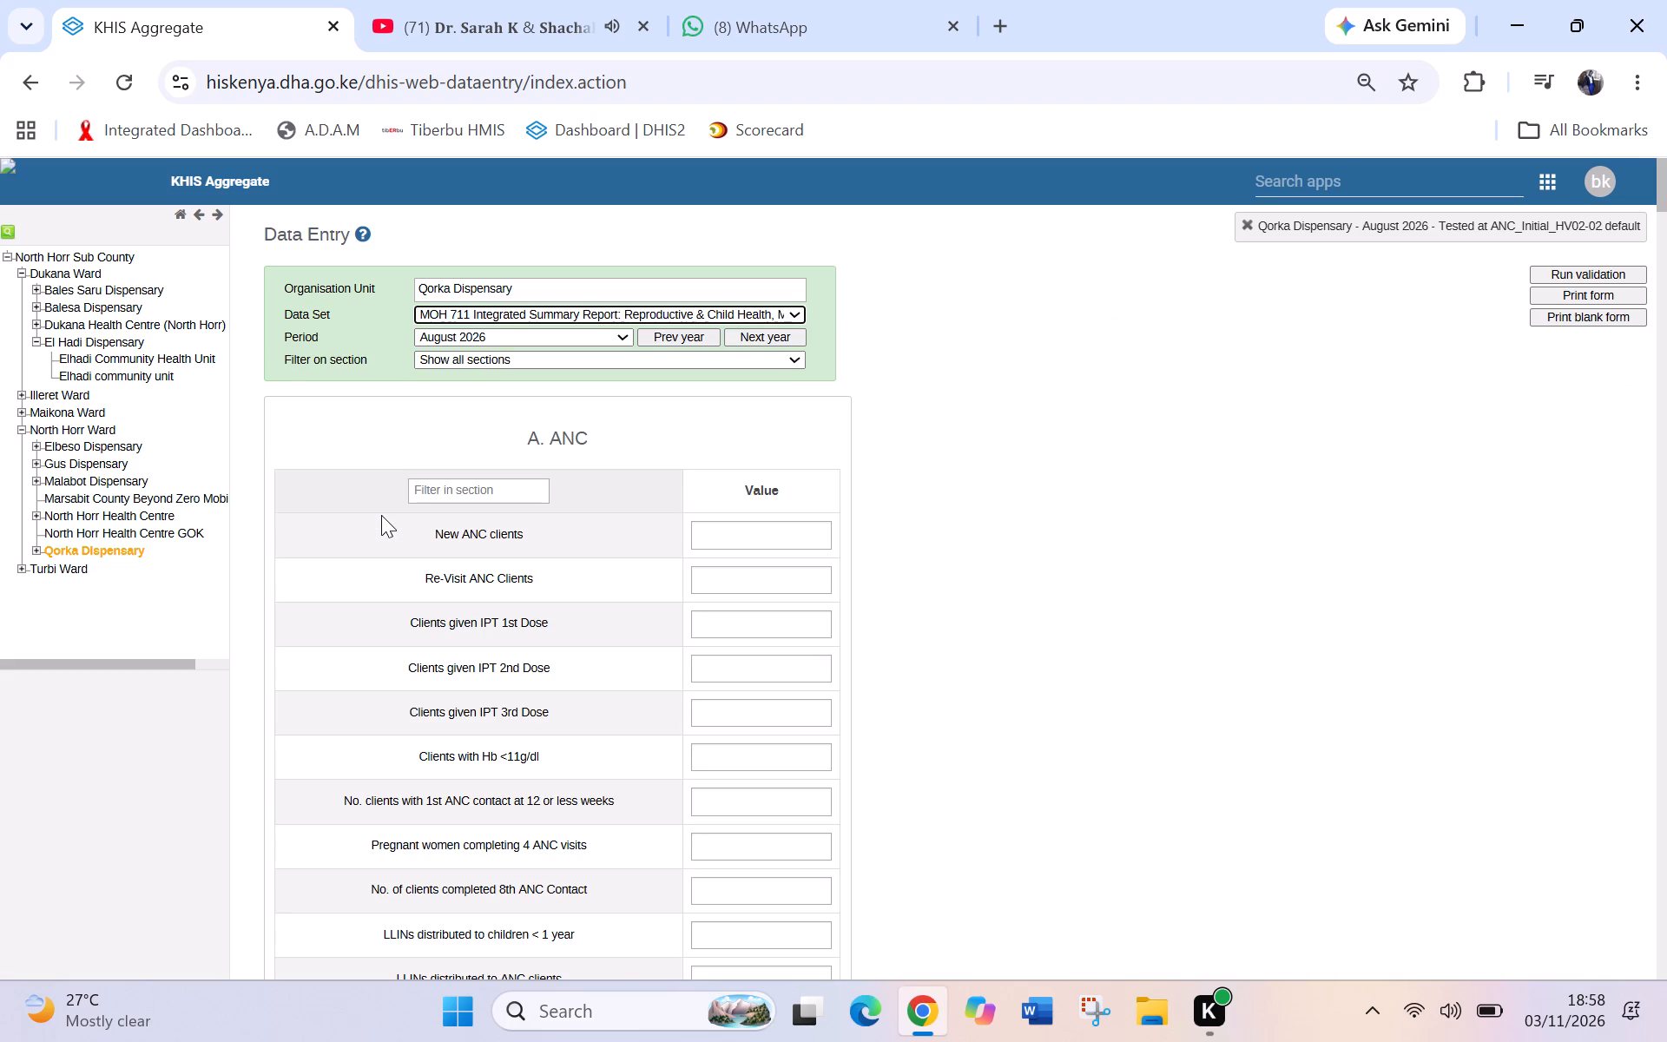
pyautogui.click(966, 522)
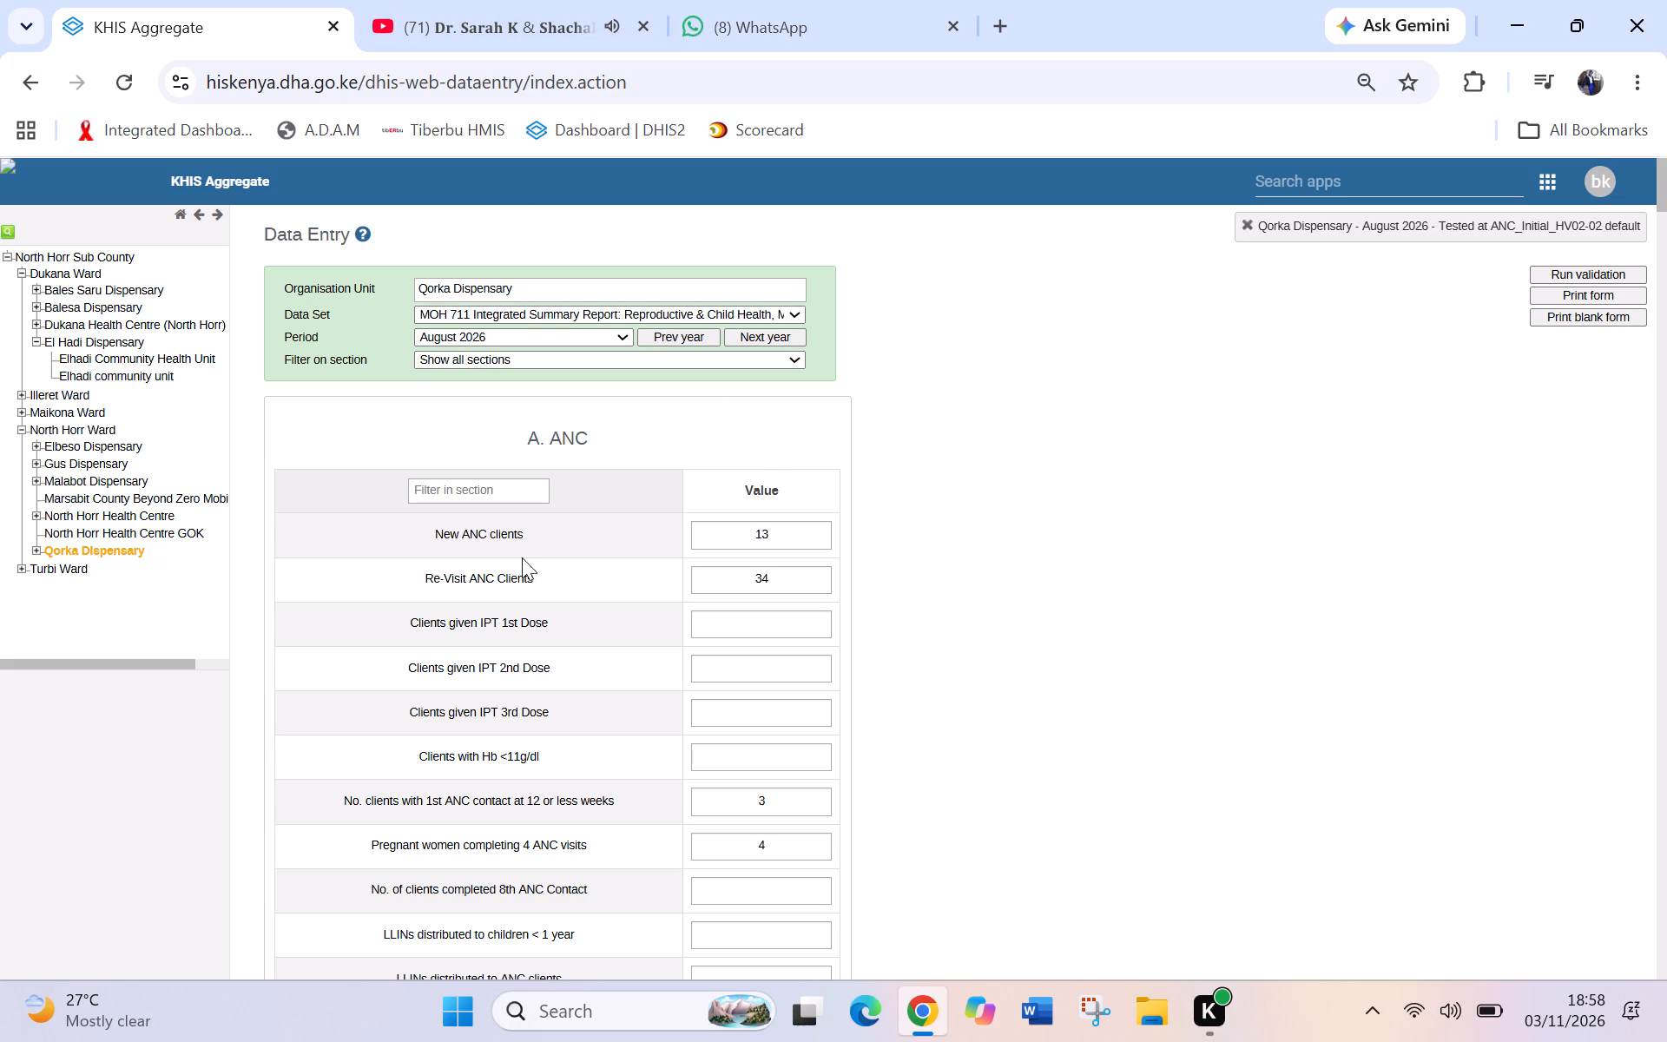
# Review Qorka Dispensary's MOH 711 entries from the ANC section through the maternity, family planning, child nutrition and cervical cancer screening sections.
pyautogui.scroll(-3, 499, 522)
pyautogui.scroll(2, 752, 743)
pyautogui.scroll(-8, 722, 643)
pyautogui.scroll(2, 723, 646)
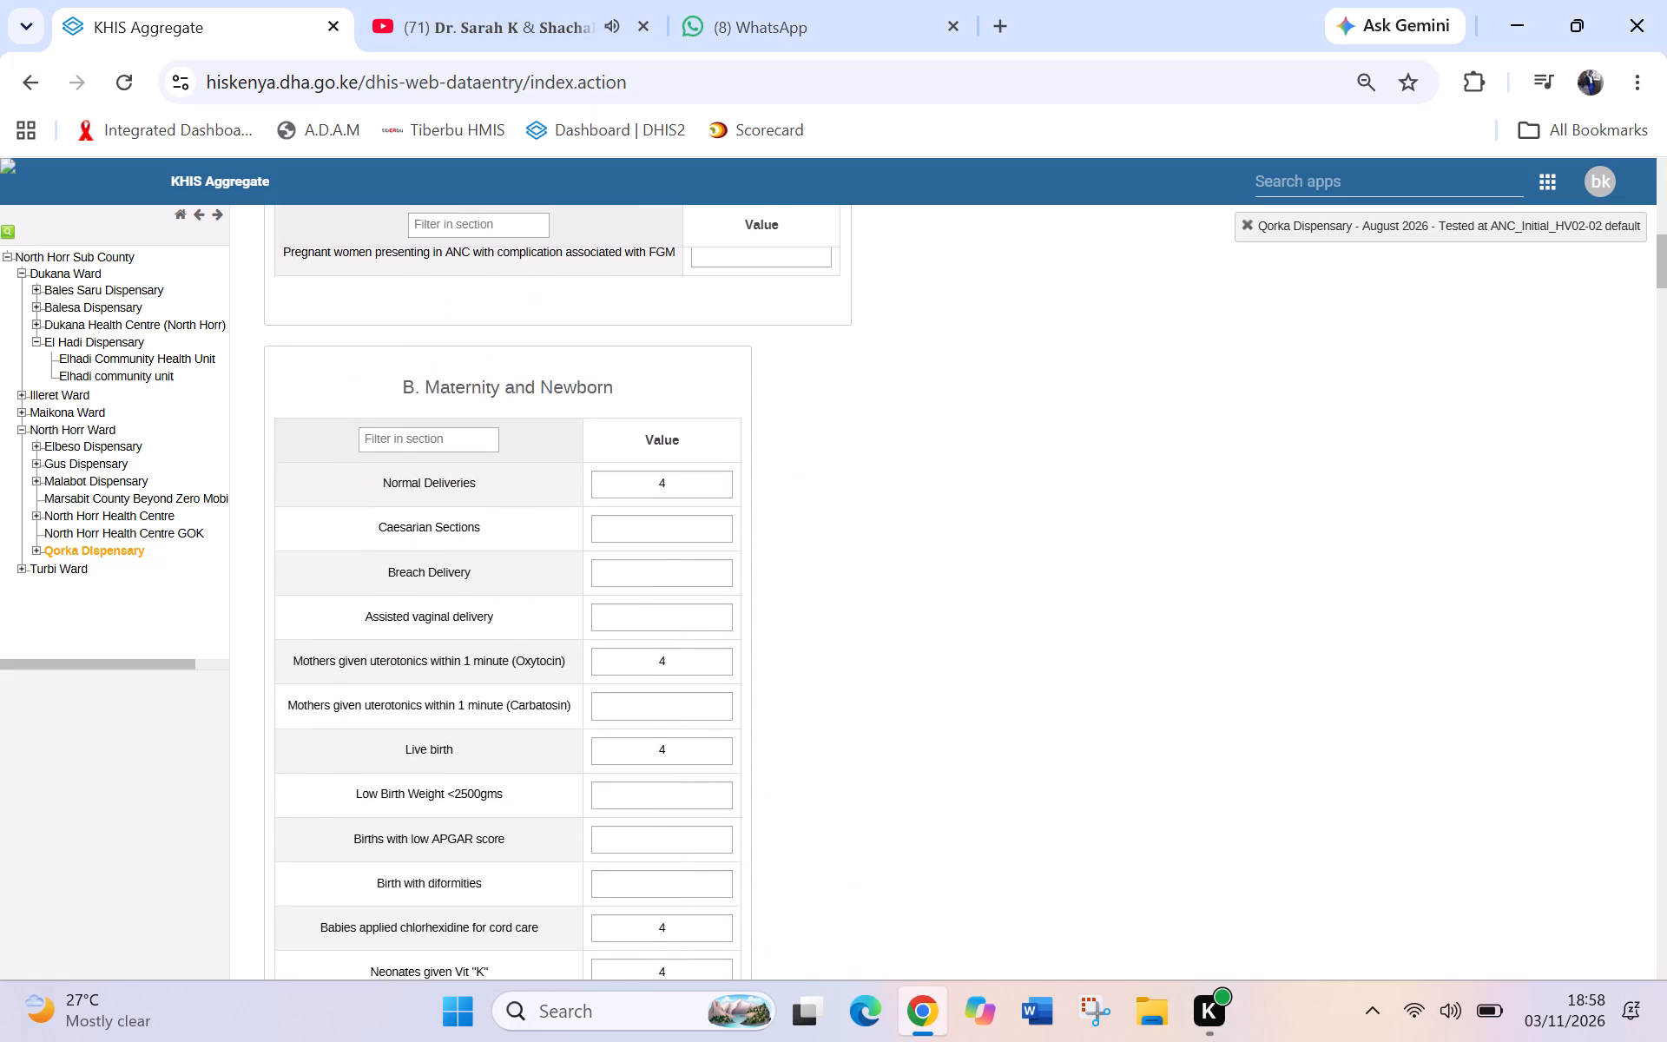
pyautogui.scroll(1, 723, 646)
pyautogui.scroll(-2, 748, 771)
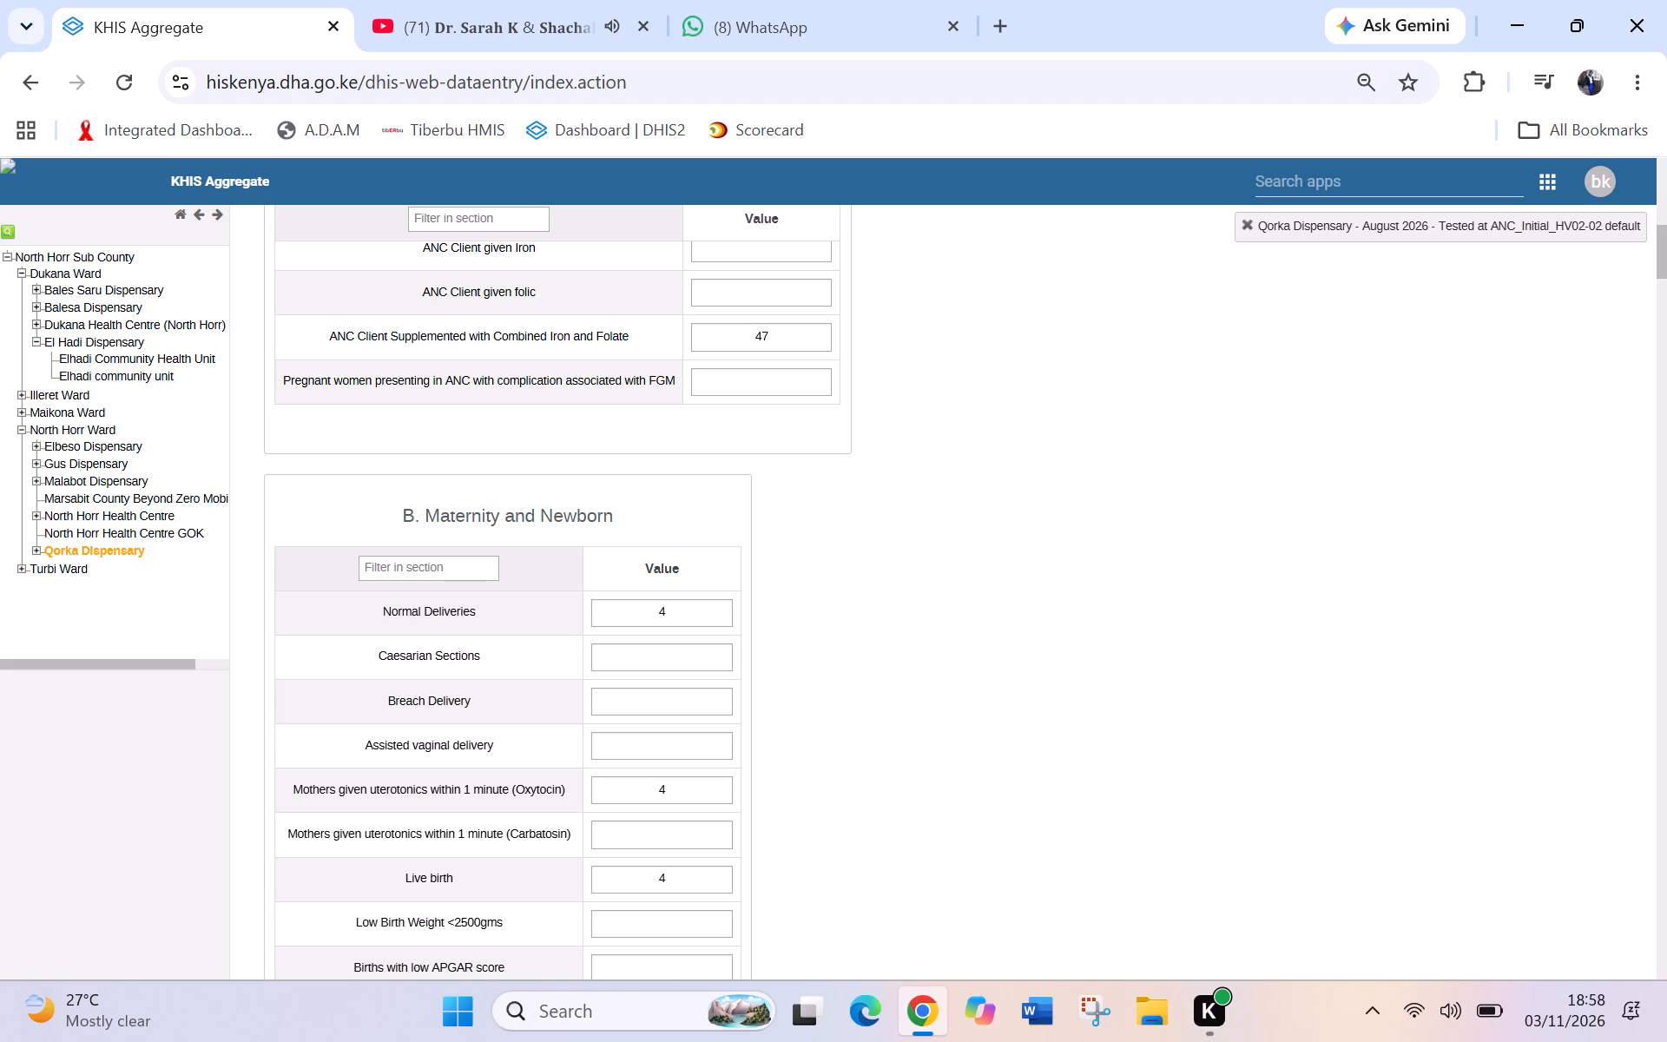
pyautogui.scroll(2, 639, 704)
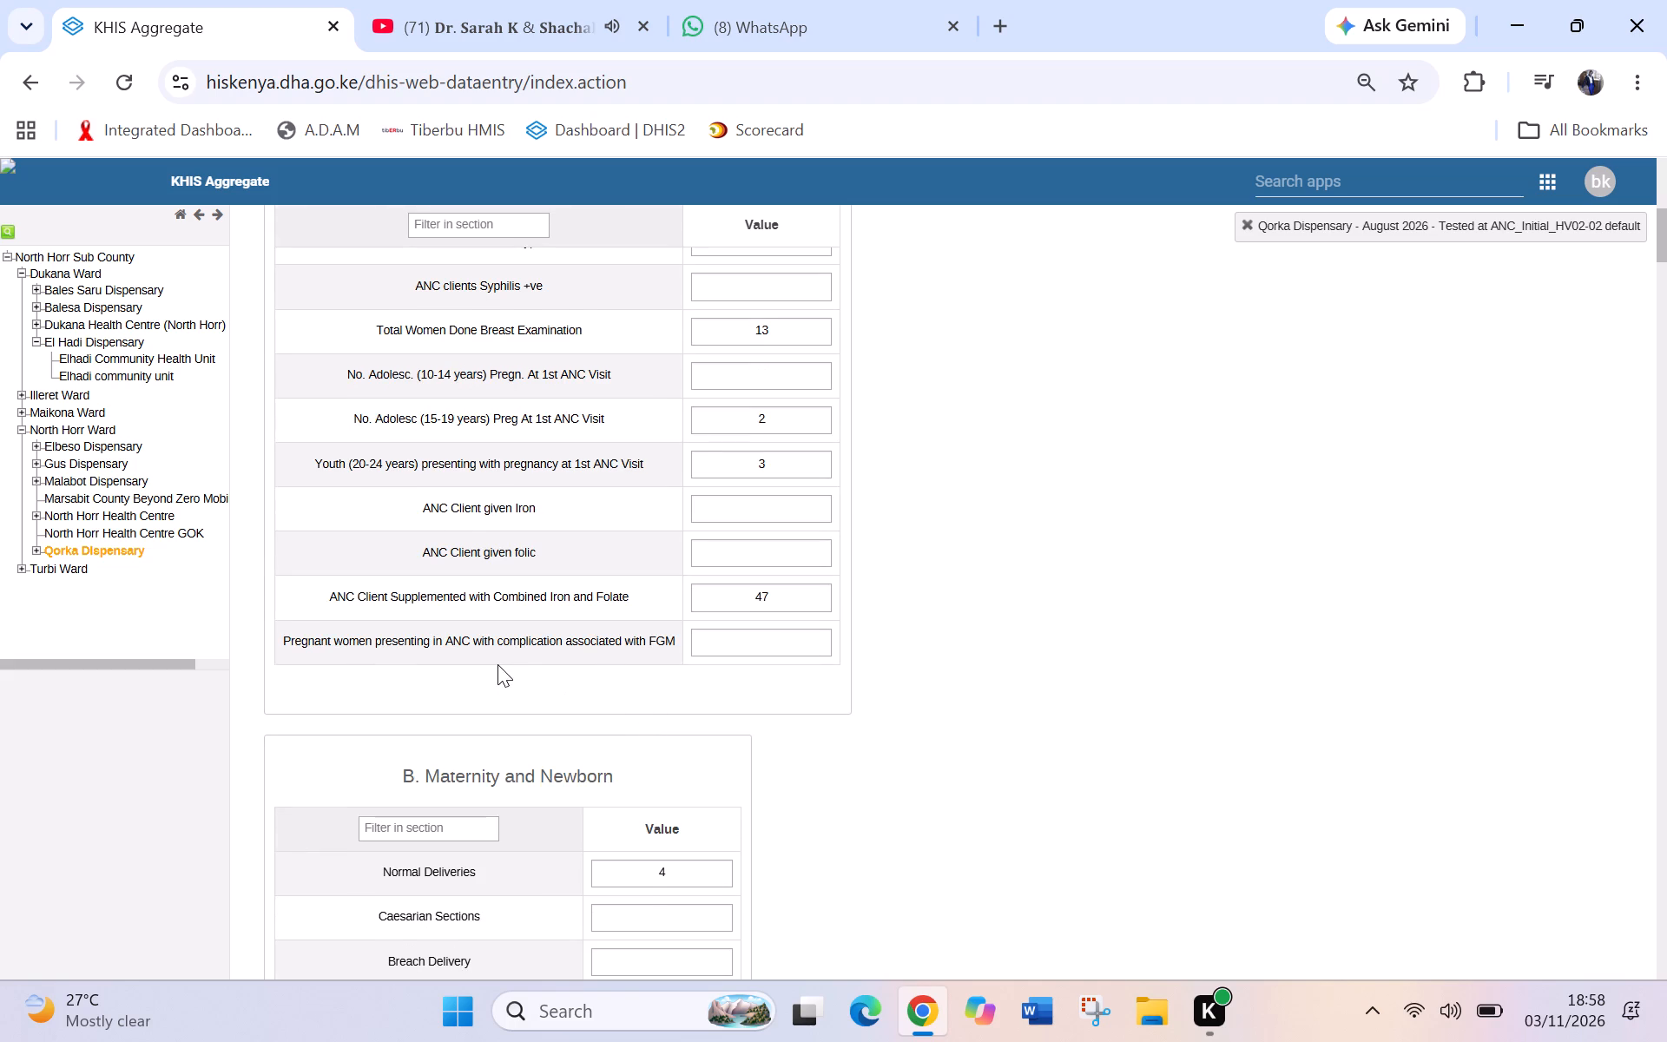
pyautogui.scroll(-2, 429, 821)
pyautogui.scroll(-1, 662, 746)
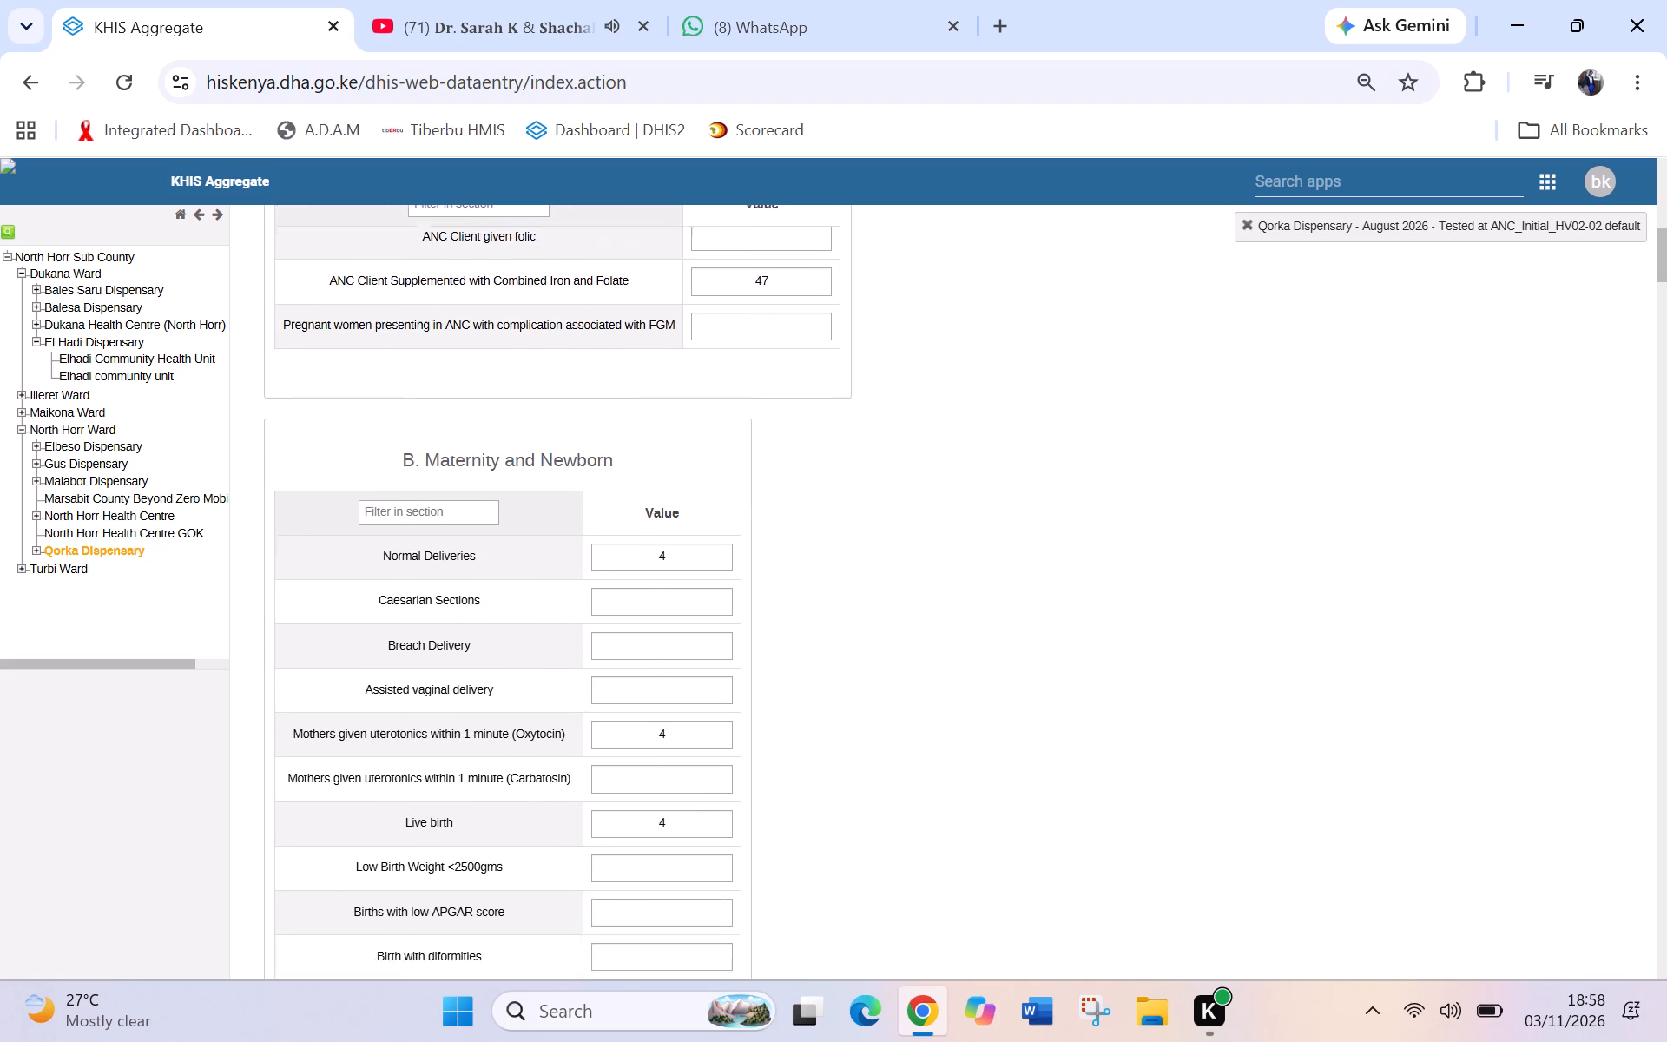
pyautogui.scroll(-2, 611, 643)
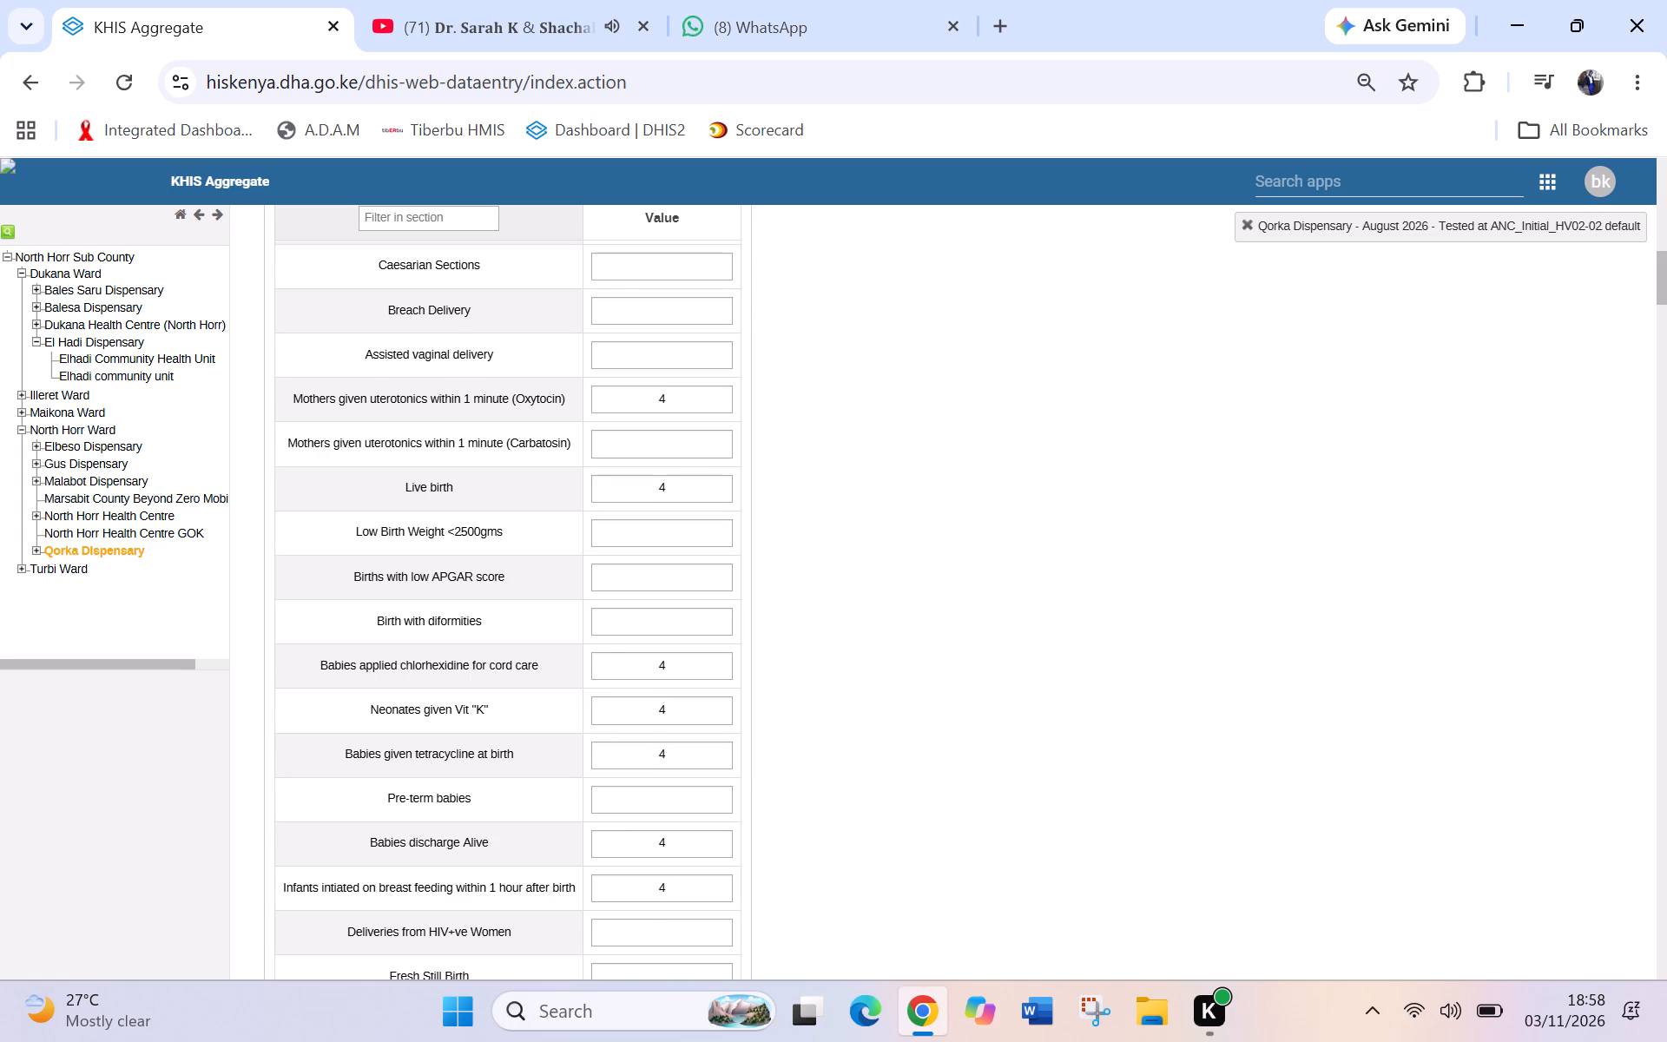
pyautogui.scroll(-14, 609, 761)
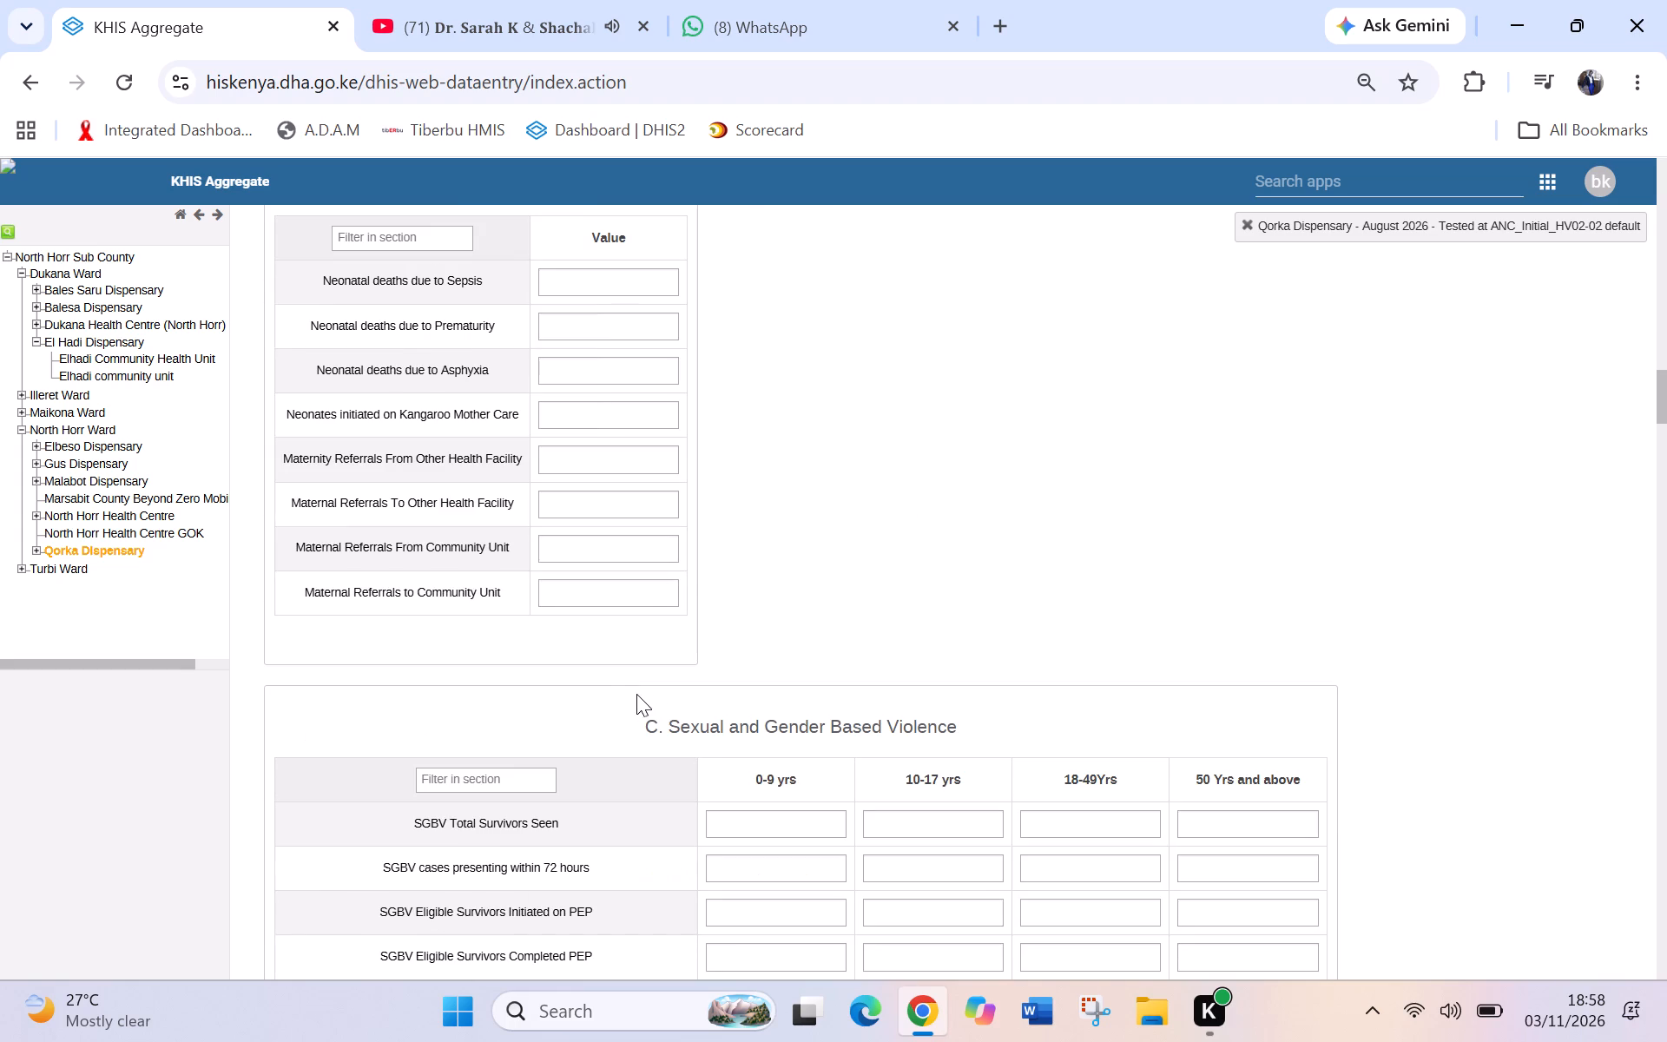
pyautogui.scroll(-11, 537, 676)
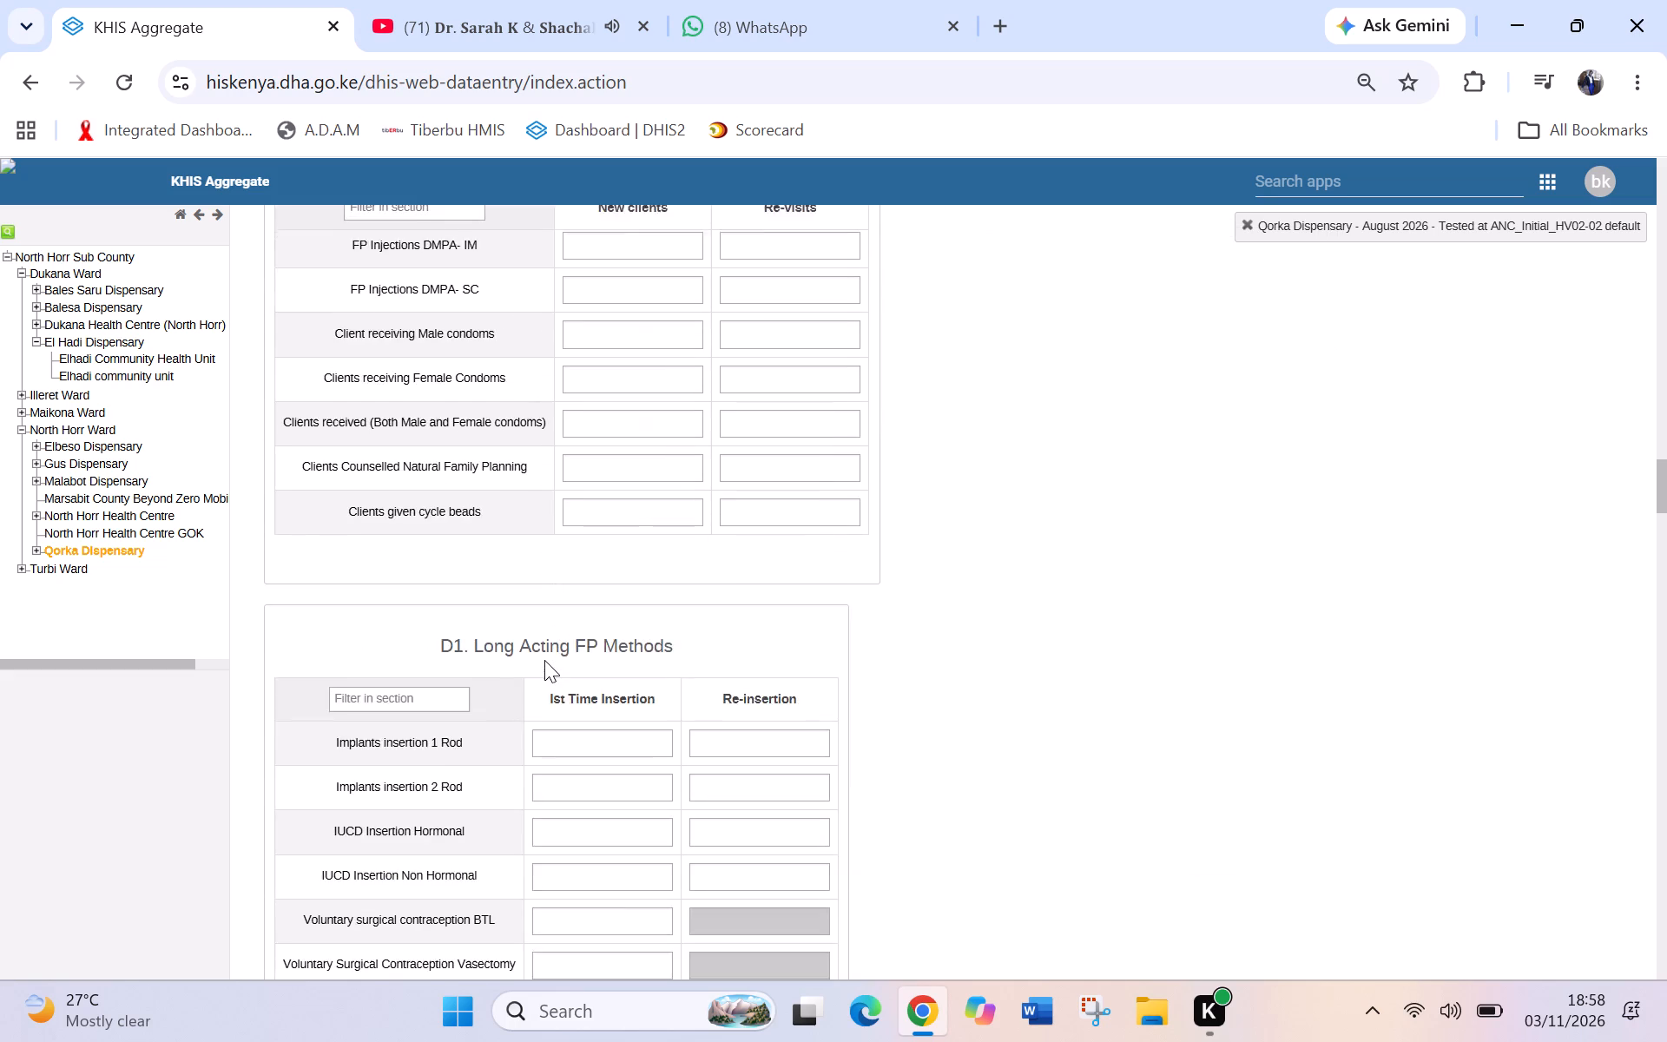
pyautogui.scroll(-7, 544, 663)
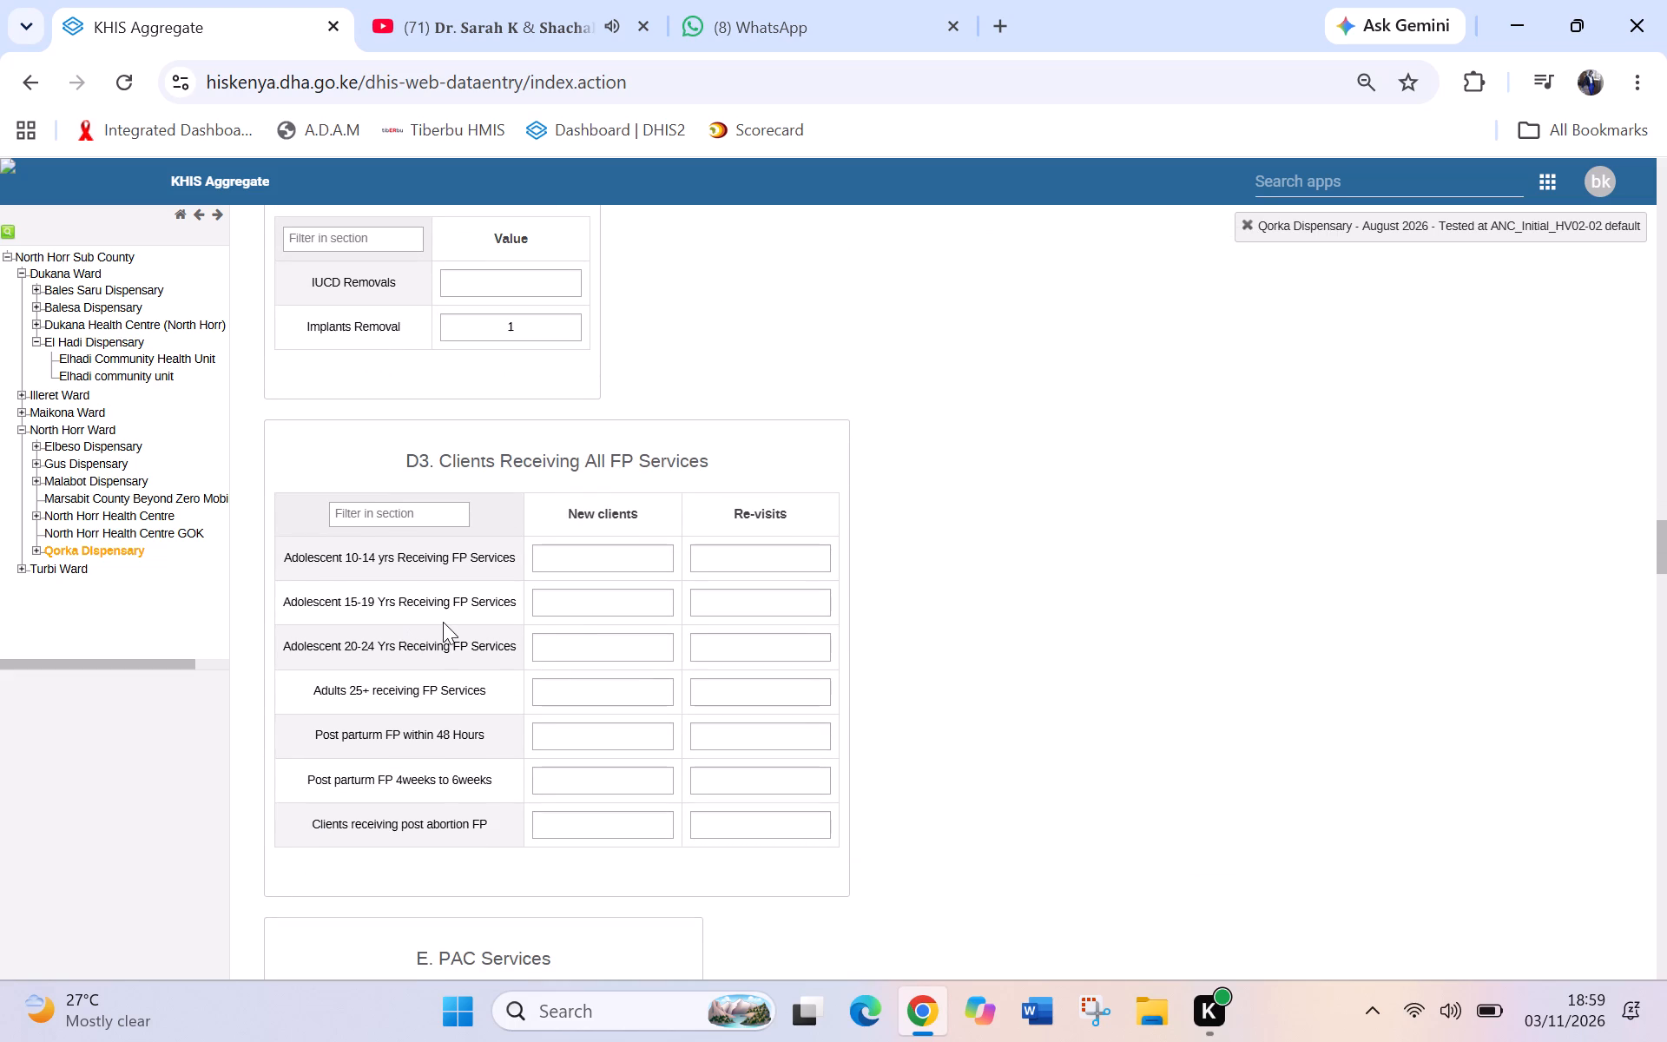
pyautogui.scroll(-9, 445, 620)
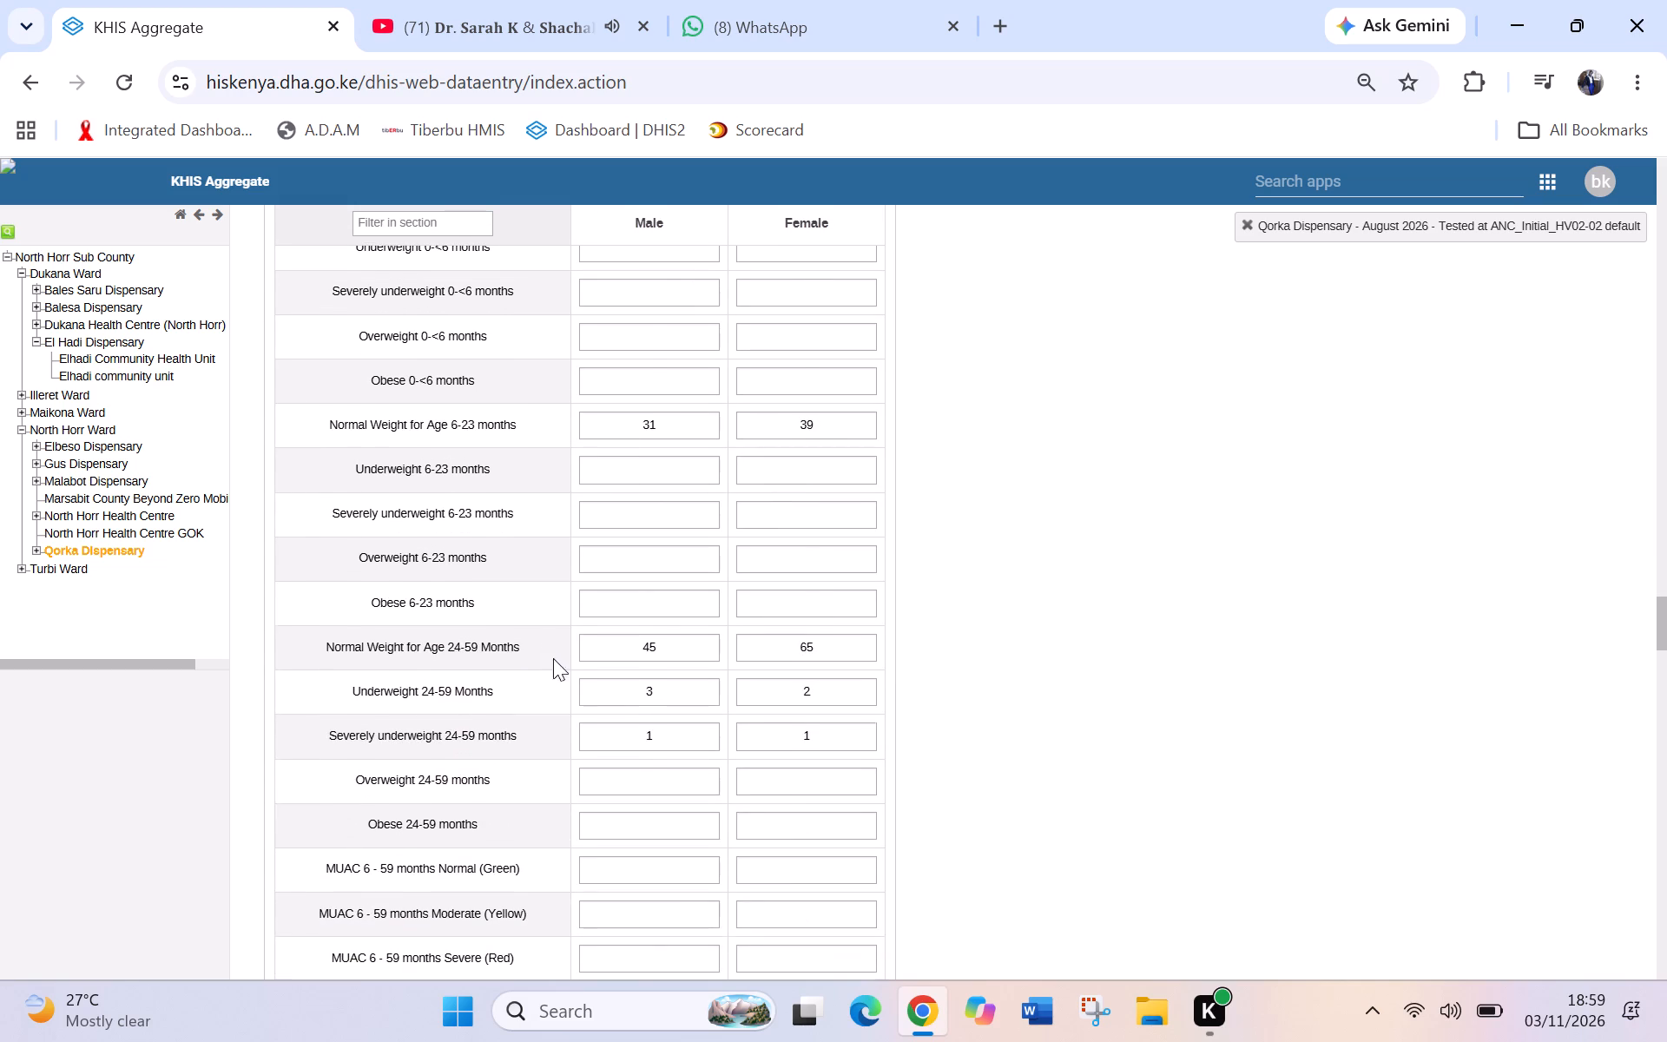
pyautogui.scroll(-2, 565, 672)
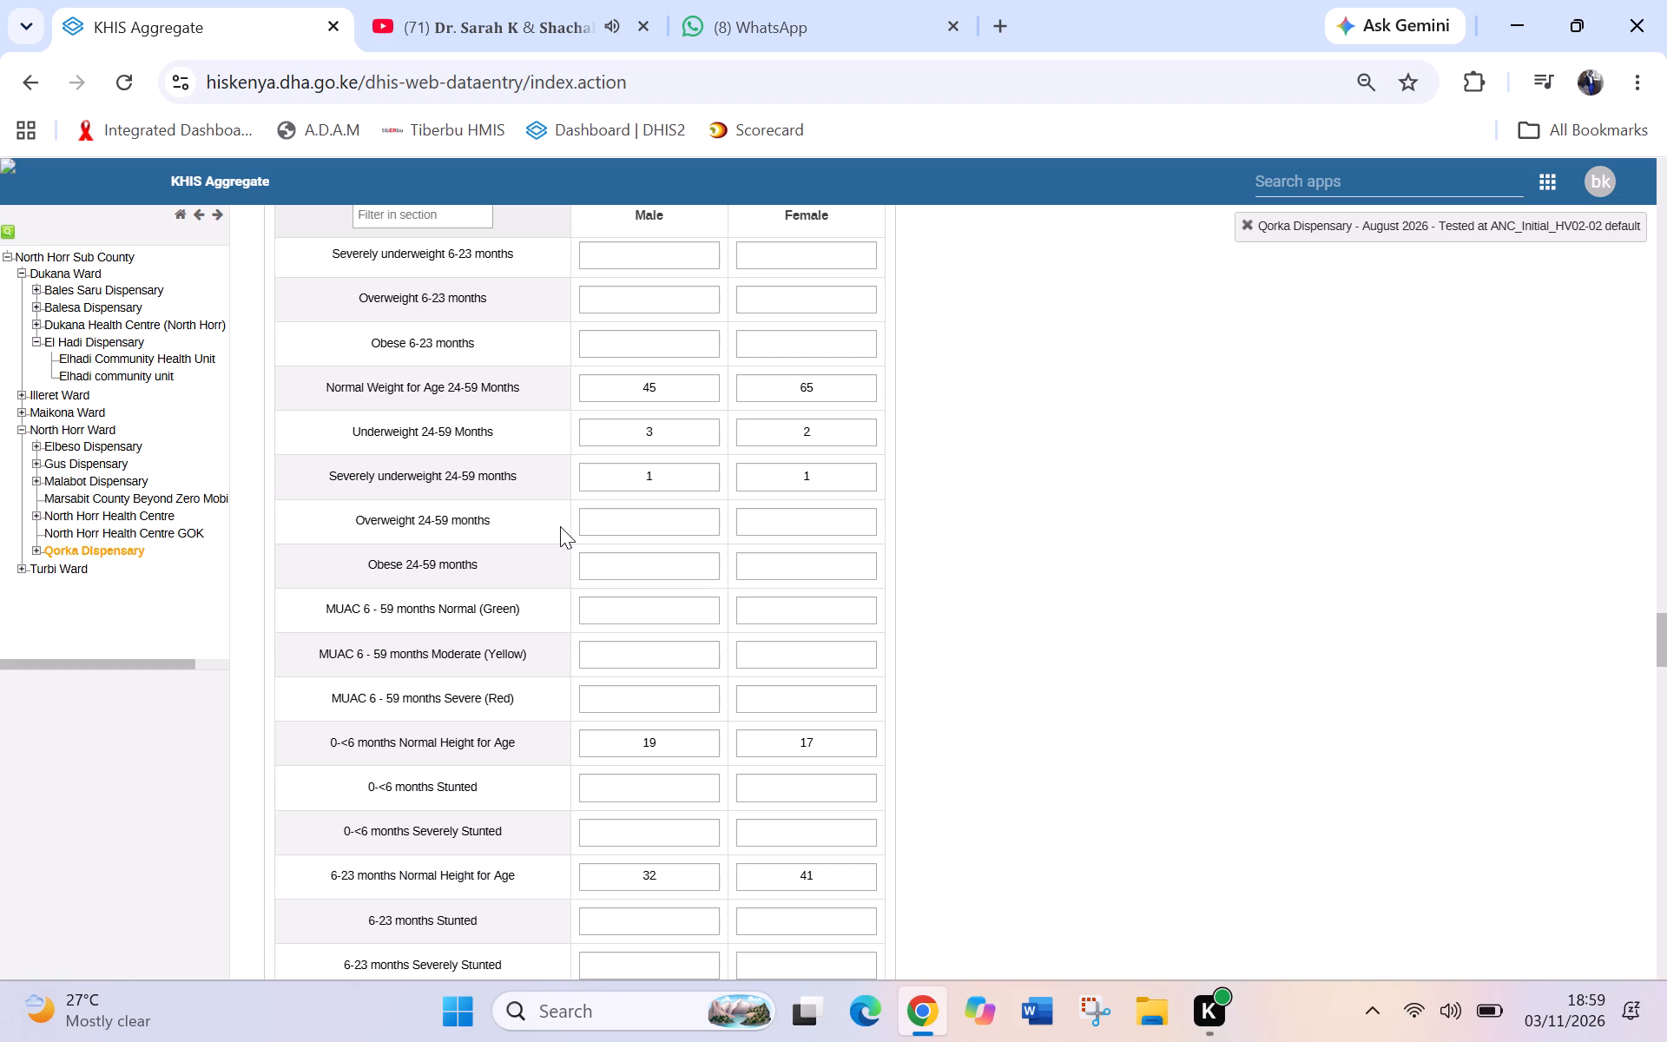
pyautogui.scroll(-2, 839, 1041)
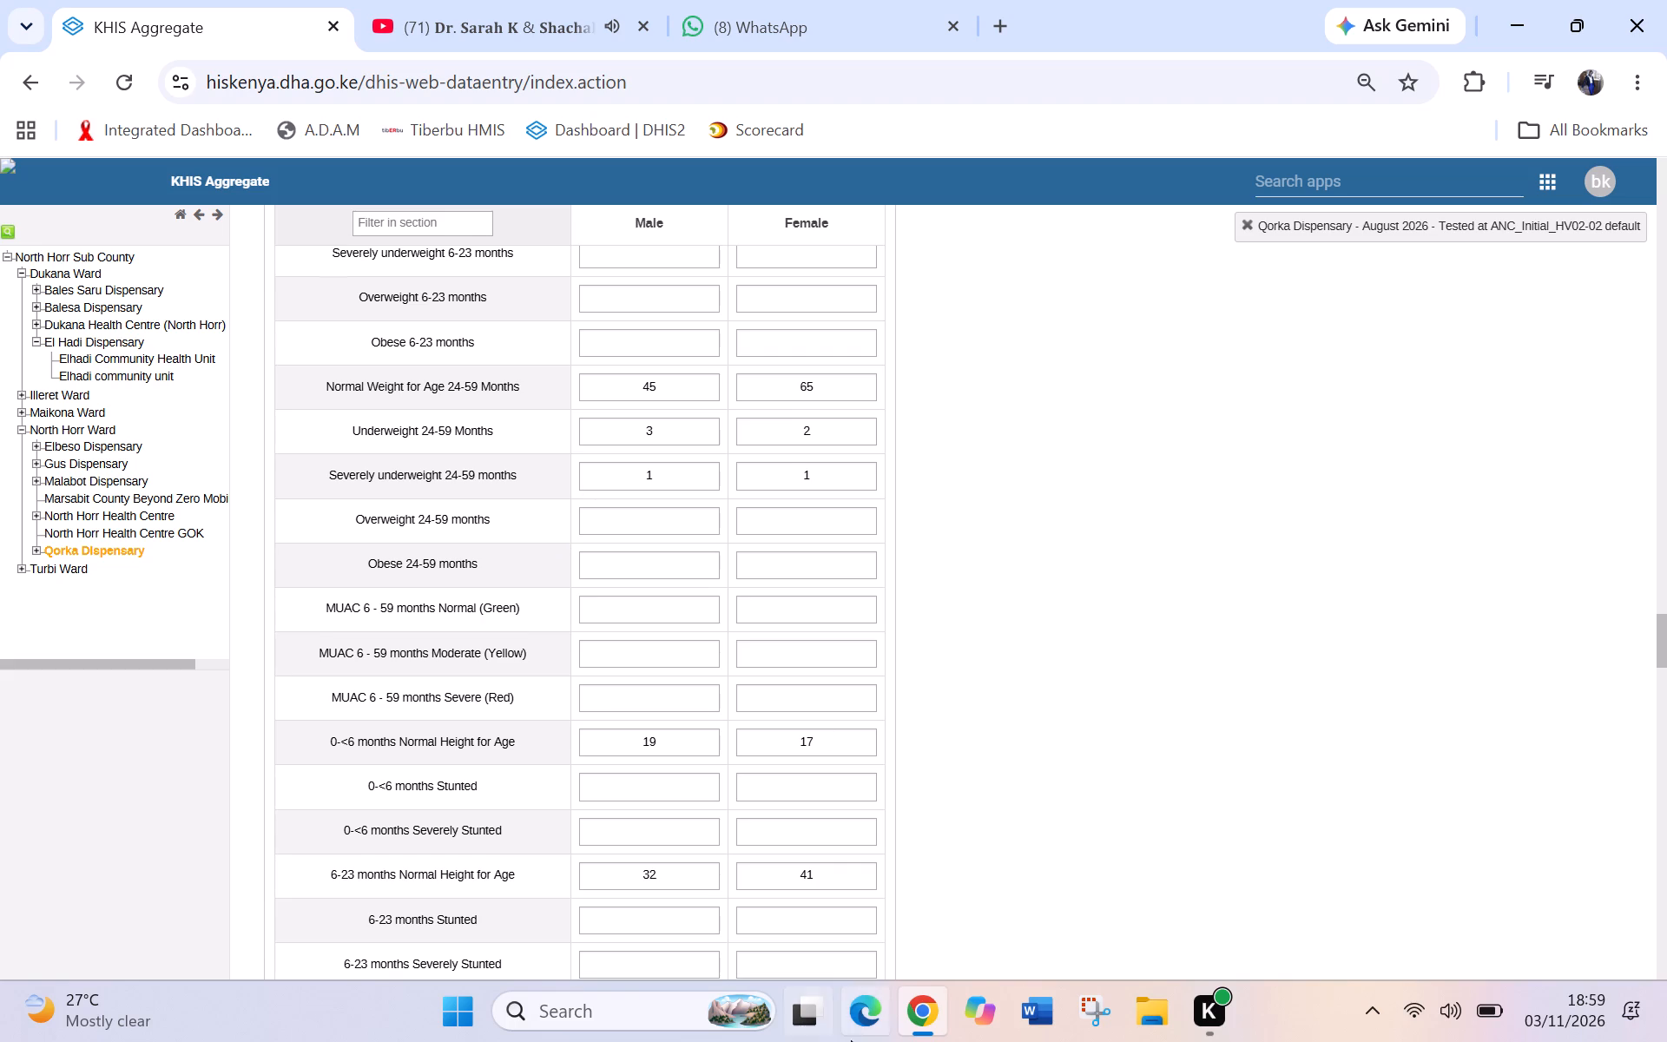
pyautogui.scroll(-2, 851, 1040)
pyautogui.scroll(-3, 692, 836)
pyautogui.scroll(-3, 402, 672)
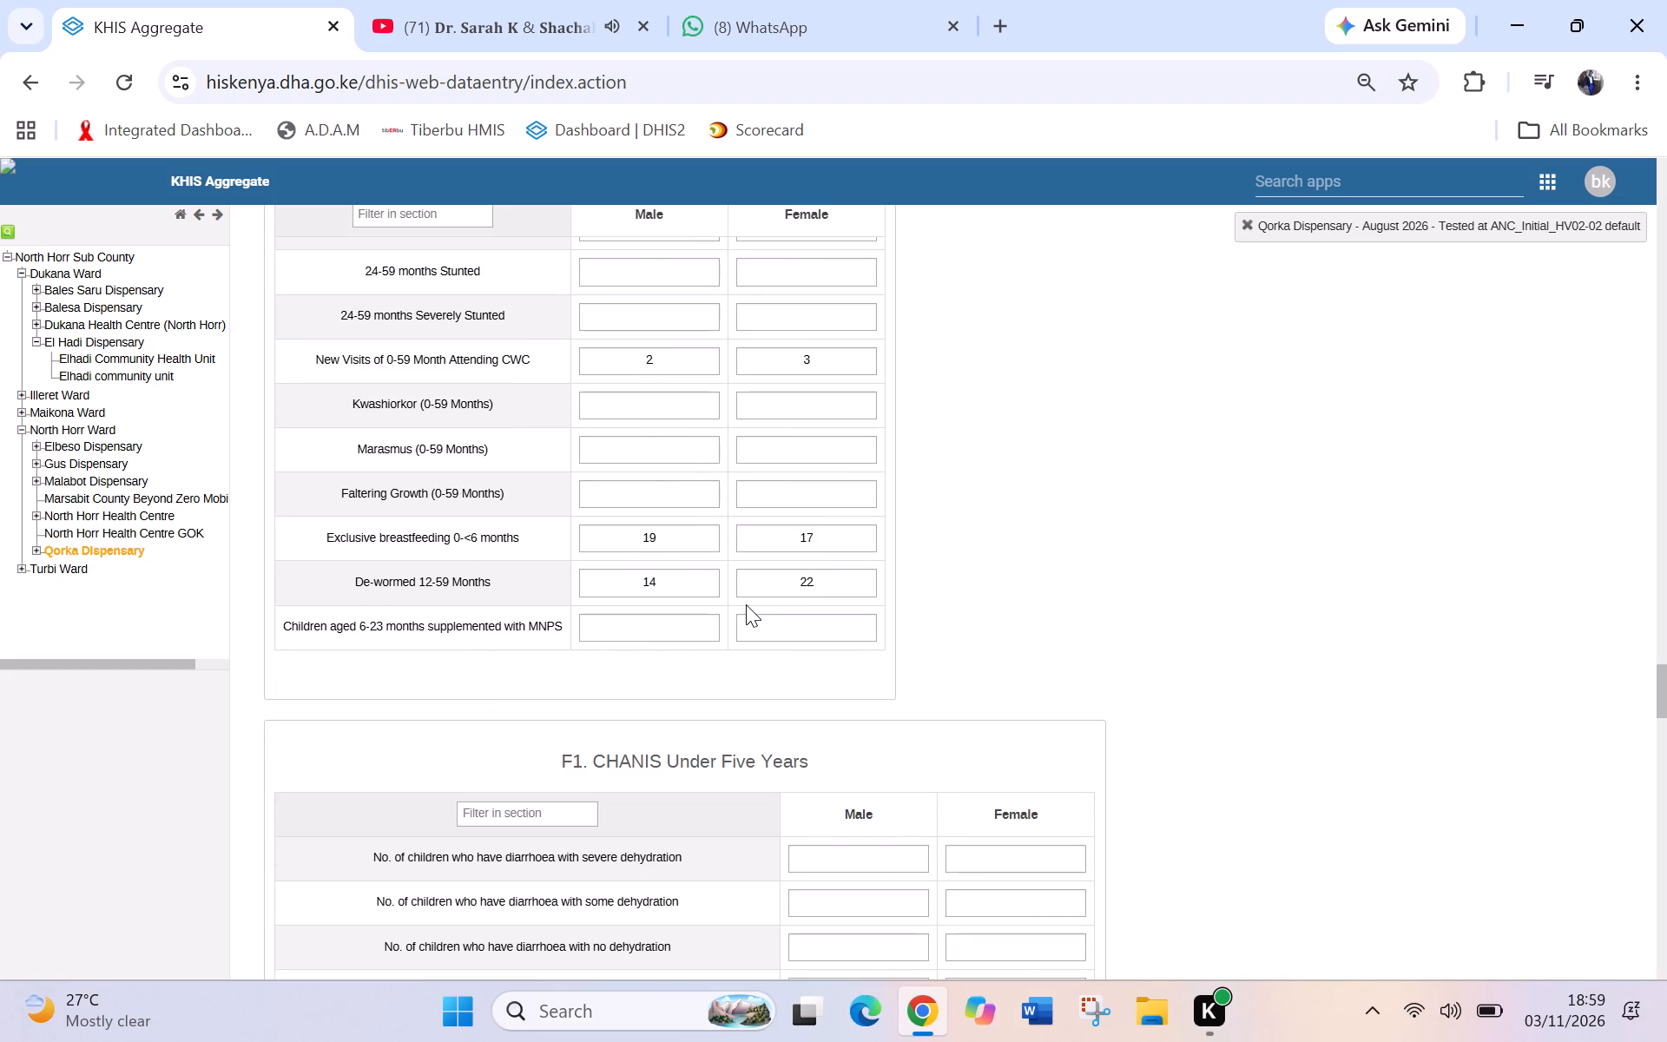
pyautogui.scroll(-4, 785, 479)
pyautogui.scroll(-4, 759, 683)
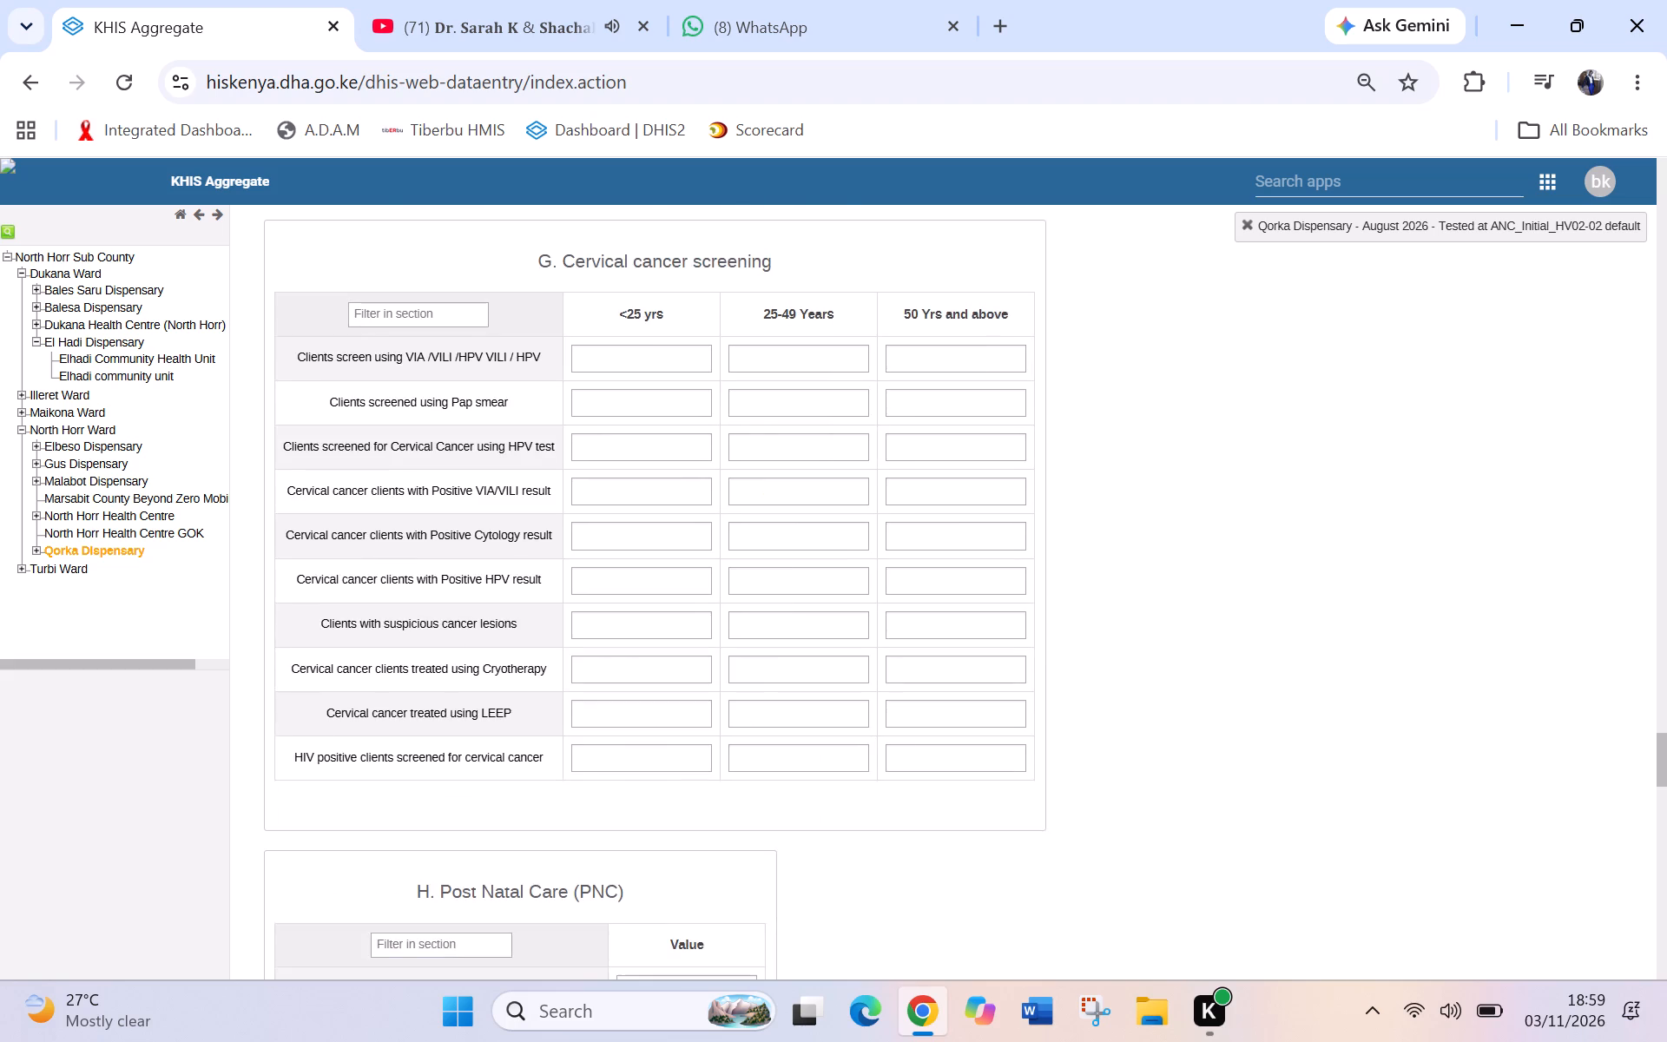
# In F1. CHANIS Under Five Years, enter 3 male and 2 female for children presenting with pneumonia treated with antibiotics (Amoxycillin (DT)).
pyautogui.scroll(3, 765, 676)
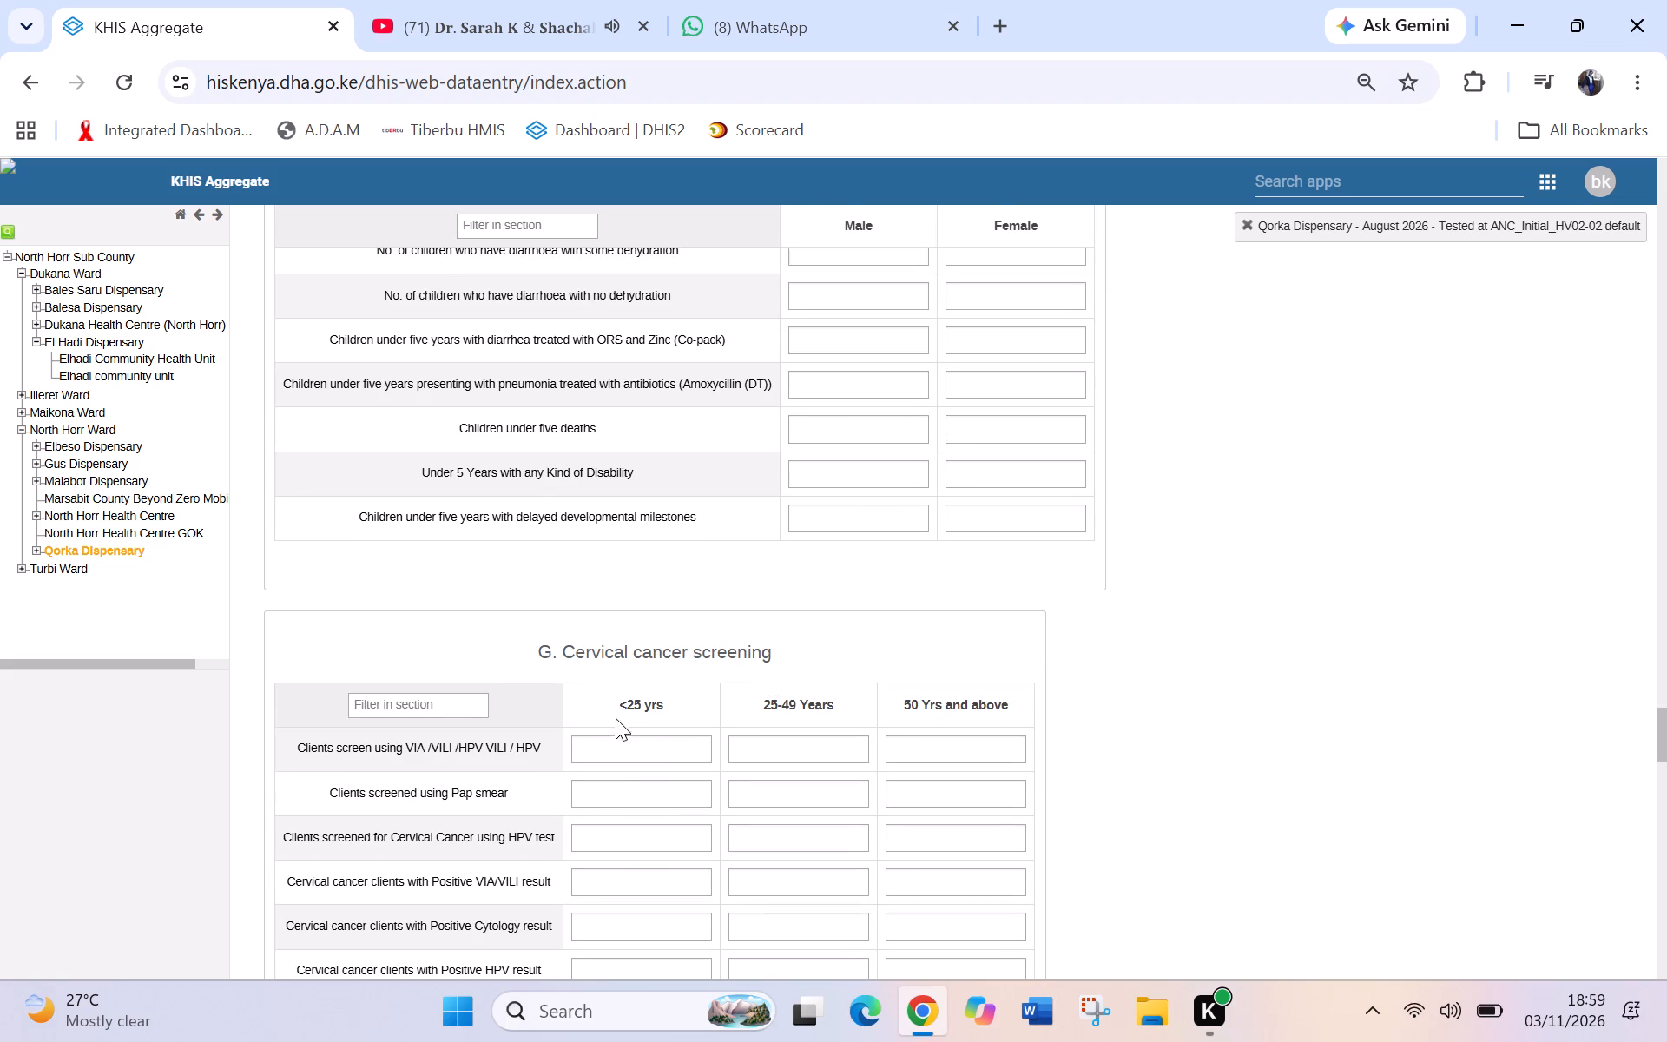
pyautogui.scroll(-2, 621, 714)
pyautogui.scroll(3, 632, 813)
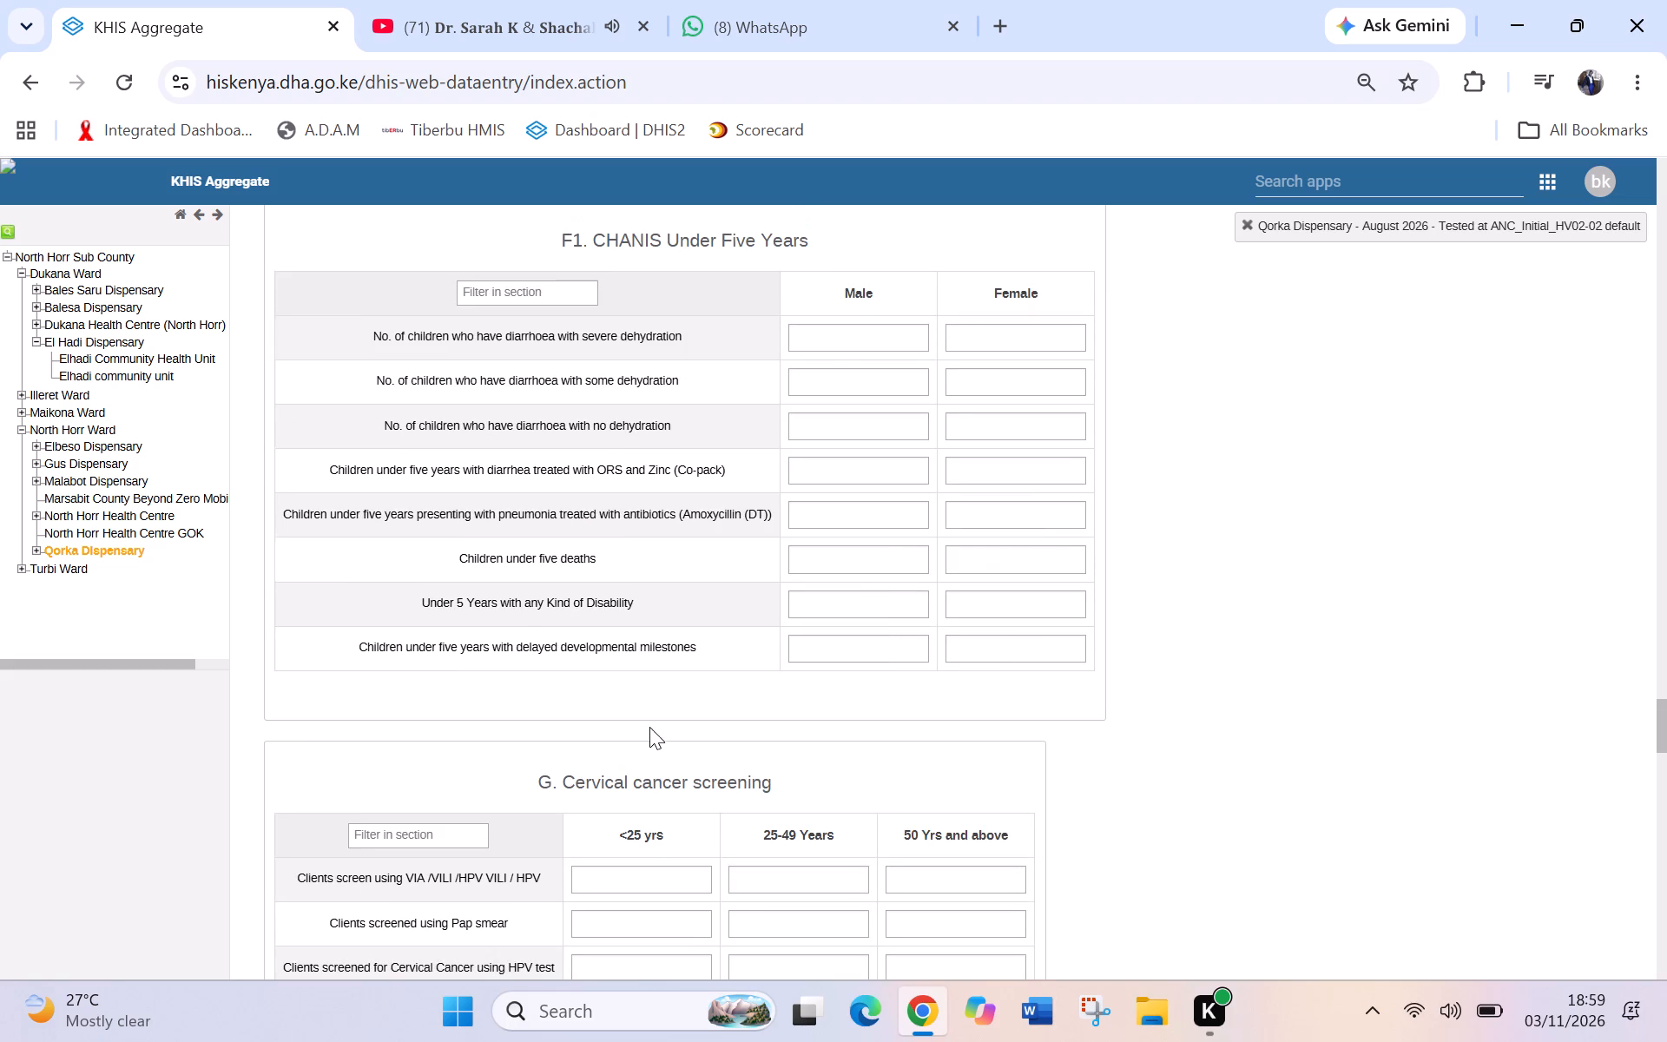
pyautogui.click(839, 530)
pyautogui.click(839, 521)
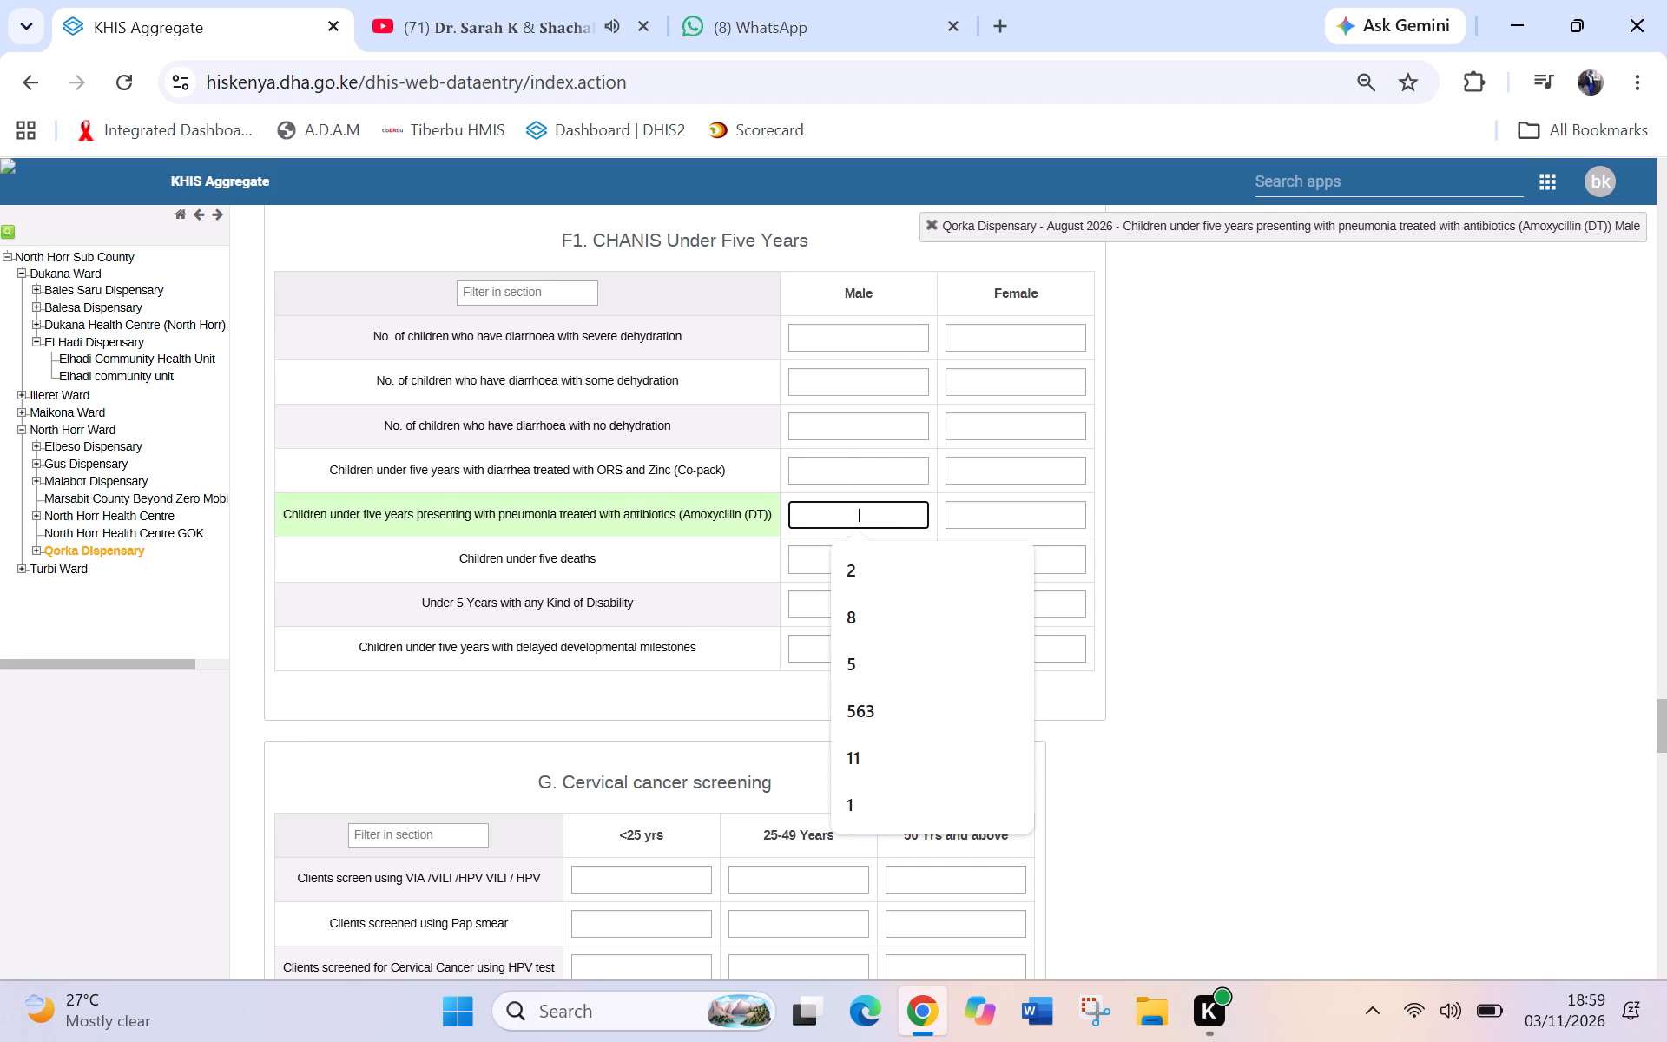
pyautogui.press('3')
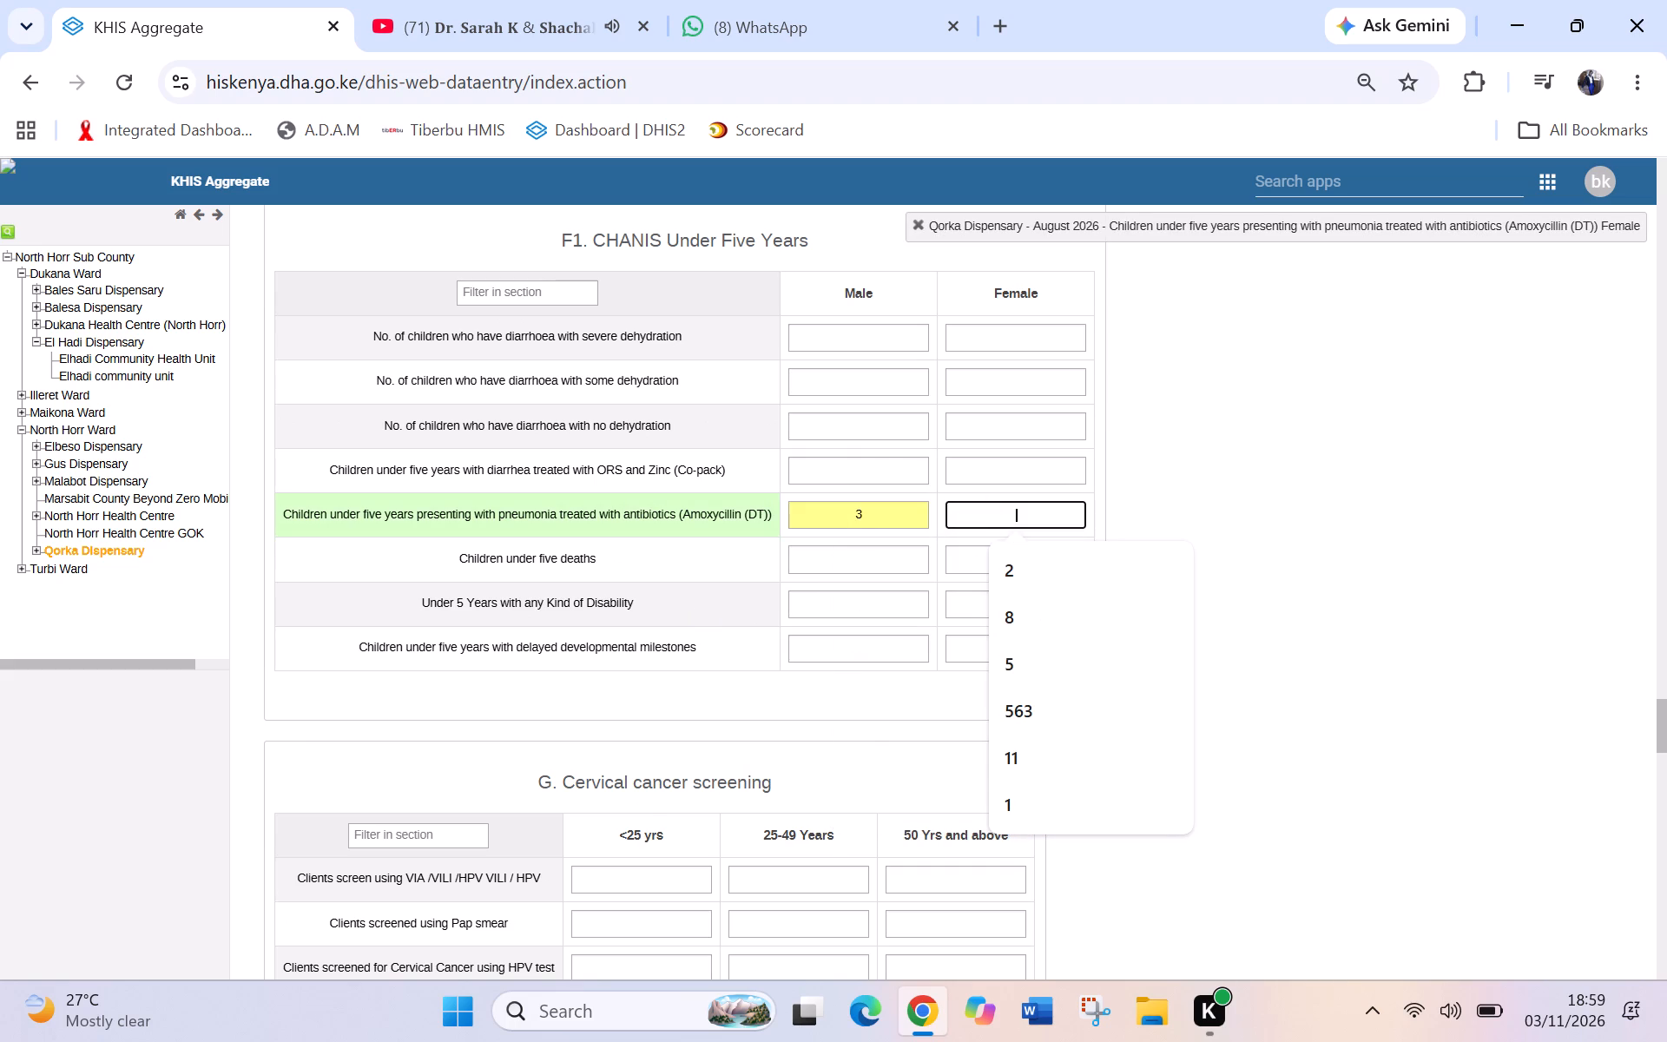
pyautogui.press('2')
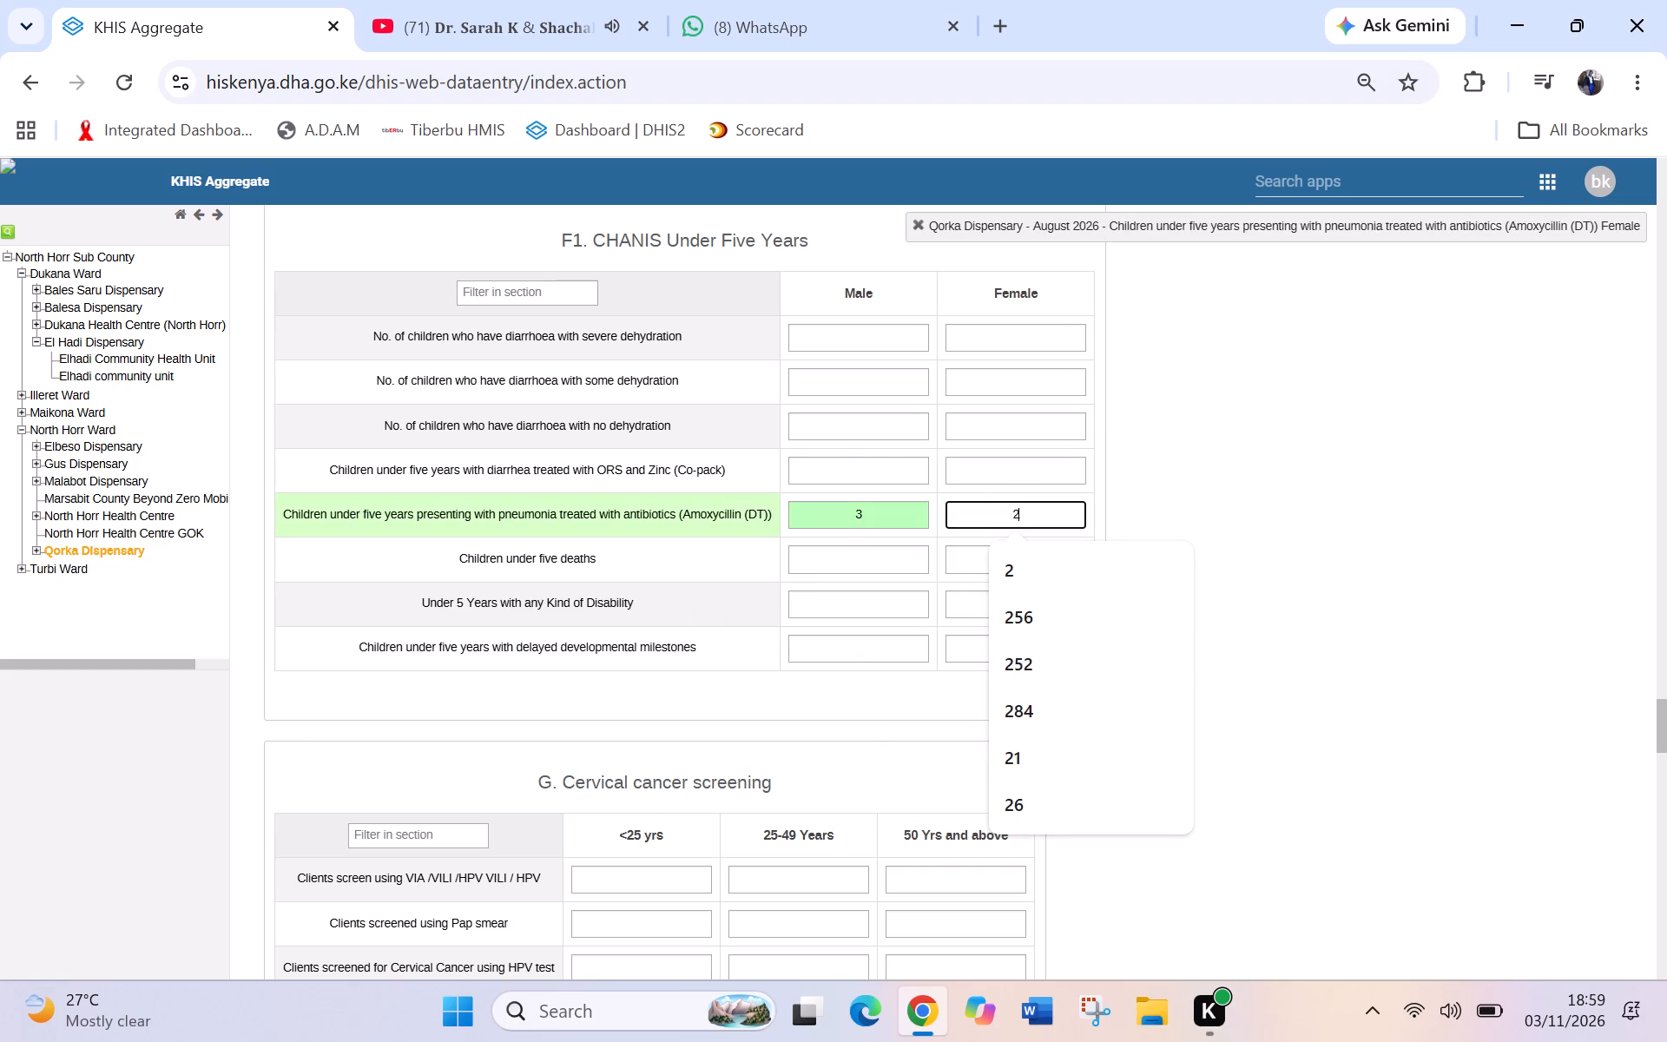
pyautogui.click(1314, 607)
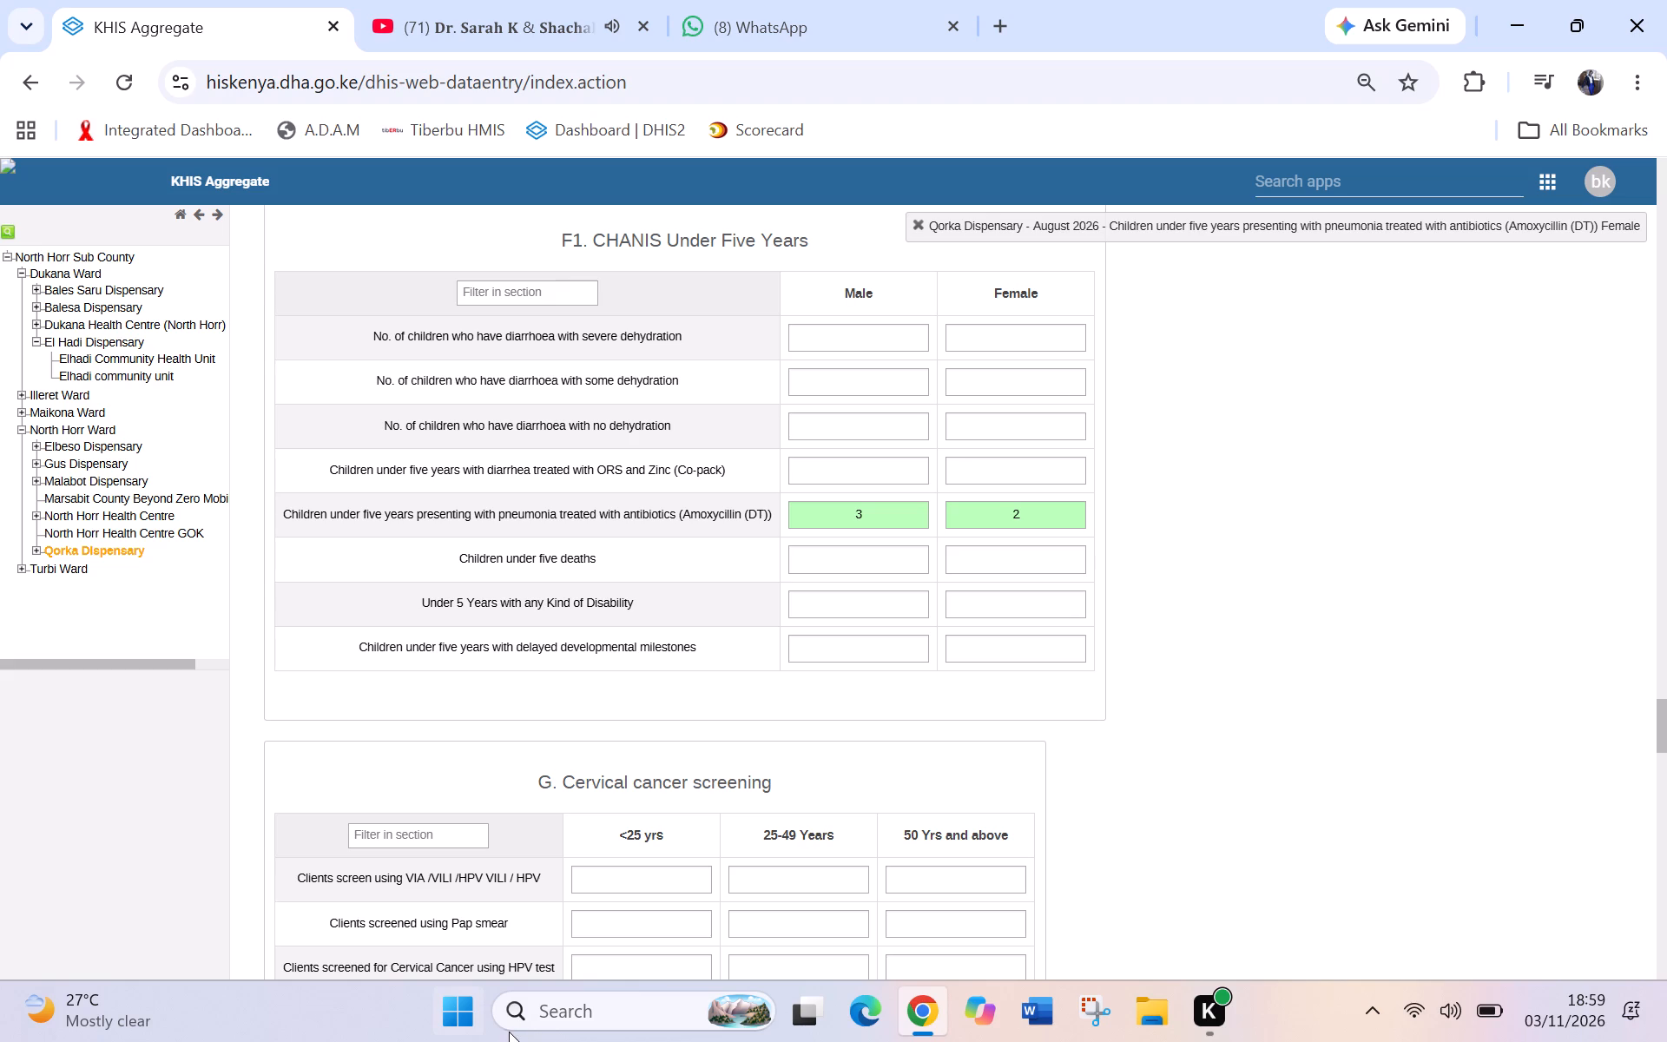
# Check the remaining MOH 711 sections, run validation on the report and close the validation result.
pyautogui.scroll(-2, 462, 1016)
pyautogui.scroll(-4, 1409, 734)
pyautogui.click(1508, 747)
pyautogui.scroll(-5, 891, 726)
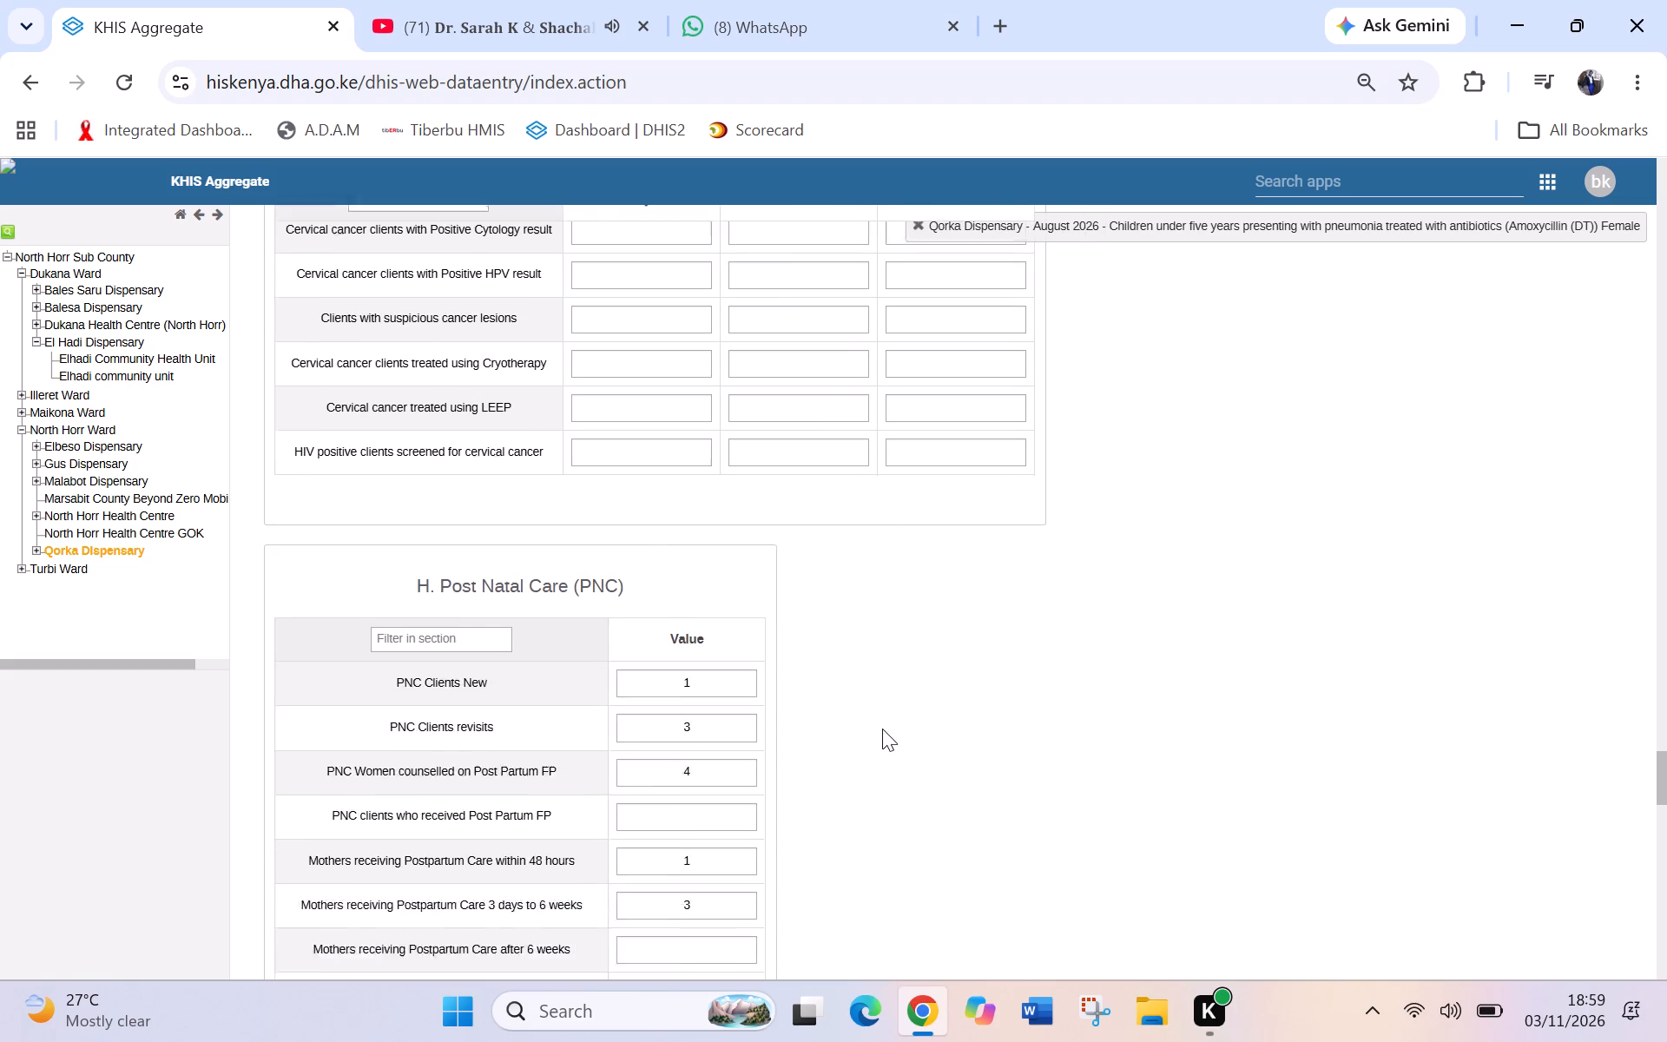
pyautogui.scroll(-20, 787, 696)
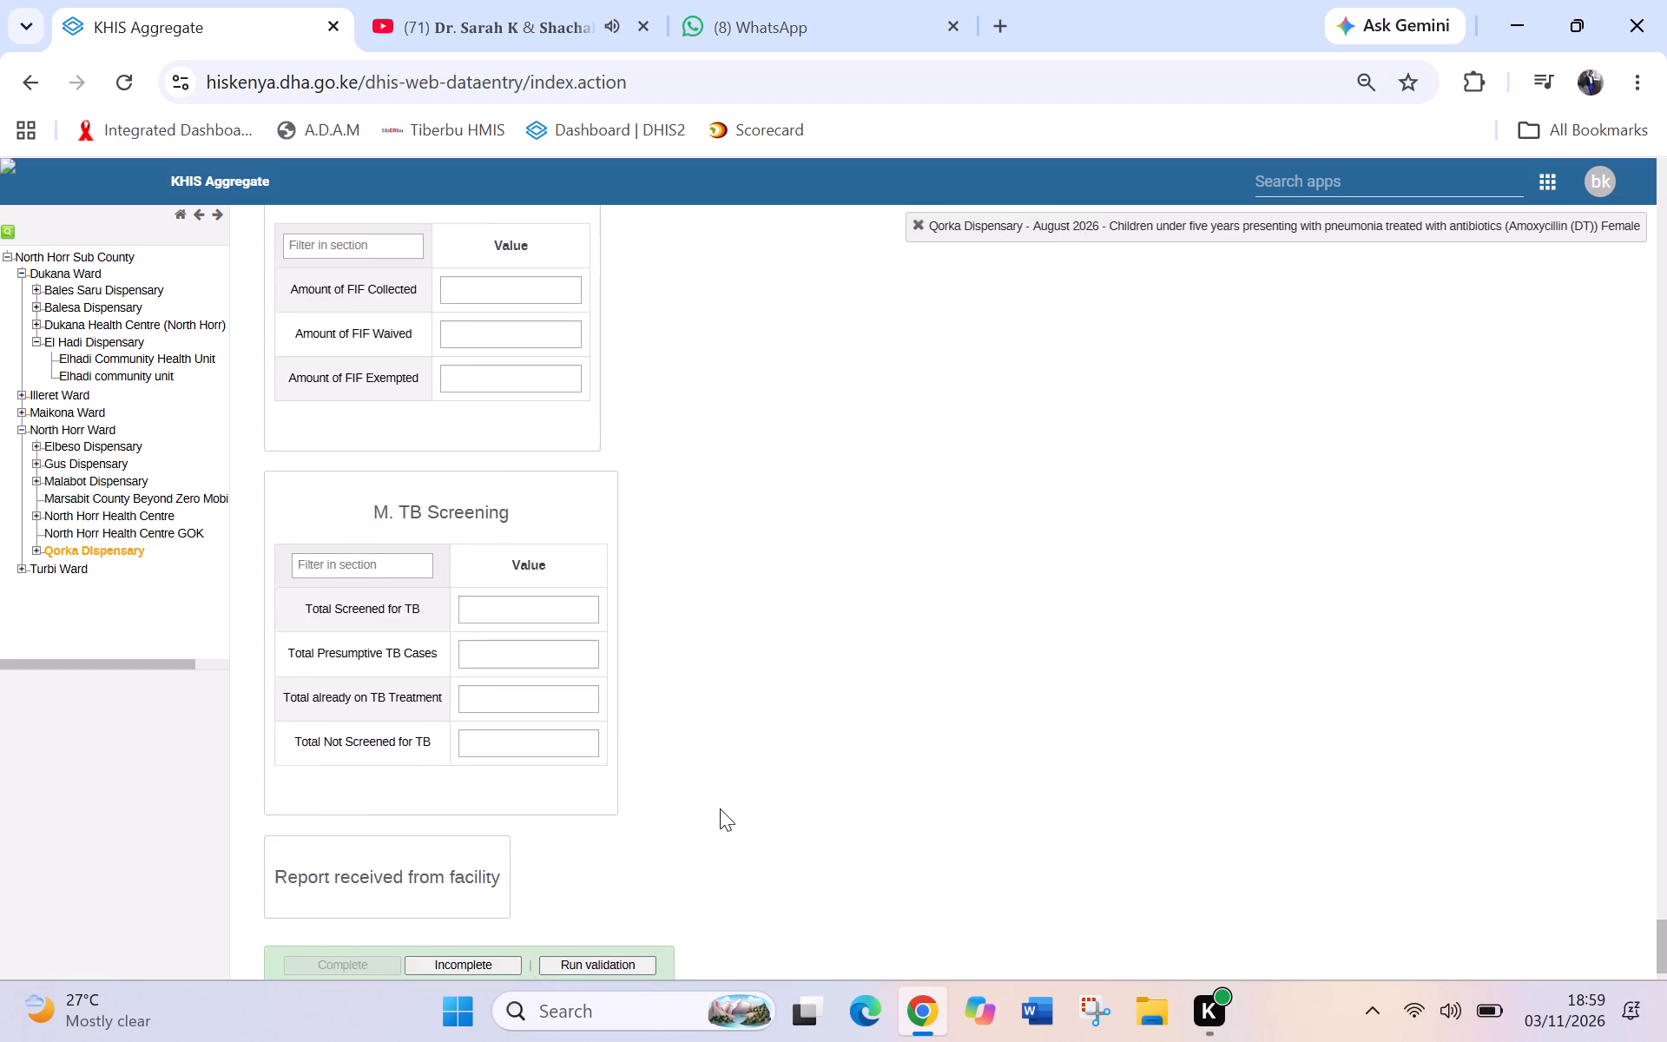
pyautogui.scroll(-2, 720, 808)
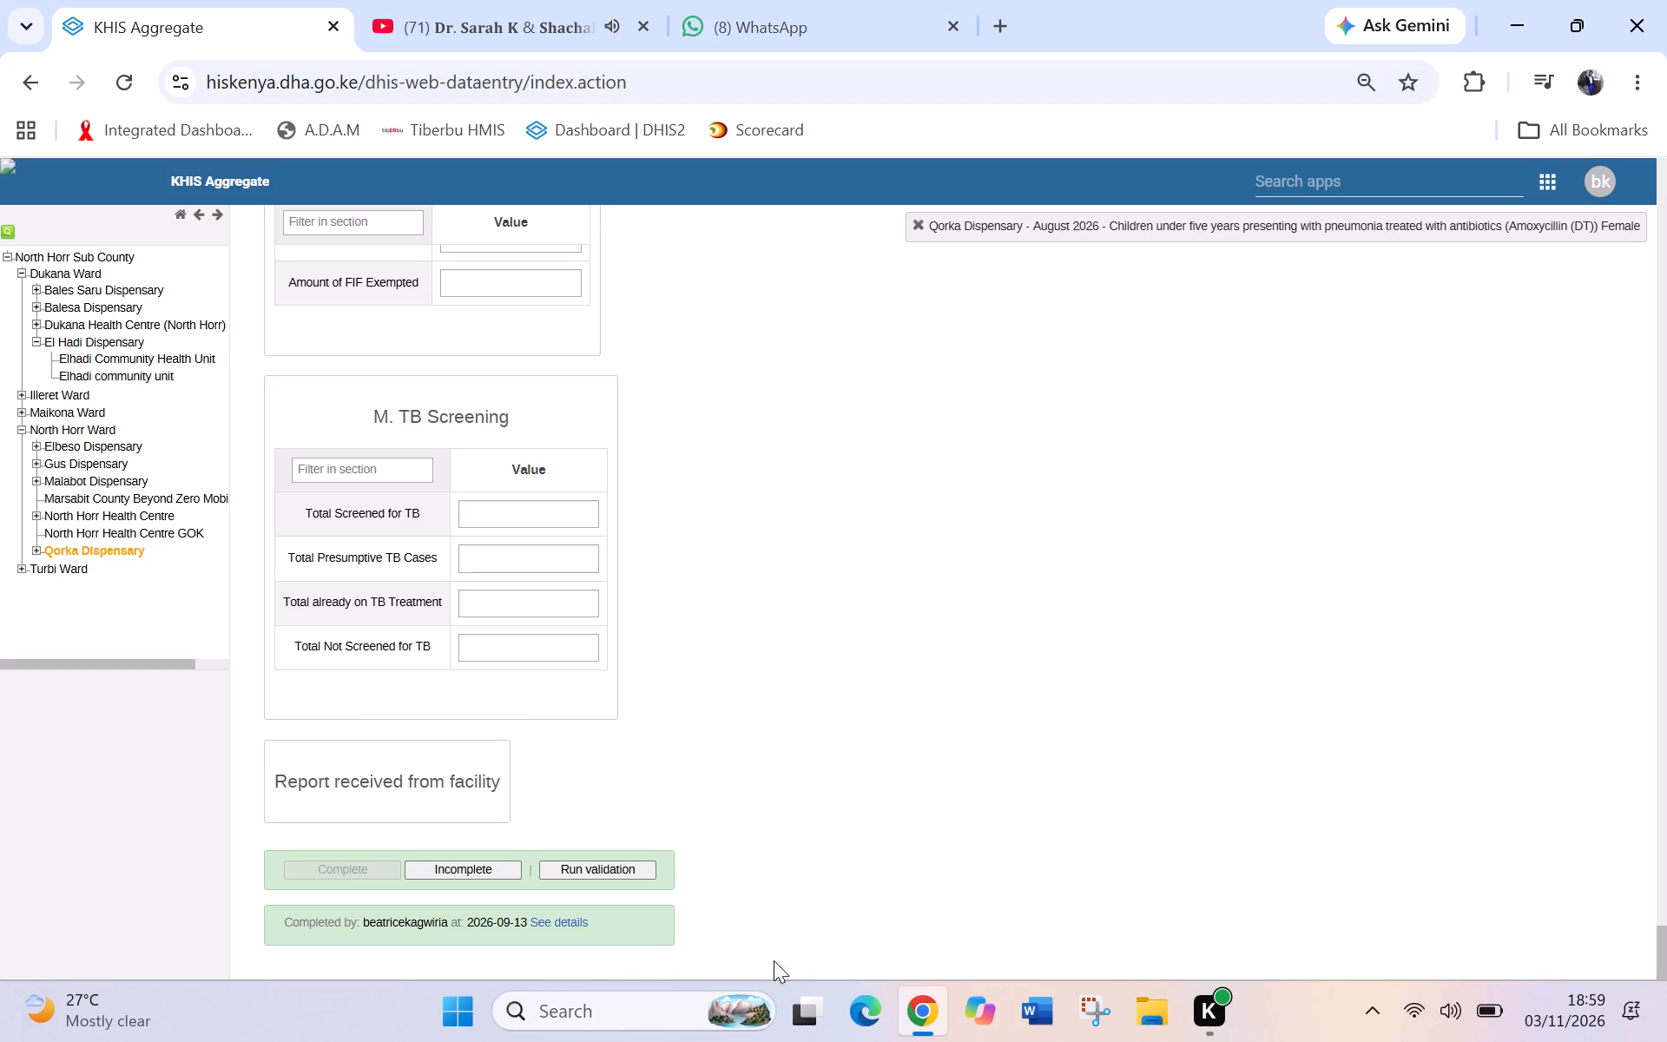
pyautogui.click(616, 871)
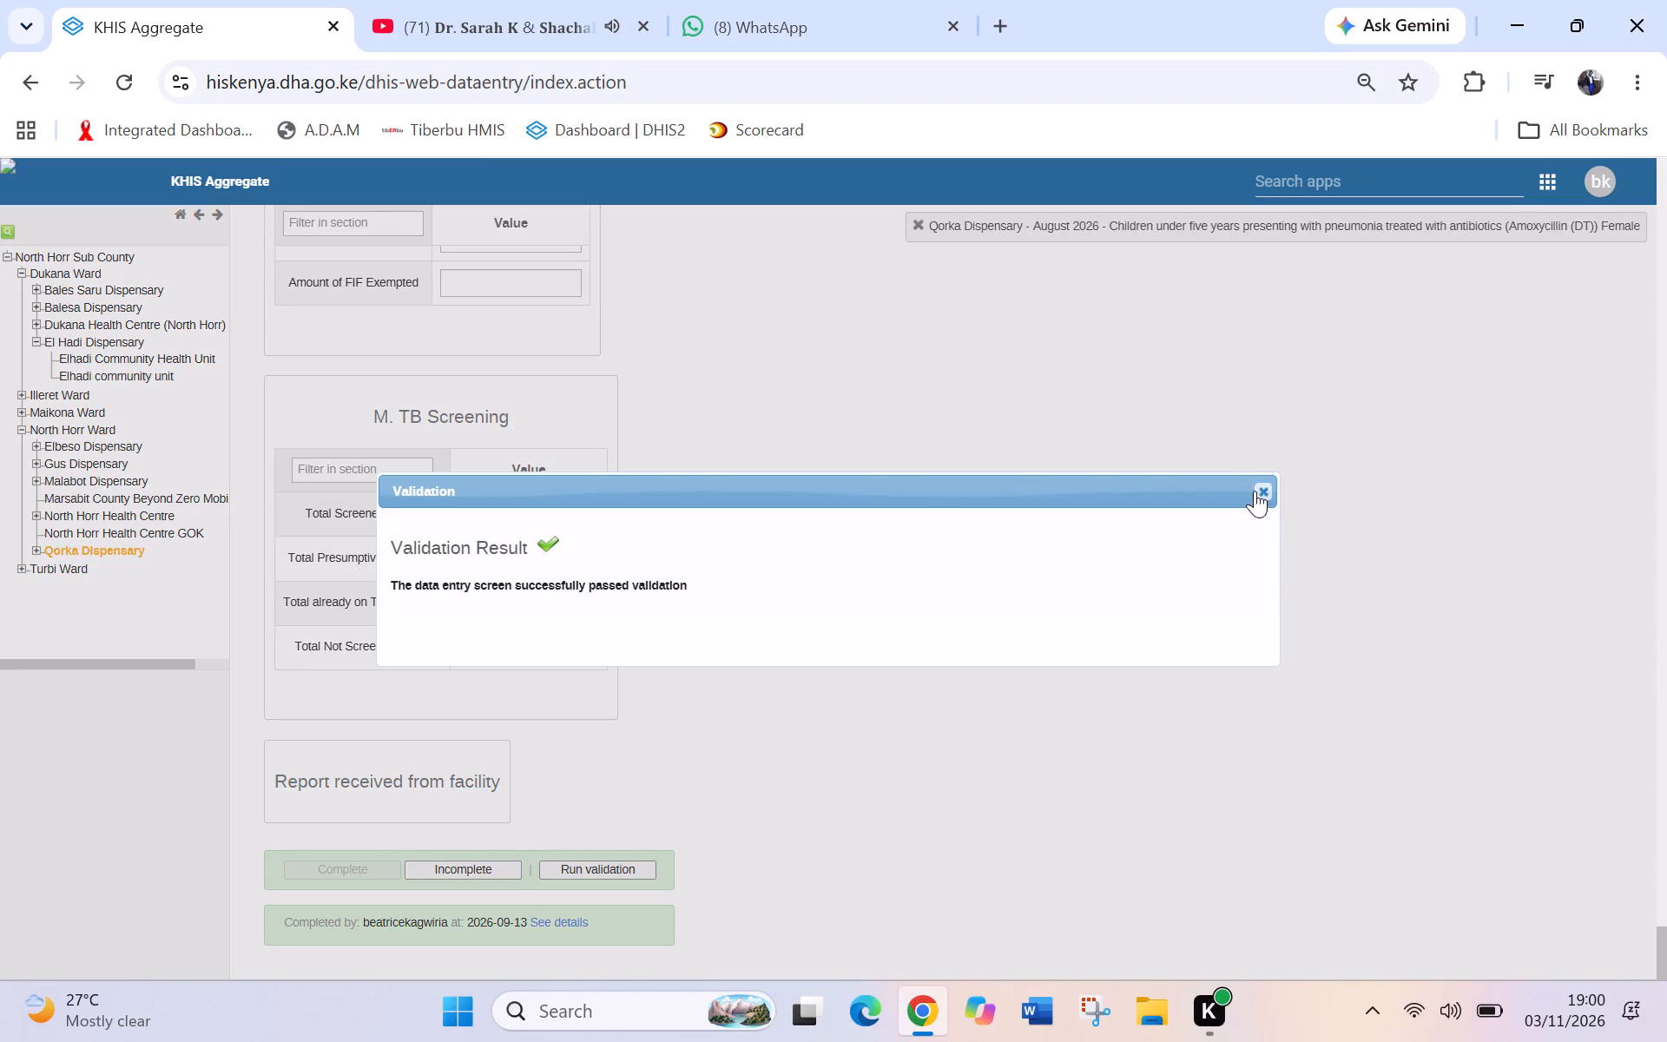
pyautogui.click(1257, 493)
# Switch Qorka Dispensary's data set to MOH 717 Service Workload for August 2026.
pyautogui.click(1666, 165)
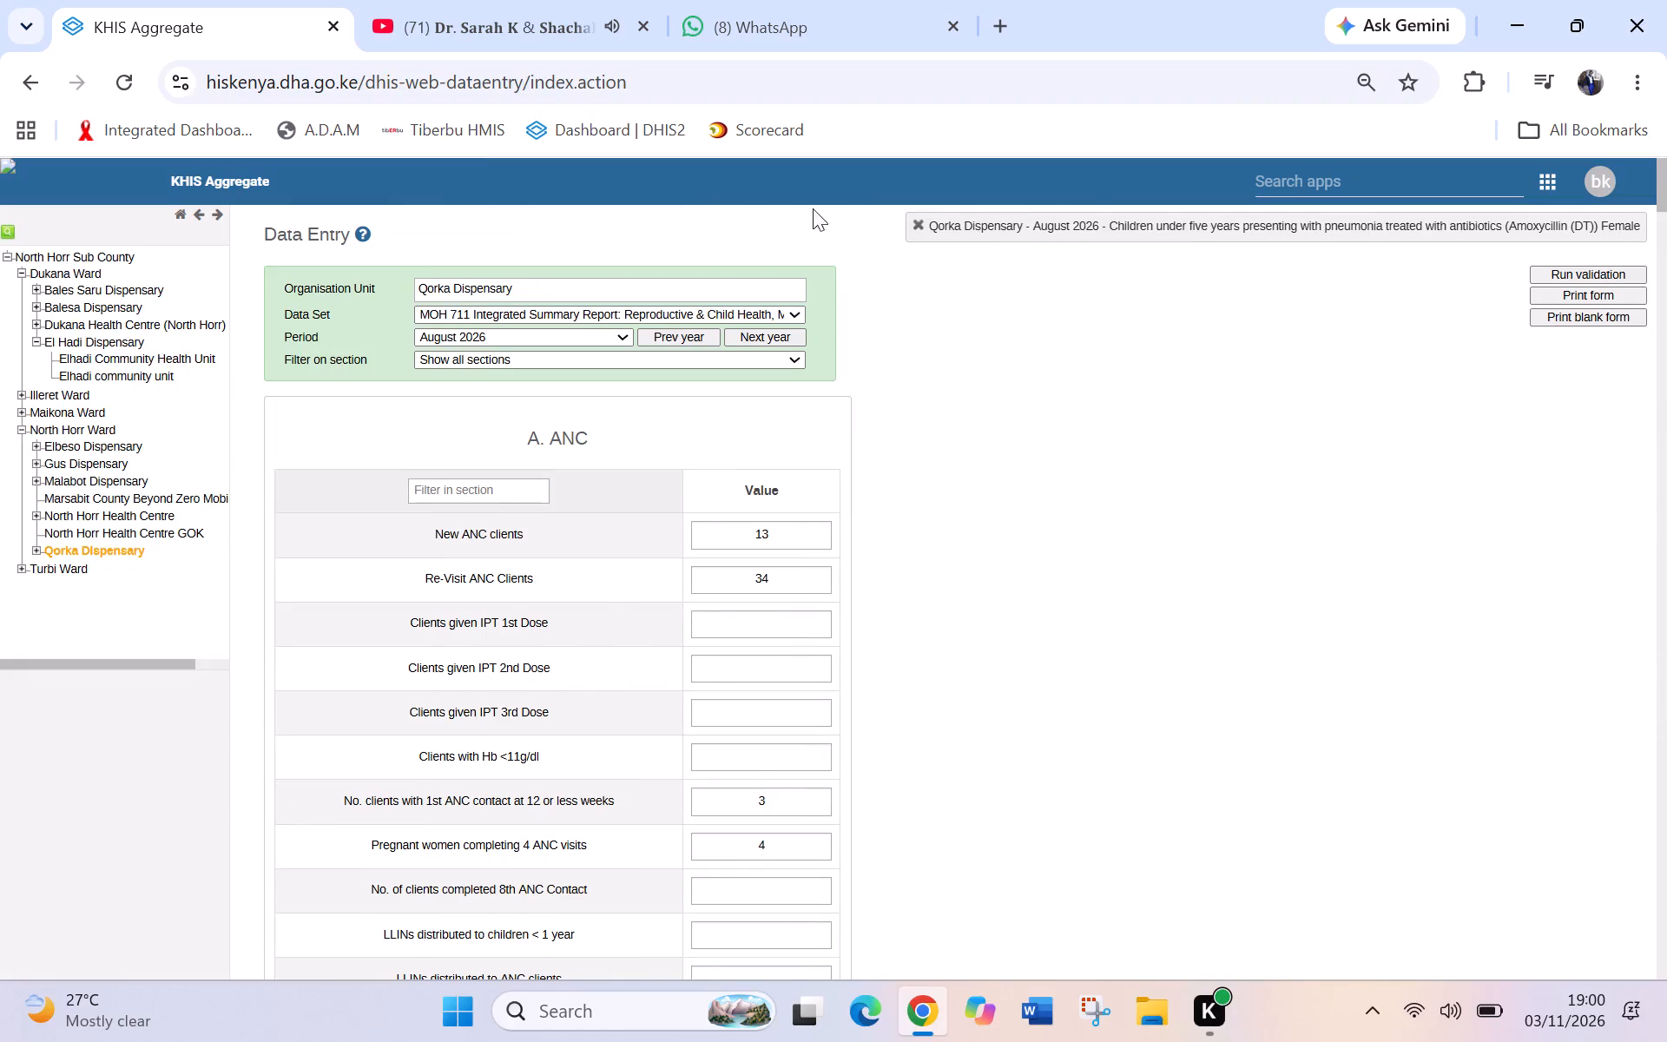
pyautogui.click(504, 319)
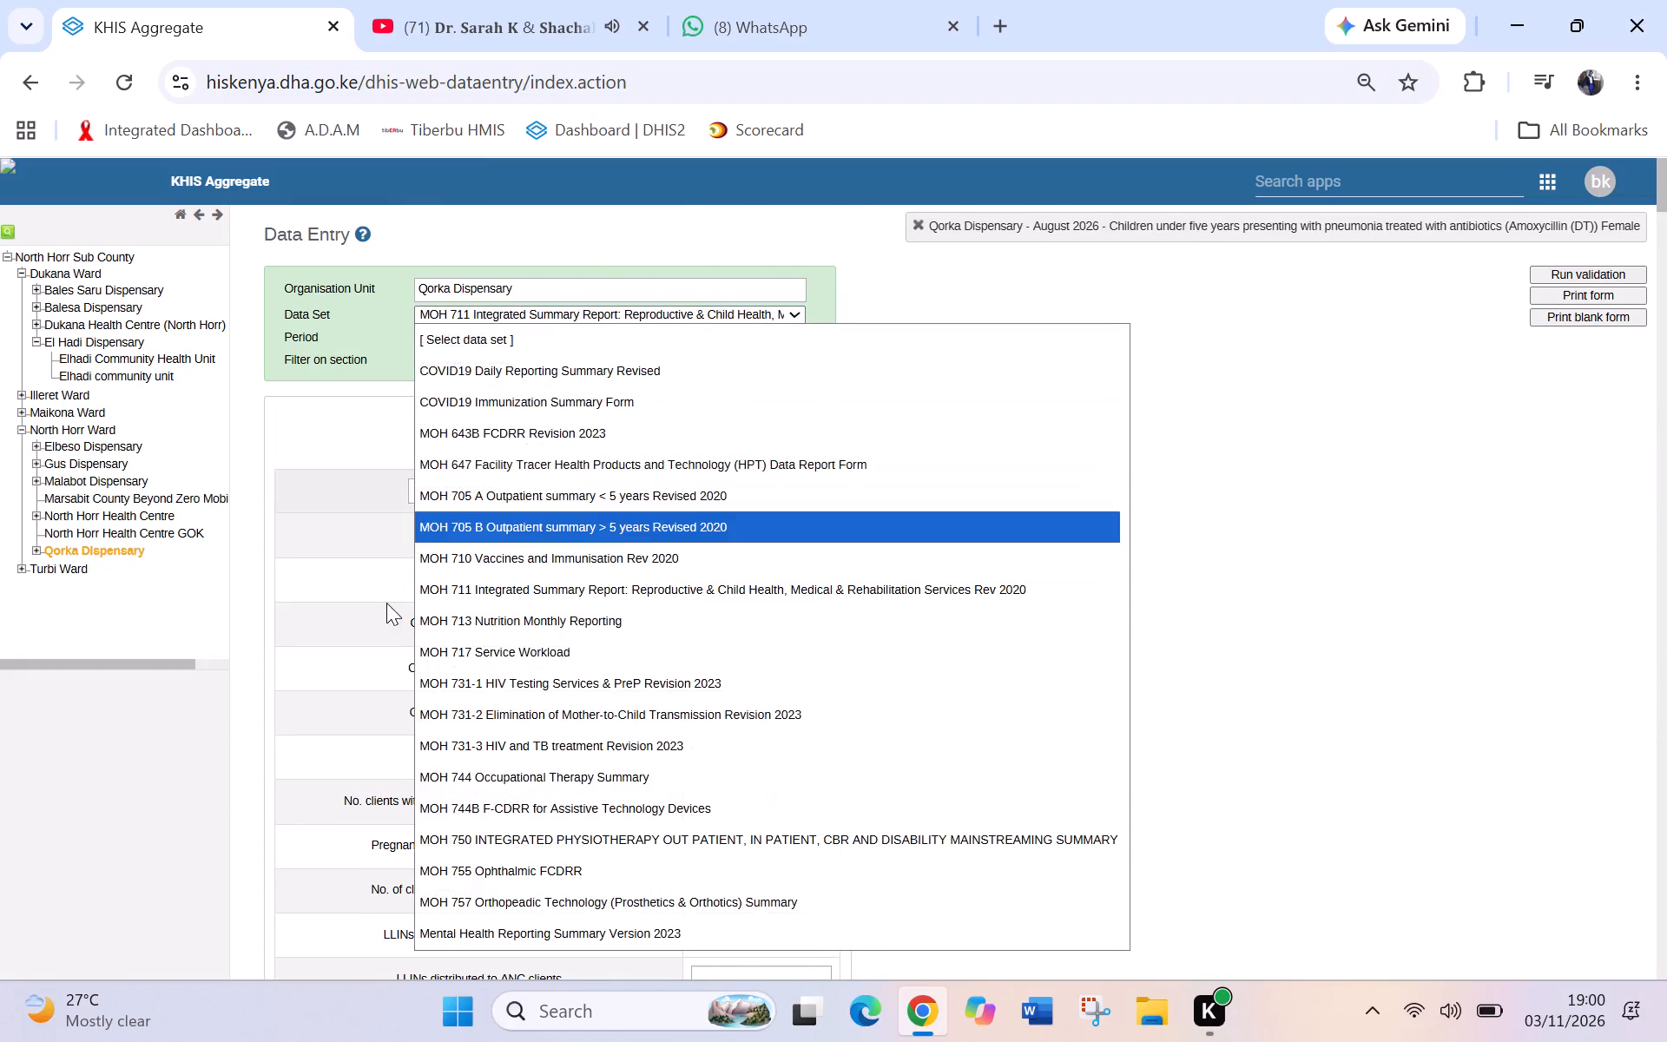
pyautogui.click(465, 643)
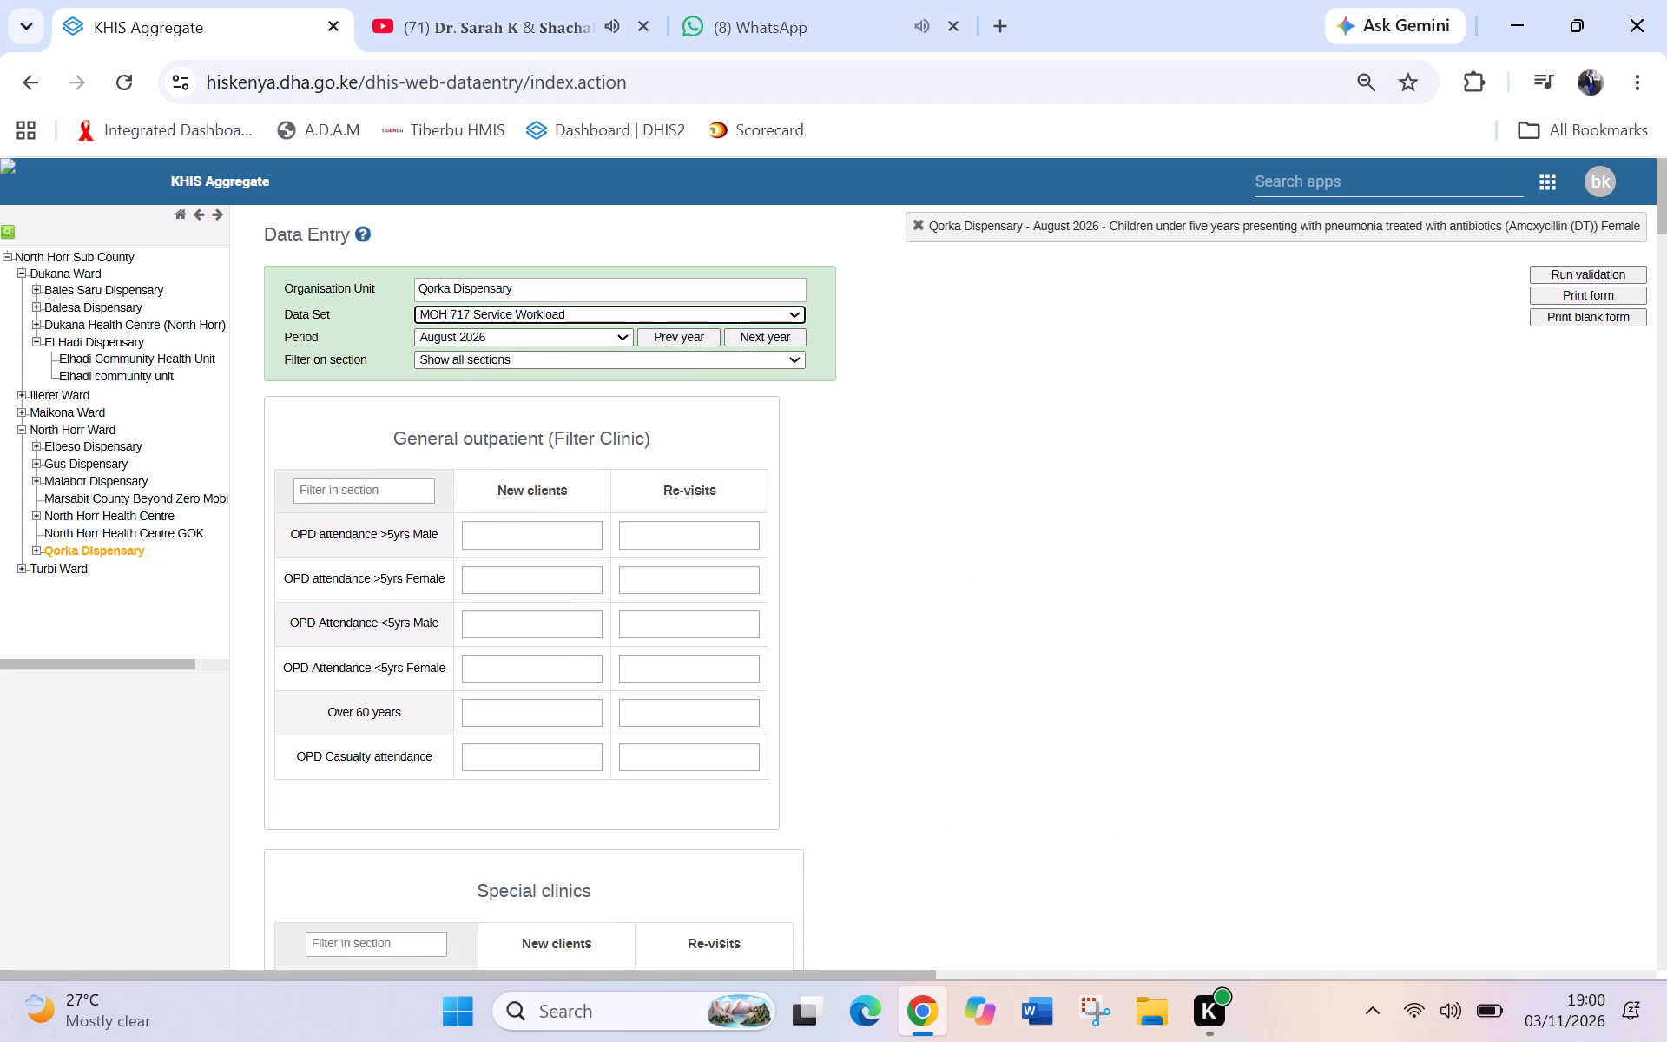
# In General outpatient, enter new clients: over-5 male 16, over-5 female 8, under-5 male 7, under-5 female 4, over 60 years 2.
pyautogui.click(530, 511)
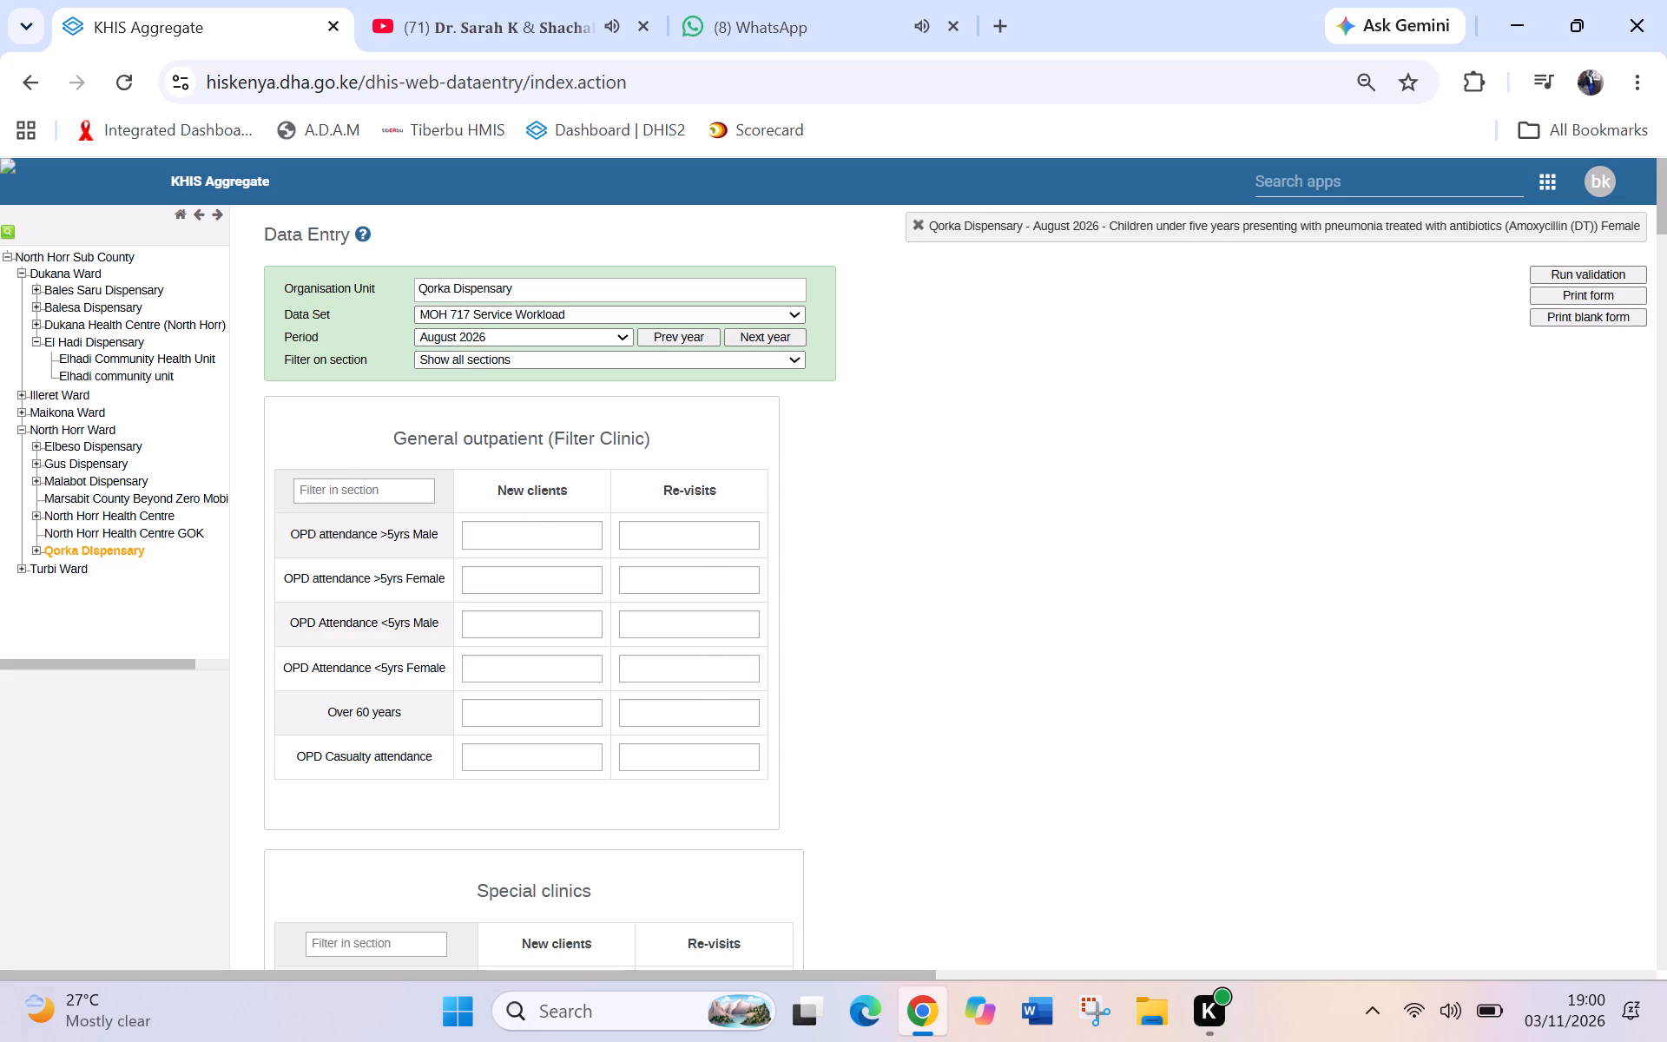
pyautogui.click(526, 524)
pyautogui.scroll(-1, 919, 535)
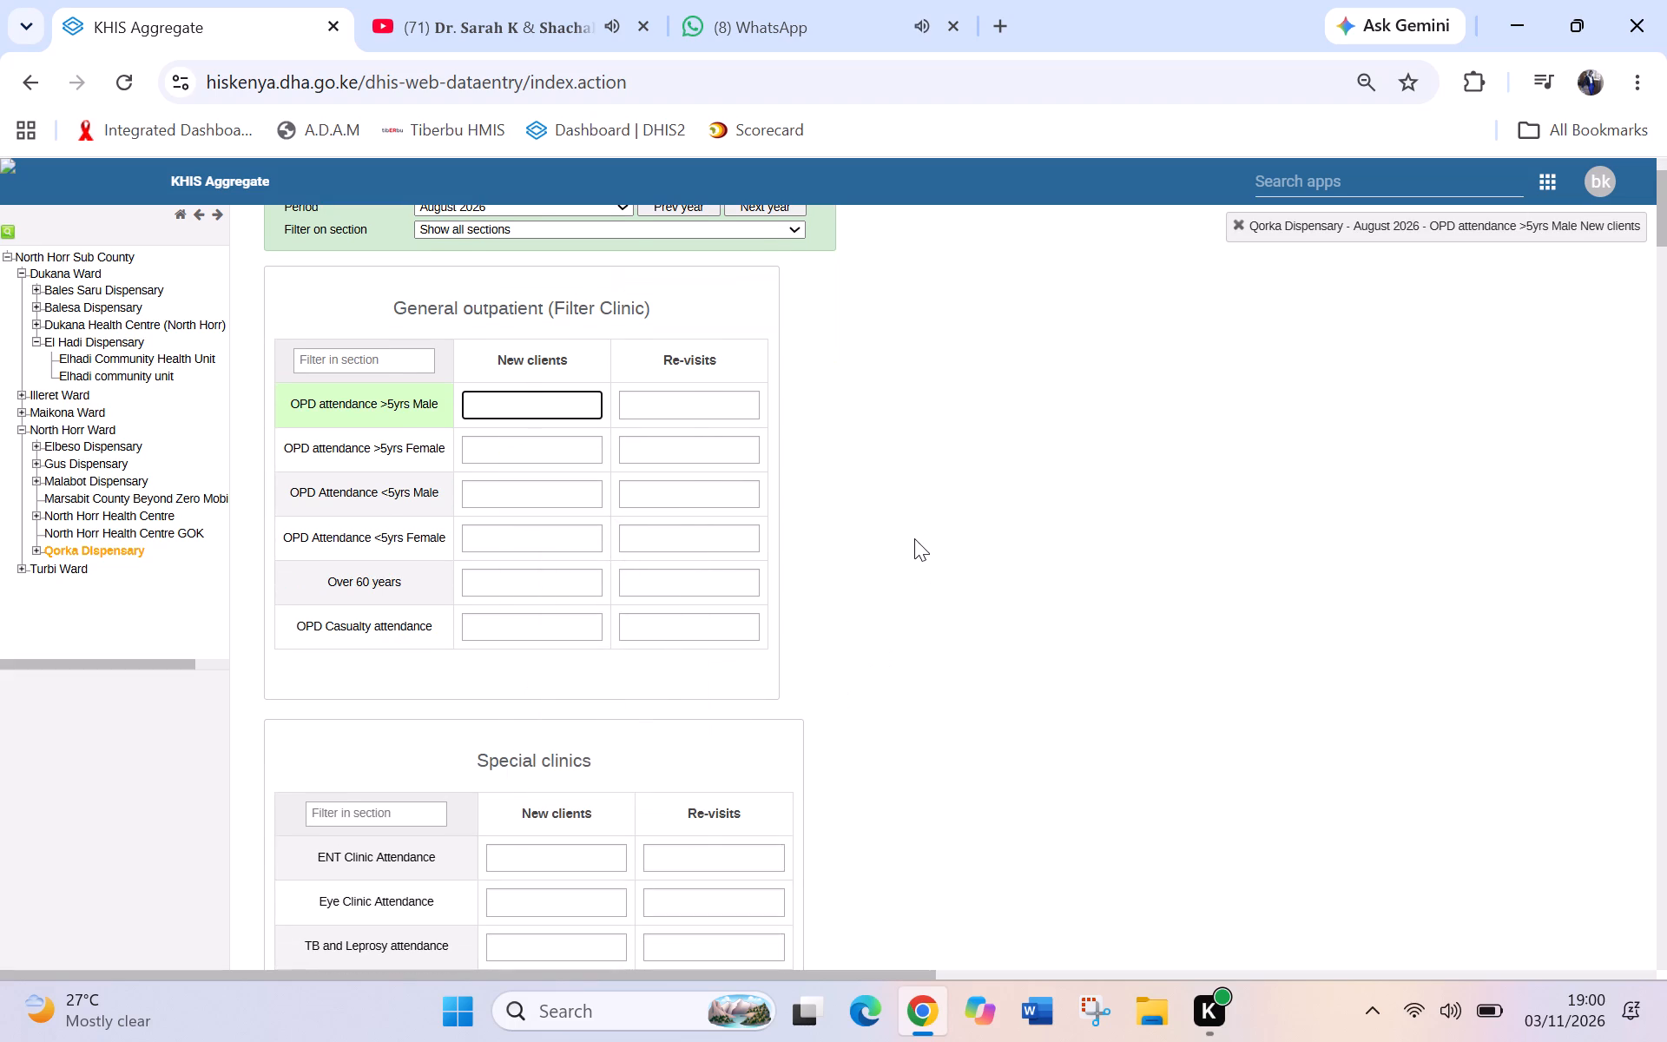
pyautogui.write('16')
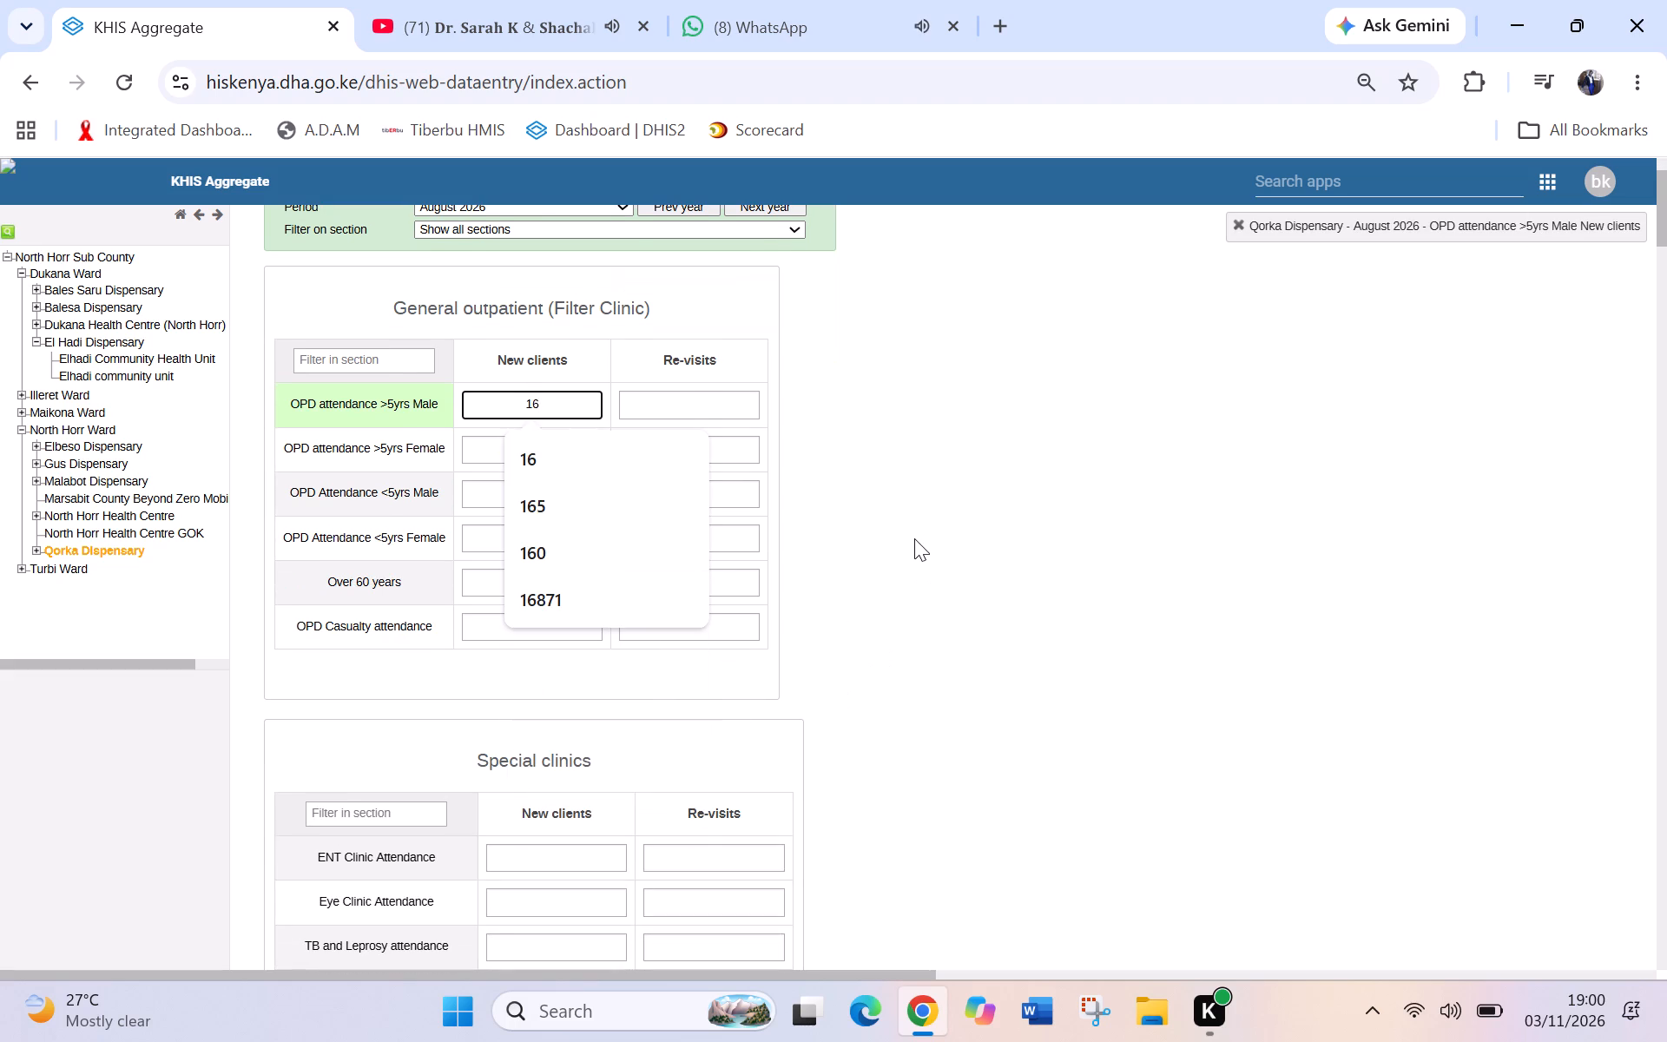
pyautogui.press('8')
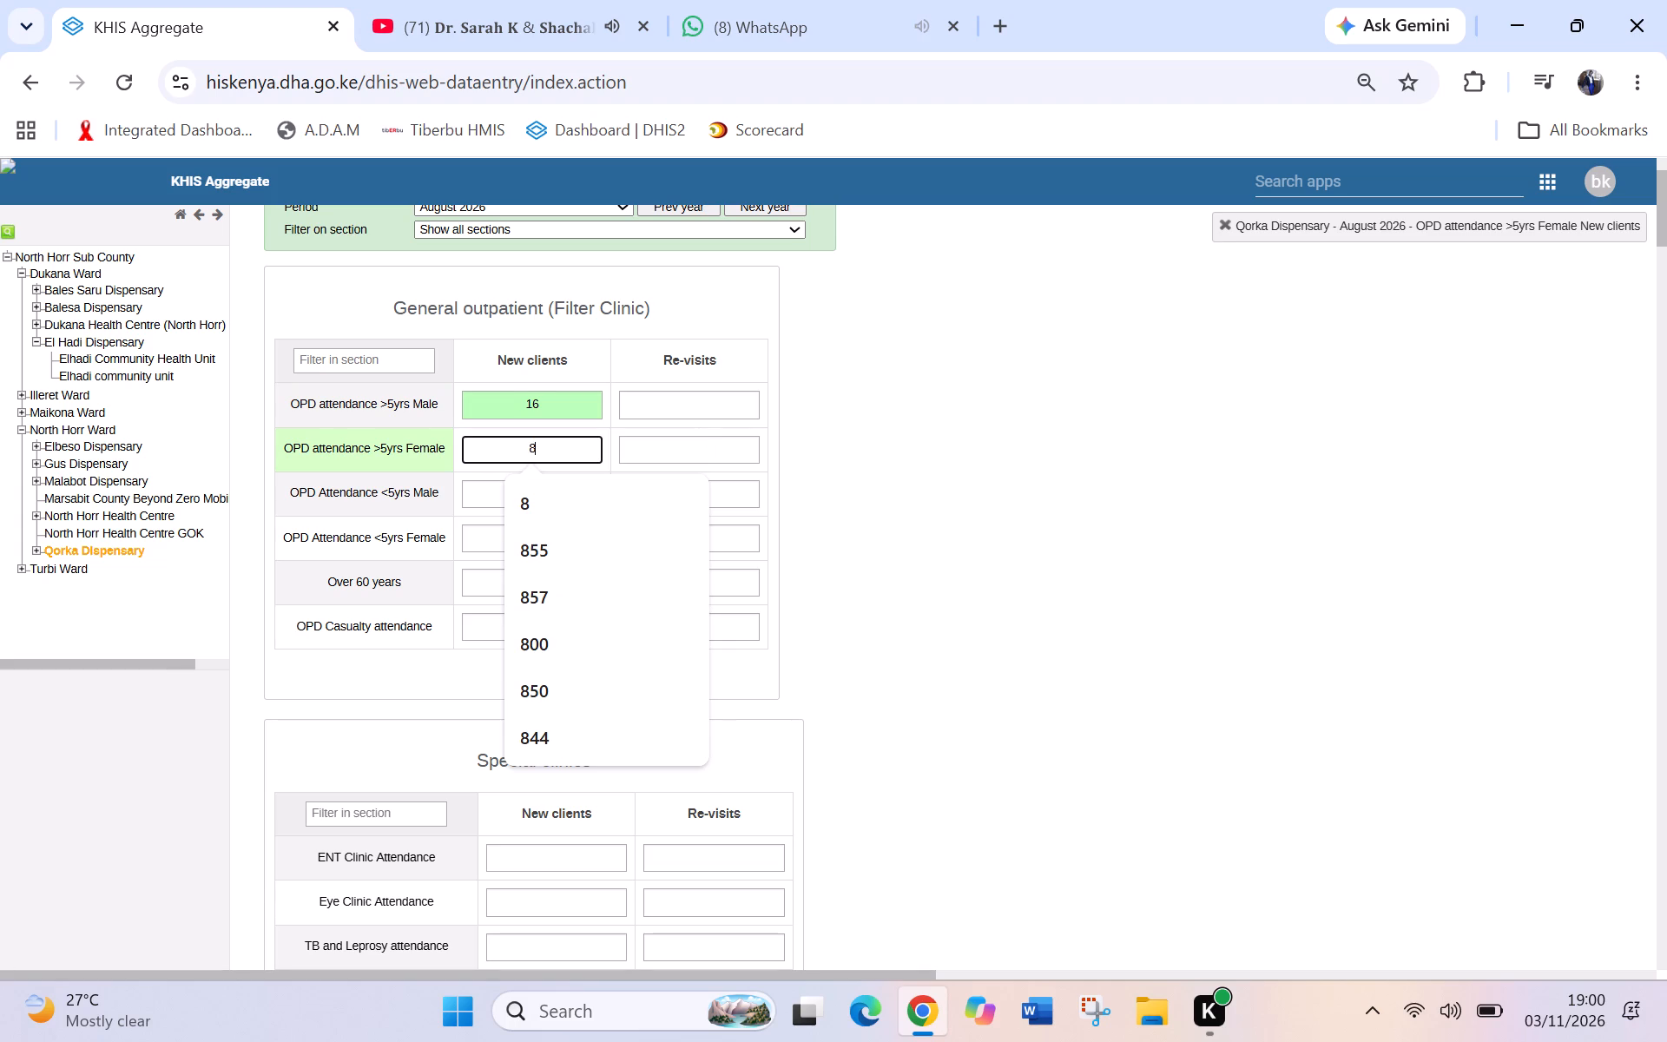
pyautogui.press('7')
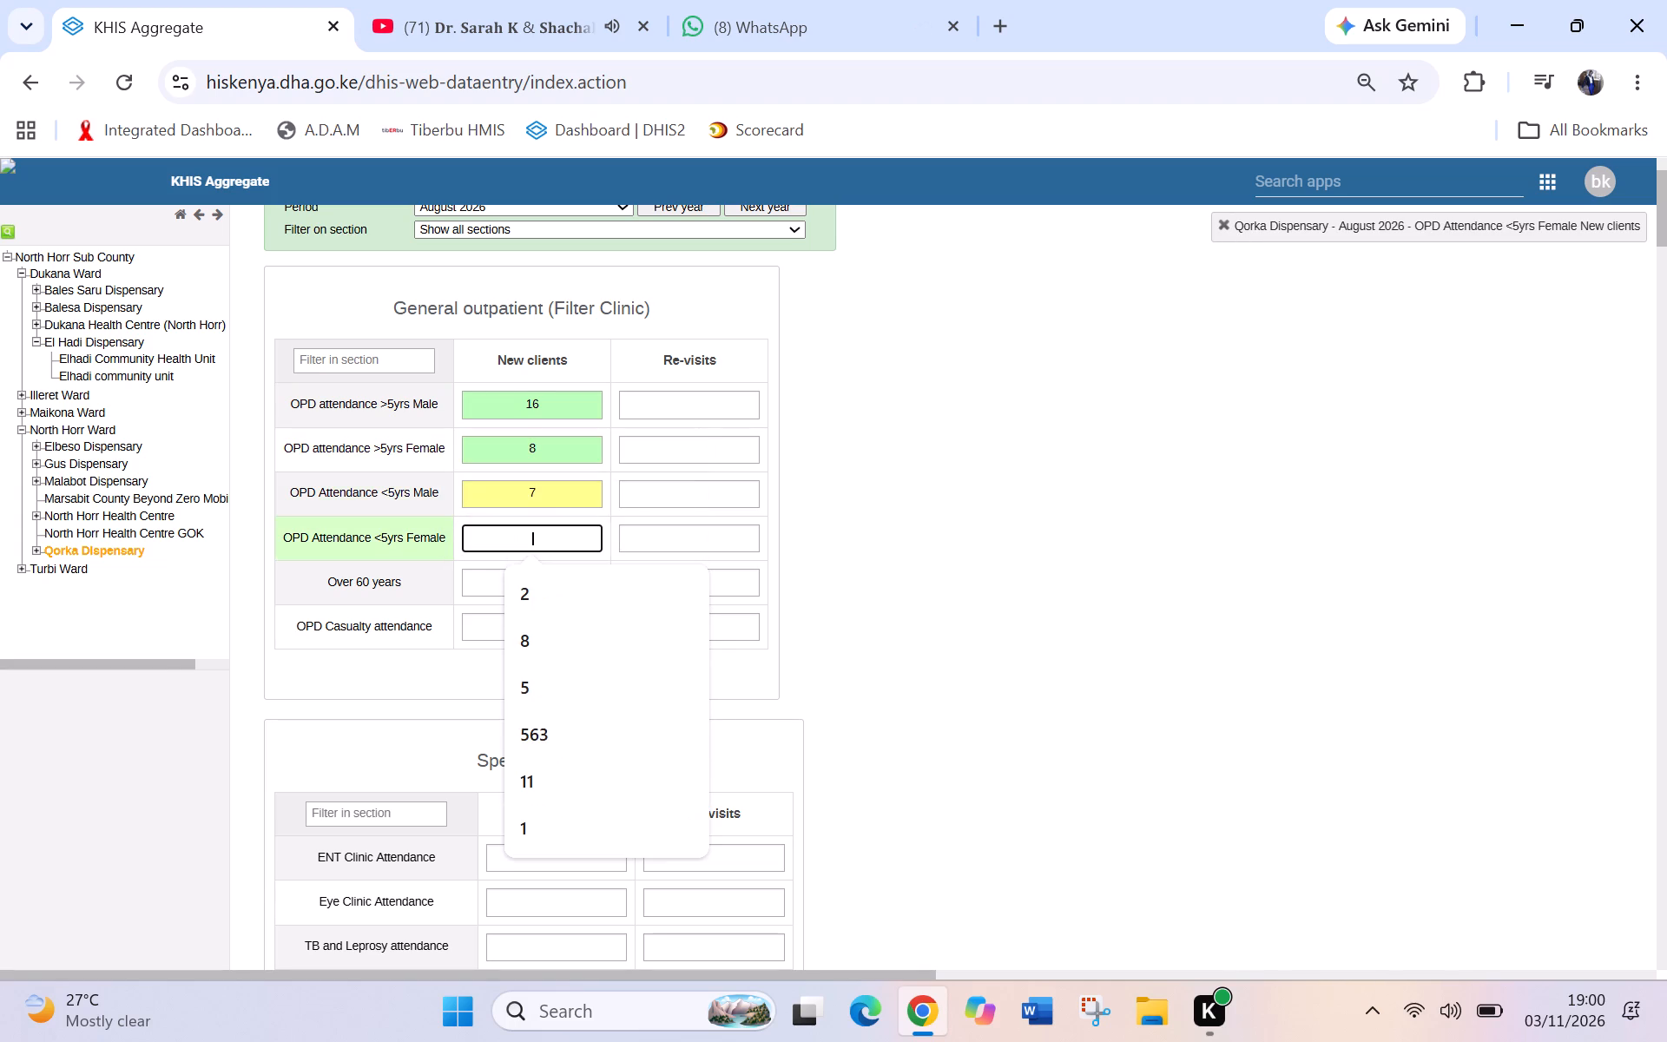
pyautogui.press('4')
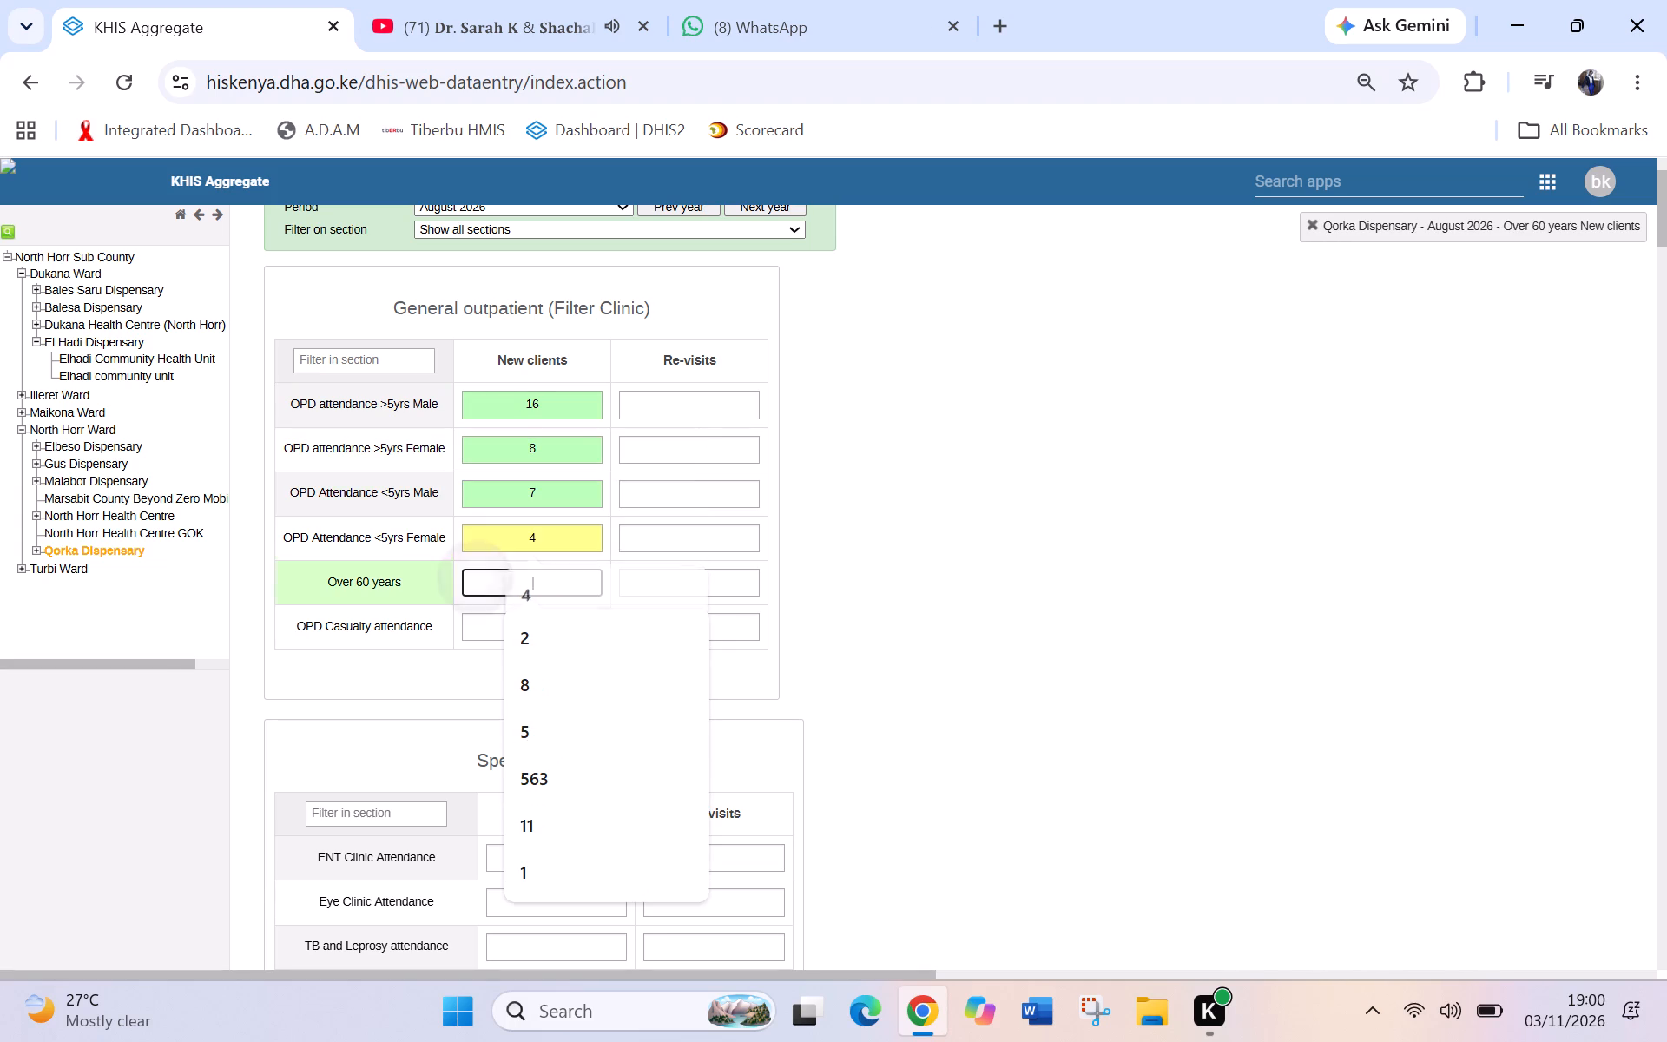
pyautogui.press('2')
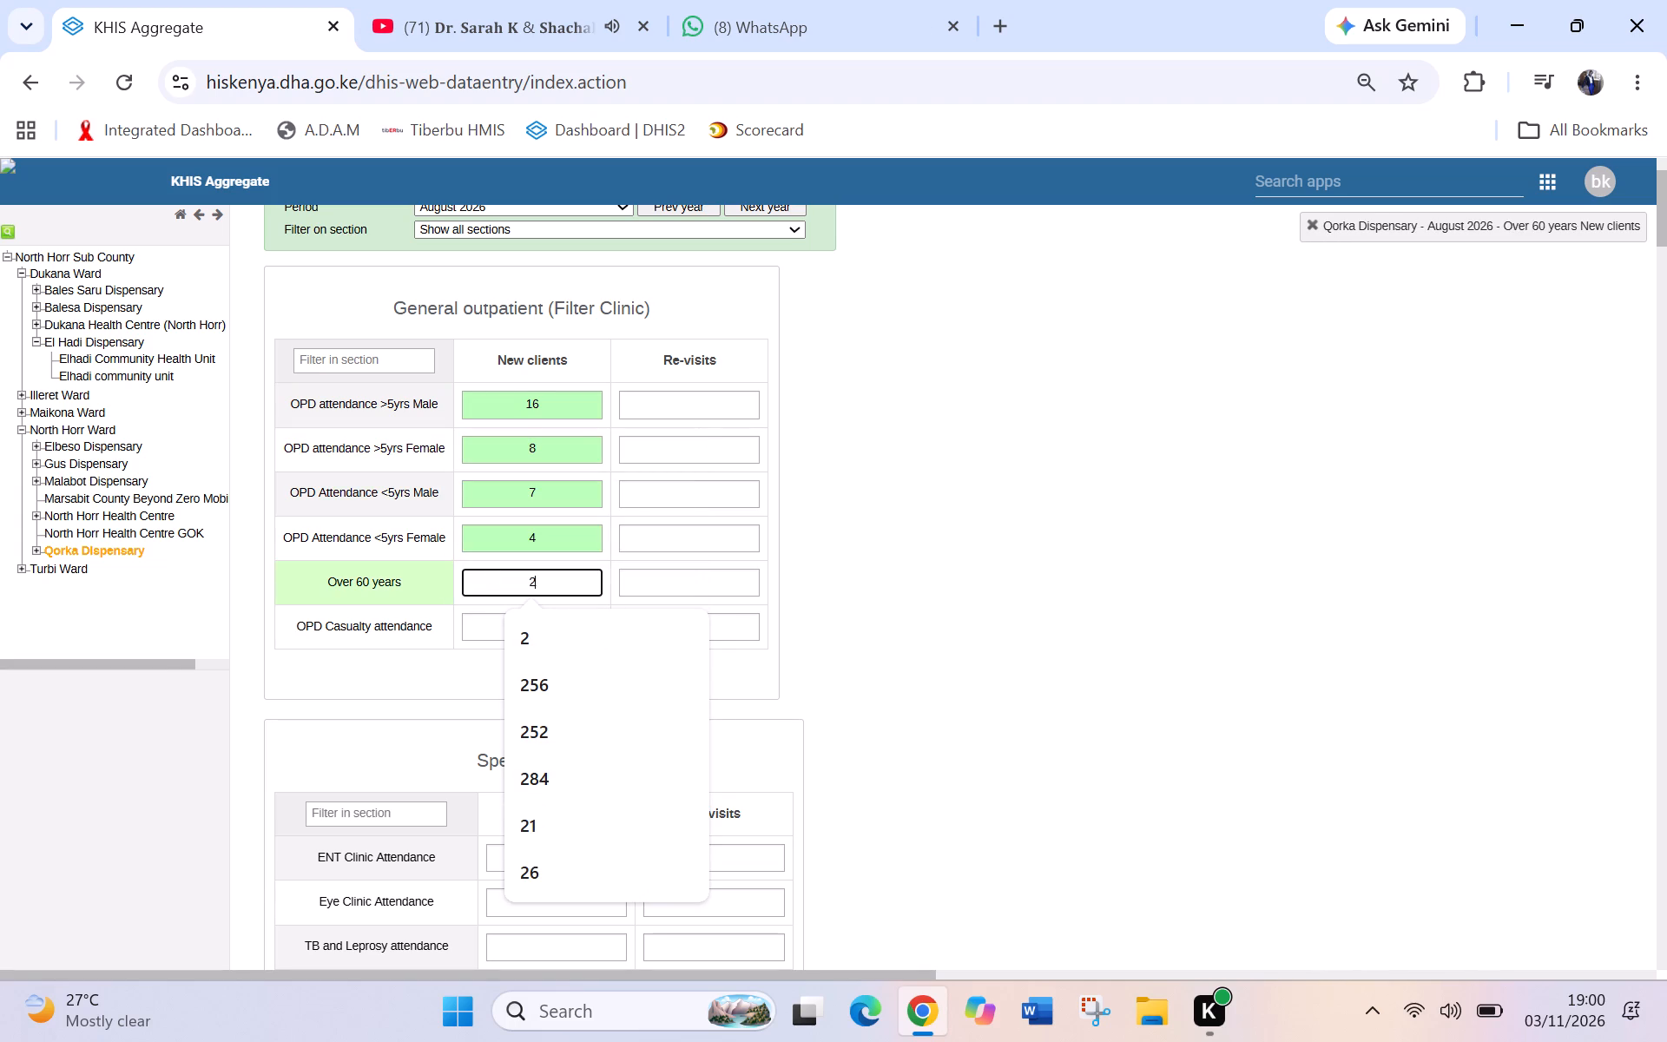
# In General outpatient, enter re-visits: over-5 male 51, over-5 female 33, under-5 male 18, under-5 female 12, over 60 years 1.
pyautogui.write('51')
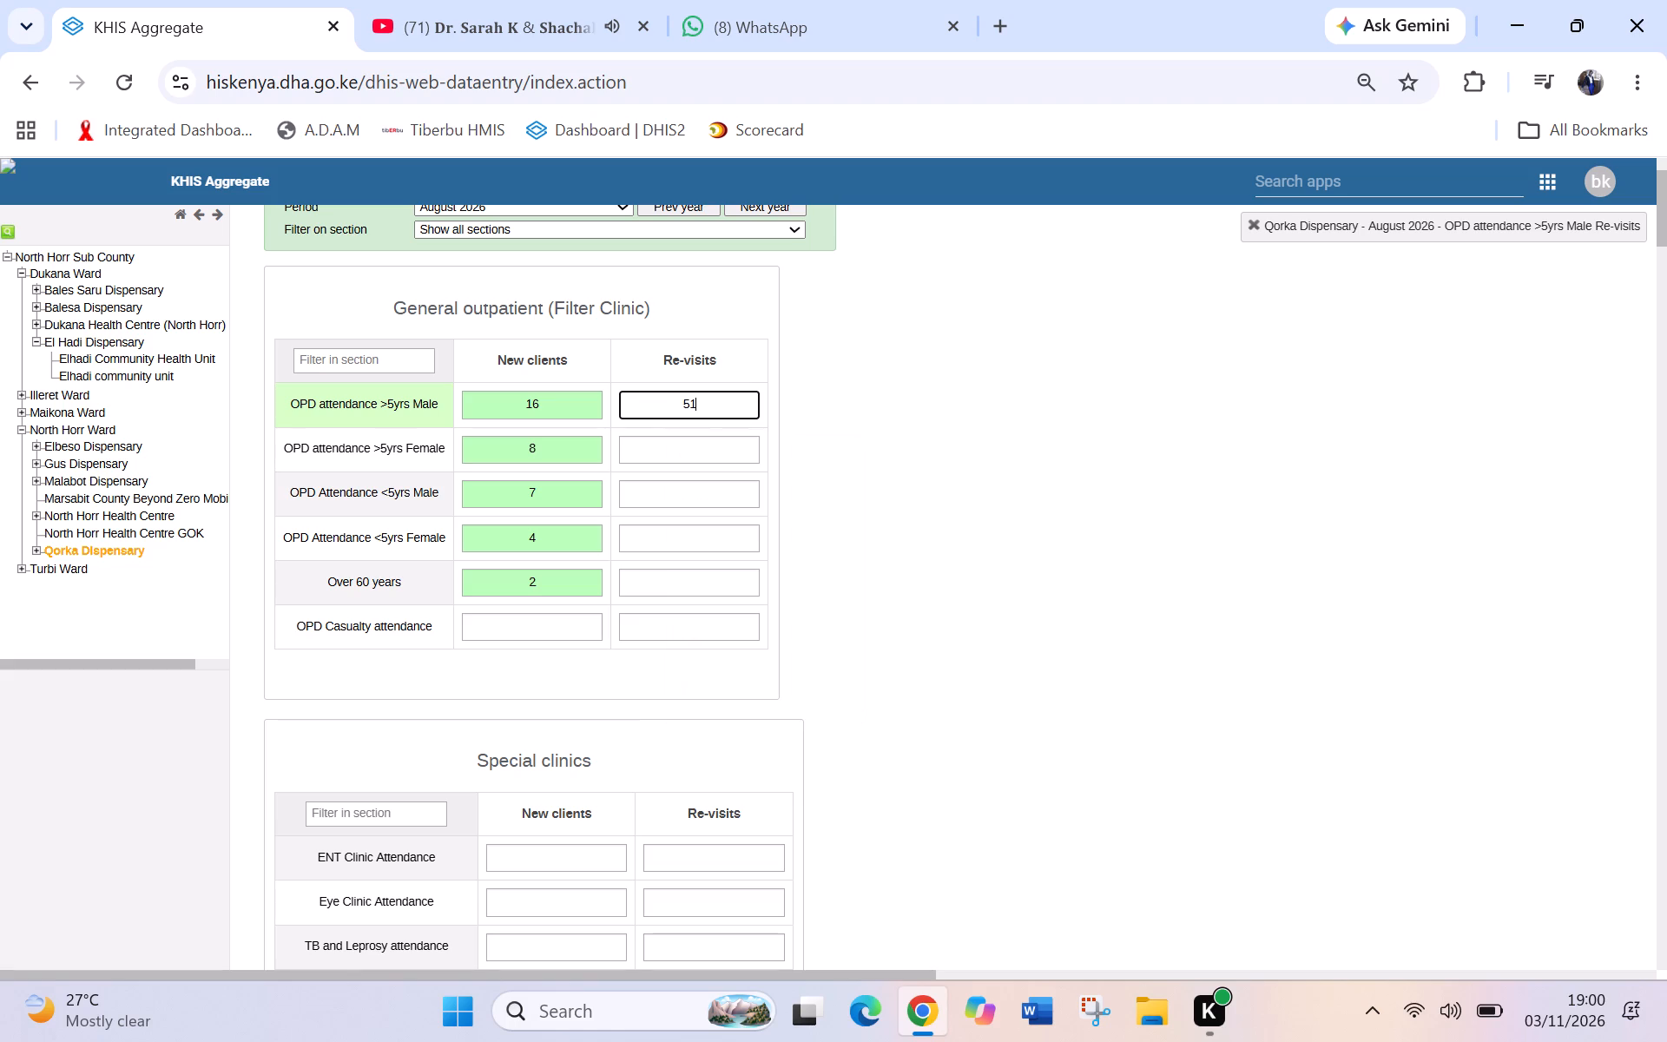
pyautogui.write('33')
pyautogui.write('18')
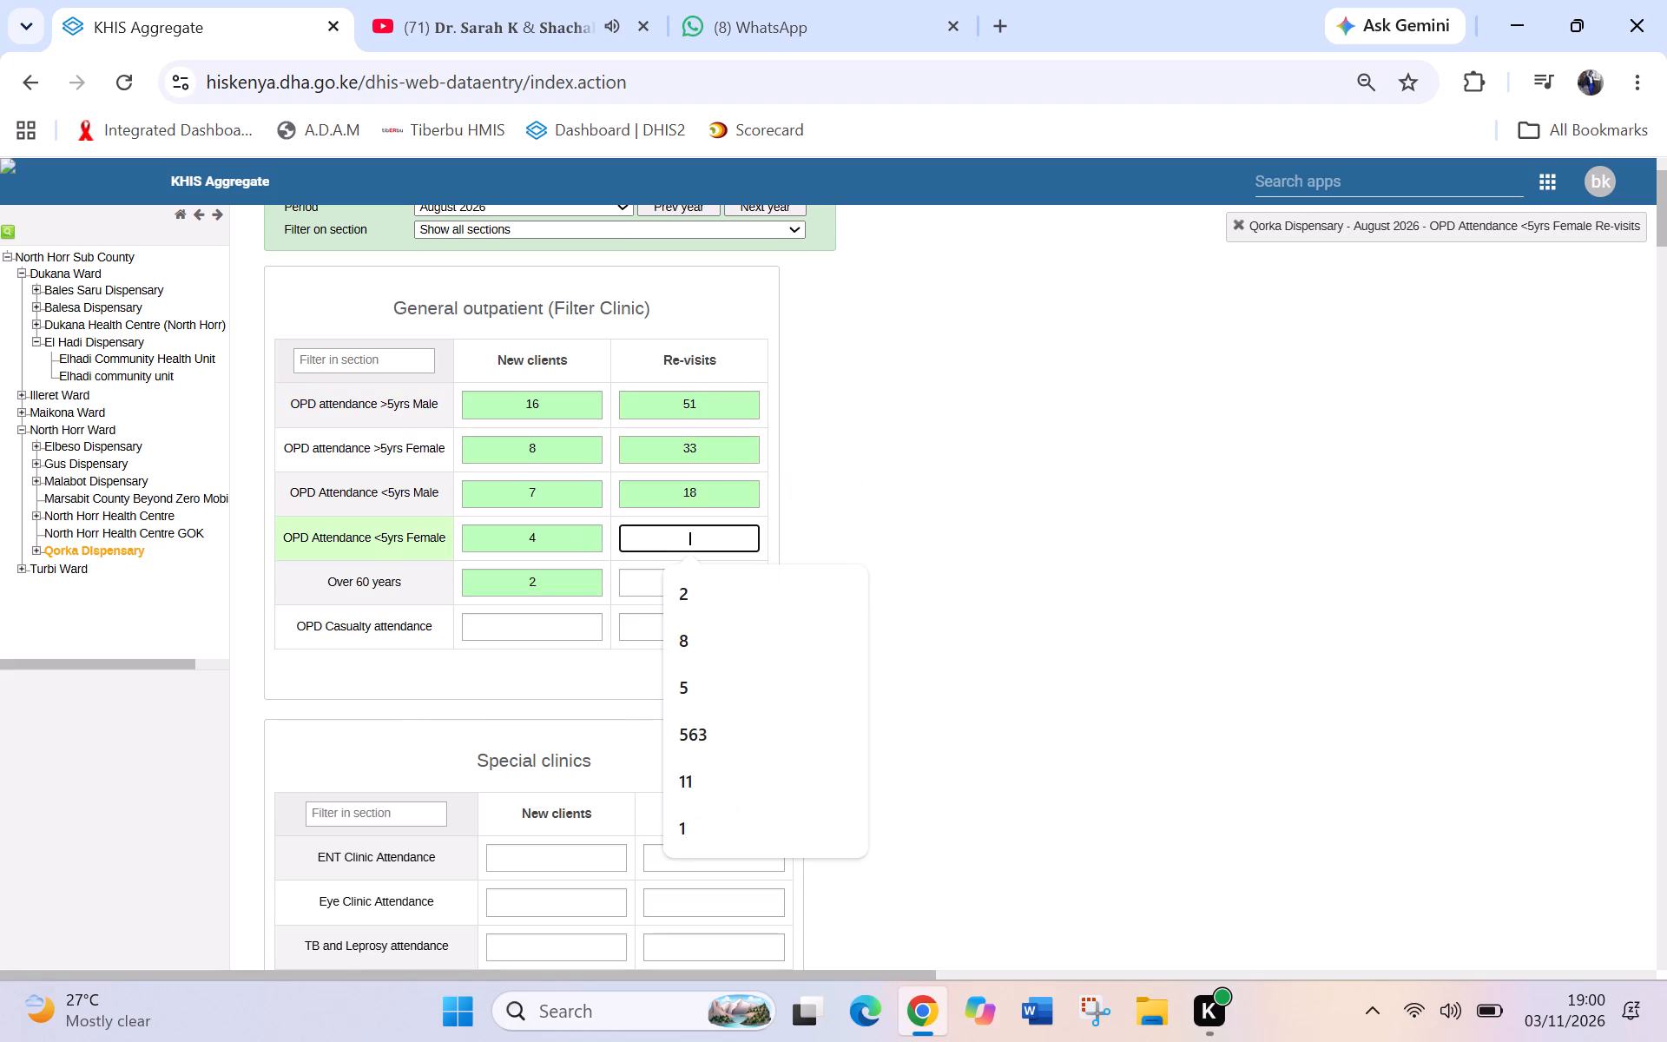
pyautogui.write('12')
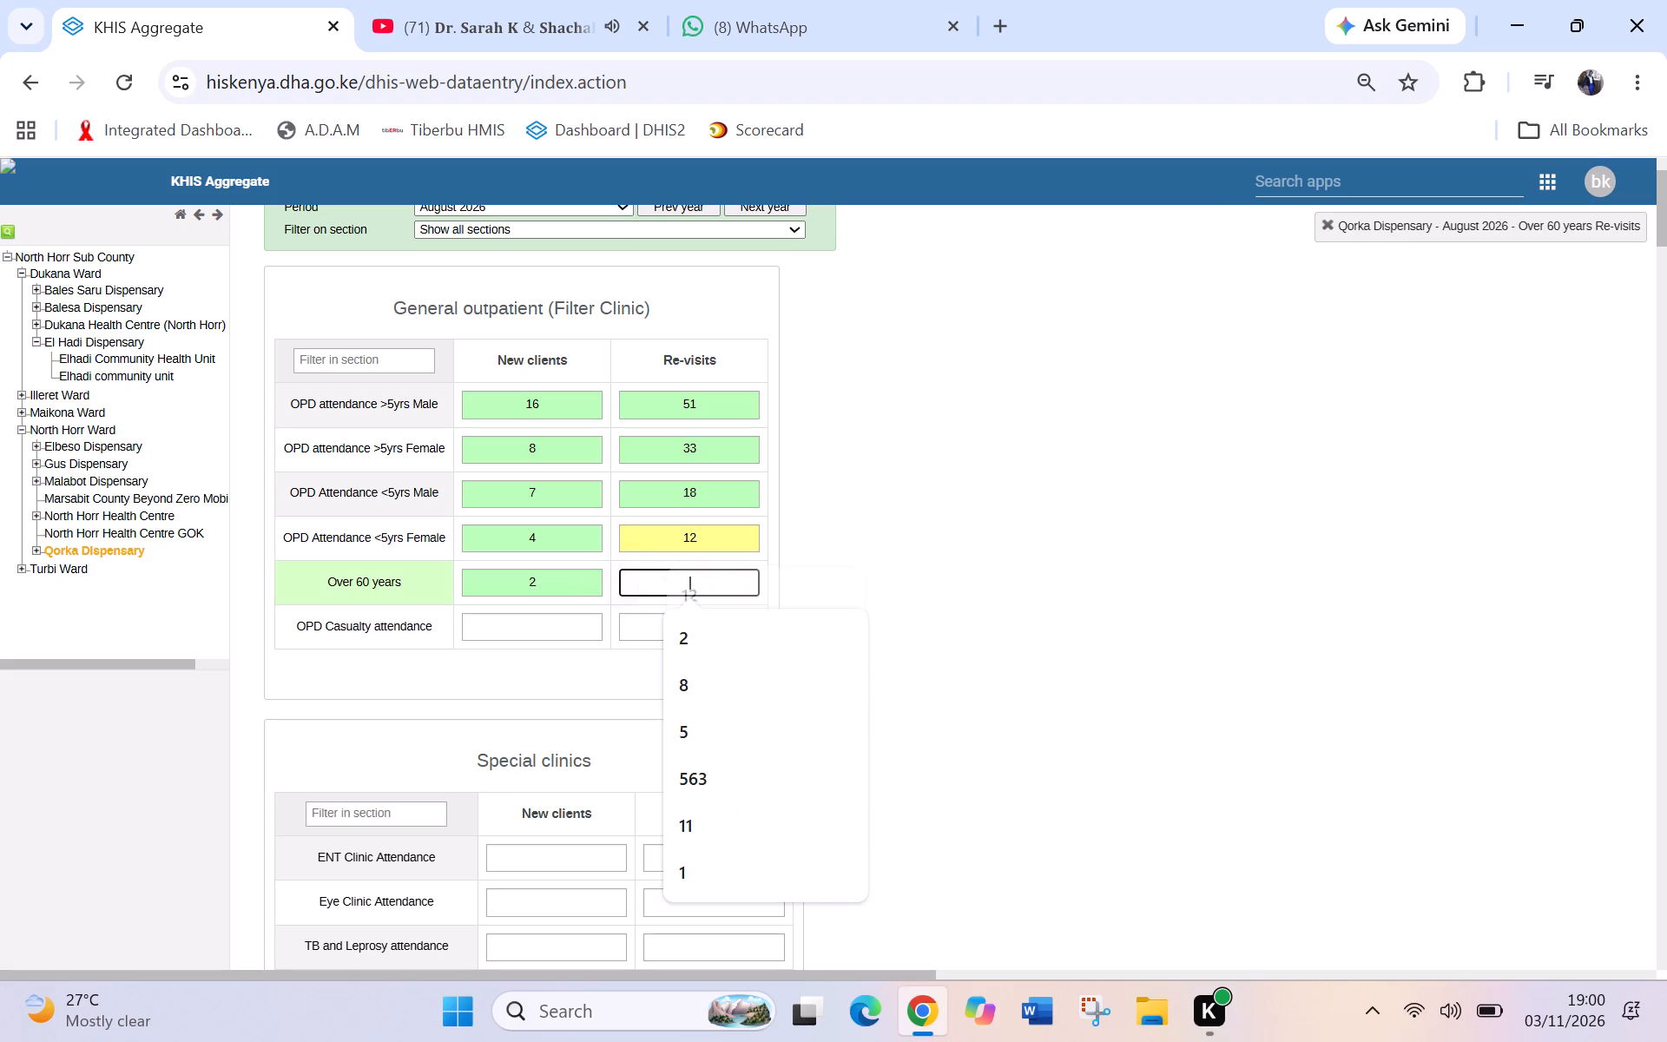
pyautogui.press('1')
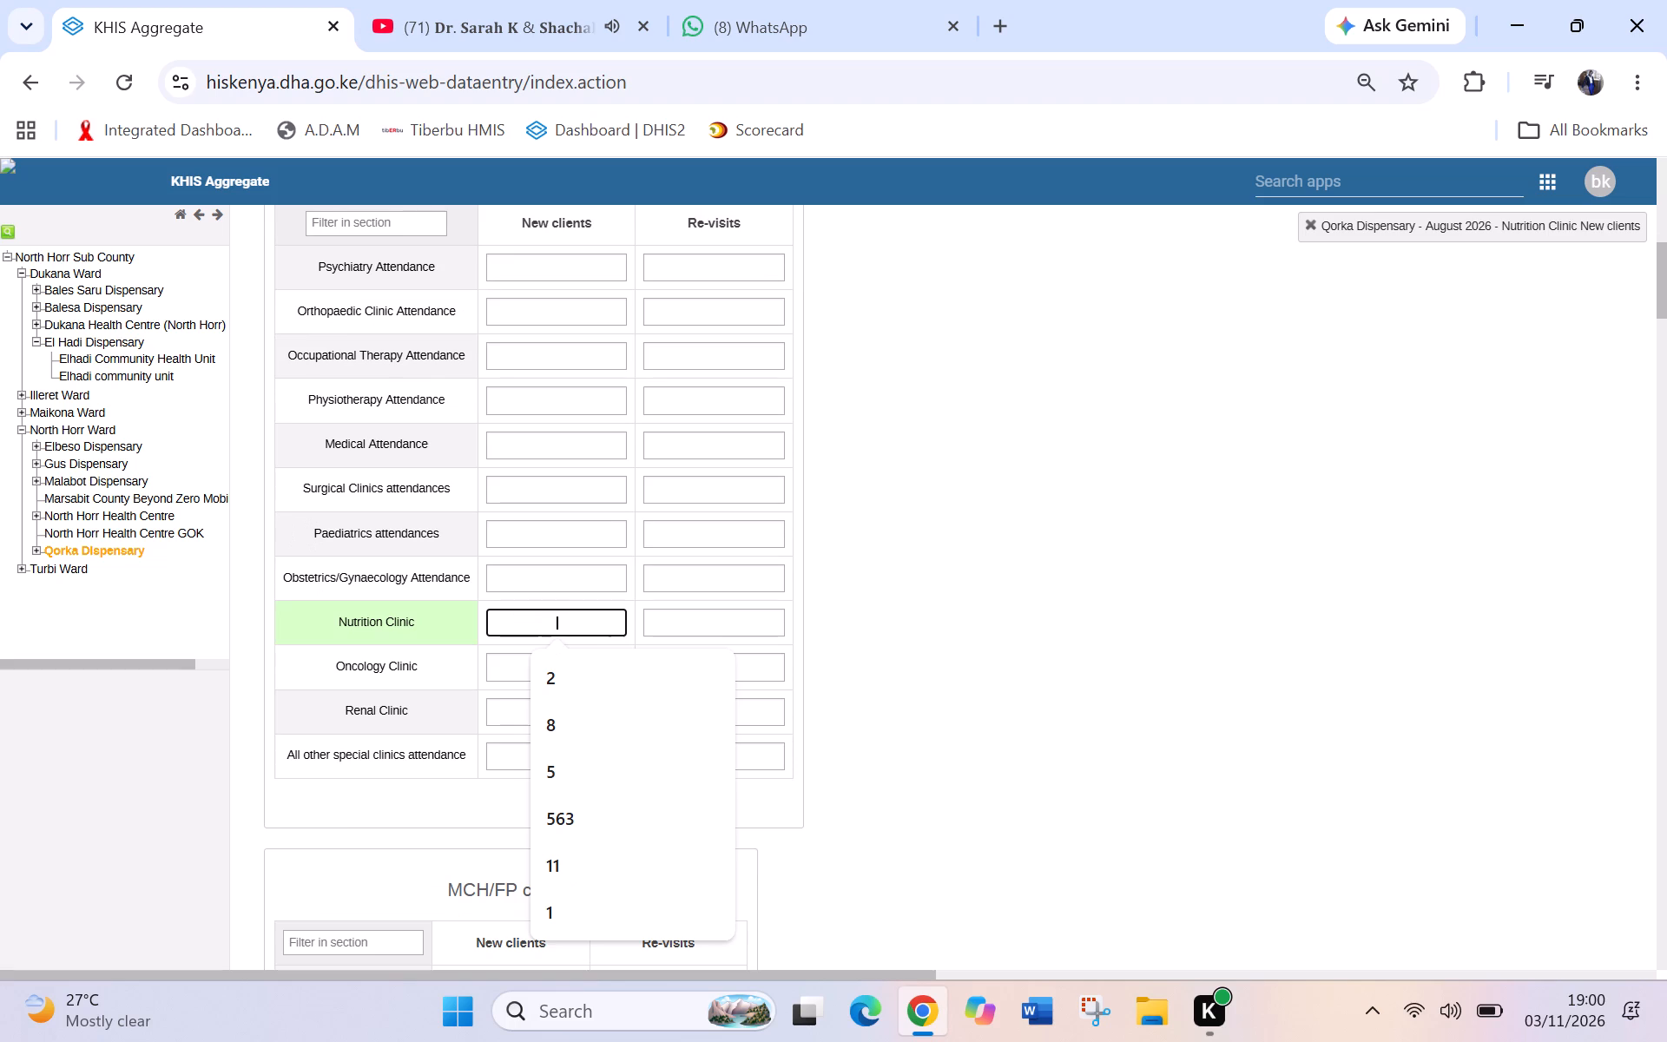
# In Special clinics, enter 7 new clients and 48 re-visits for Nutrition Clinic.
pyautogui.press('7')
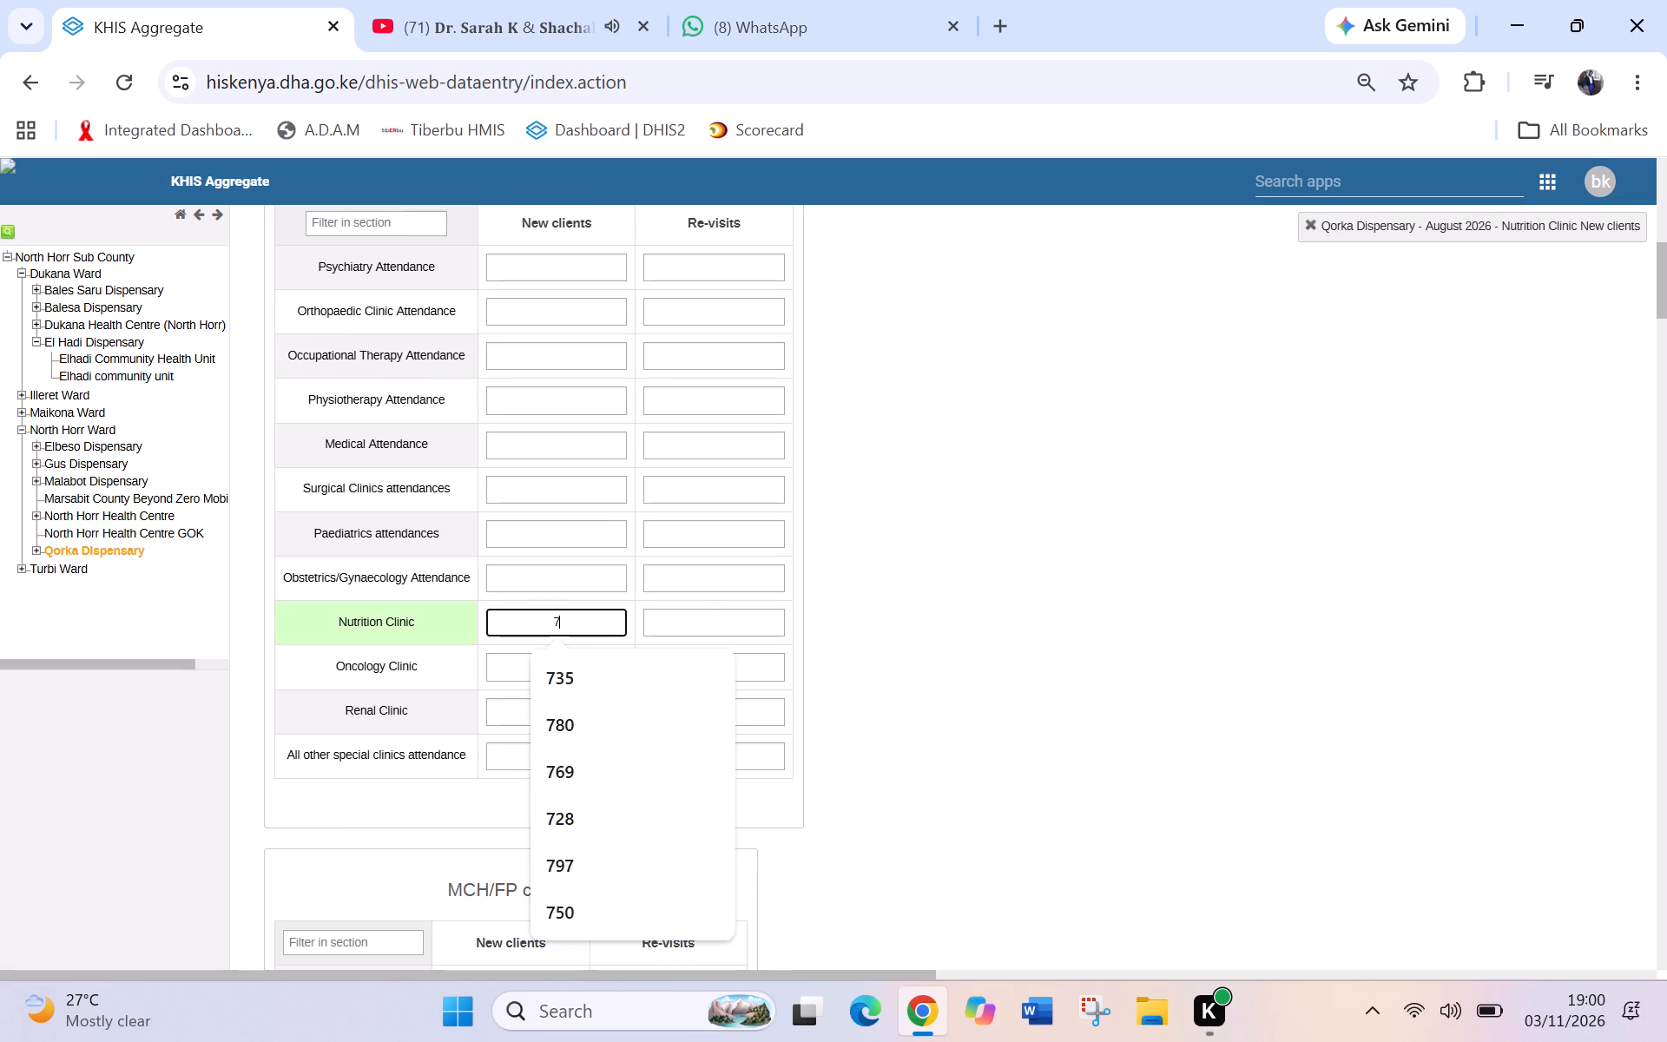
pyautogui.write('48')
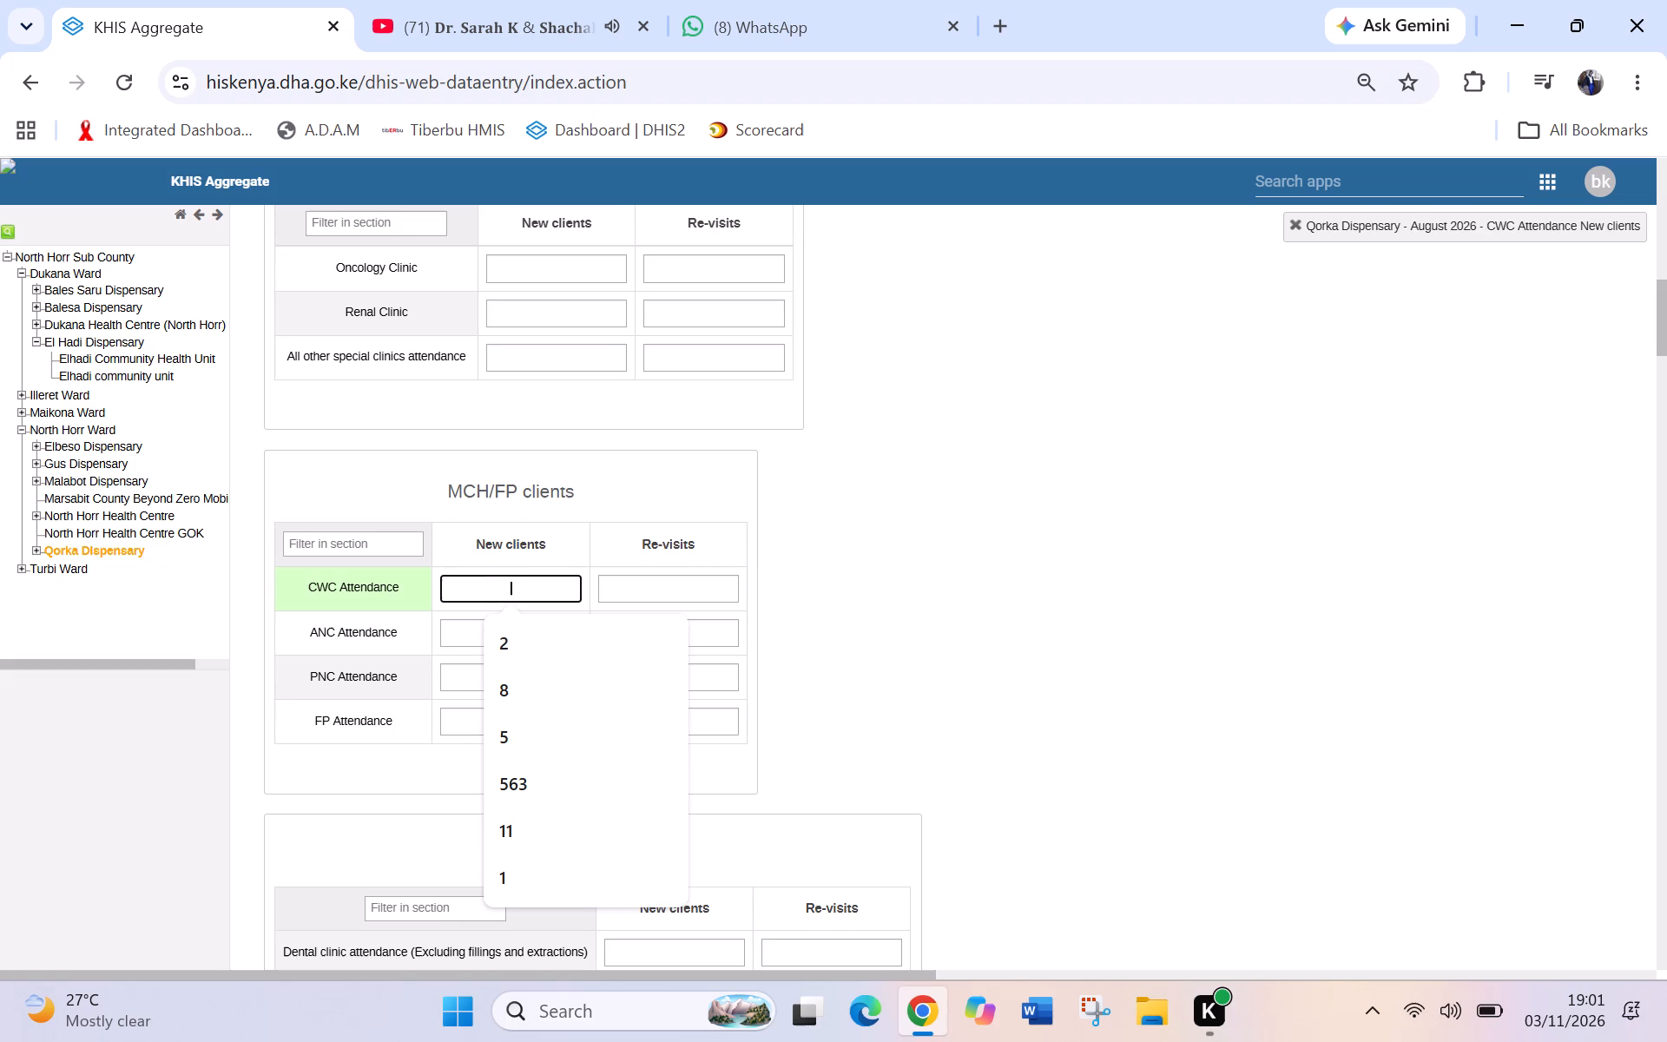
# In MCH/FP clients, enter new clients and re-visits: CWC 5 and 221, ANC 13 and 34, PNC 1 and 3, plus 1 new FP client.
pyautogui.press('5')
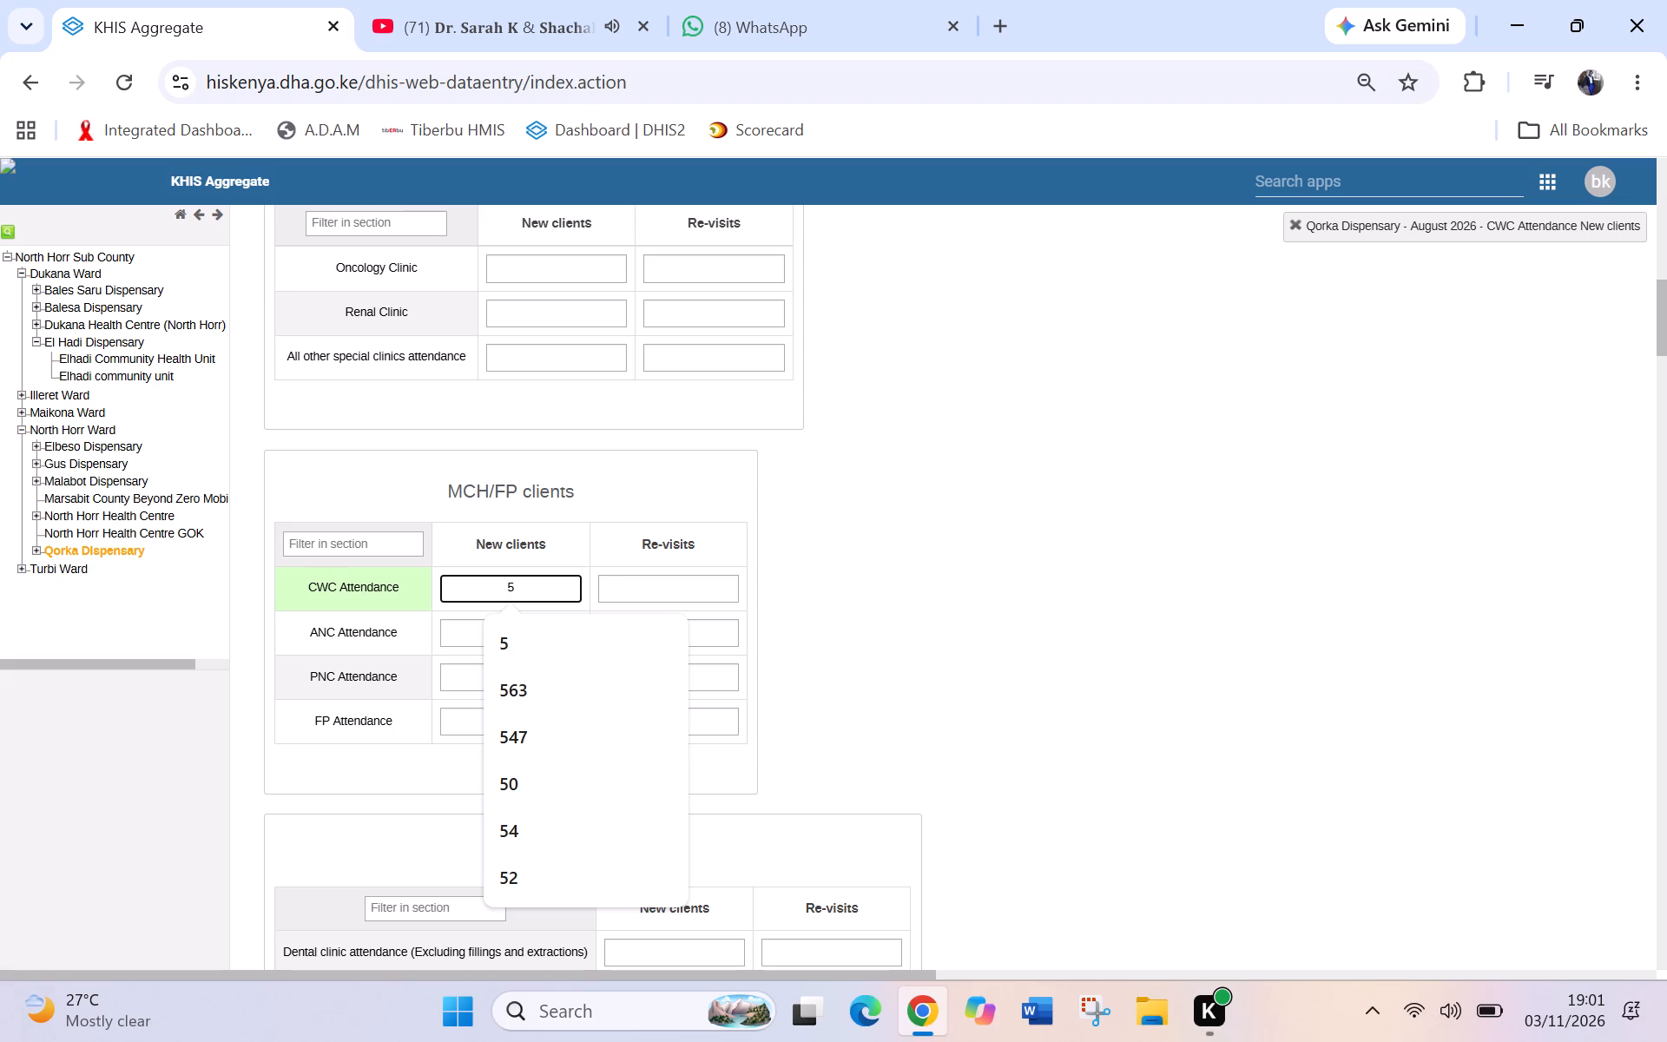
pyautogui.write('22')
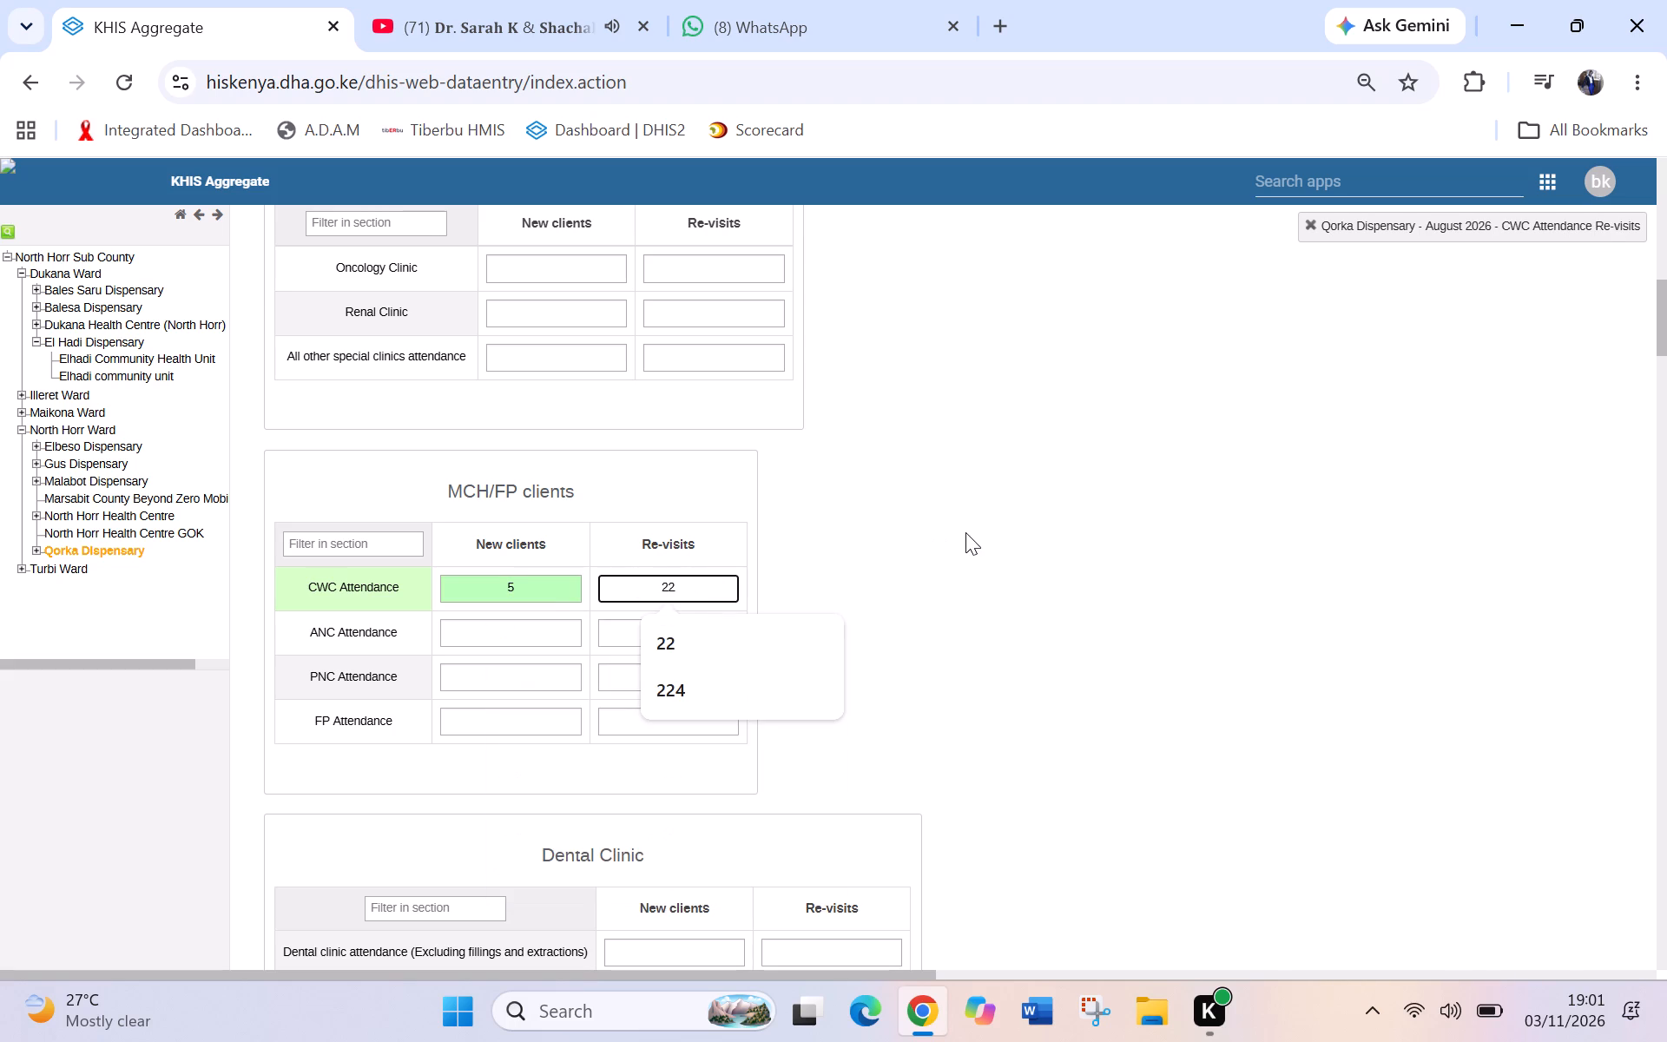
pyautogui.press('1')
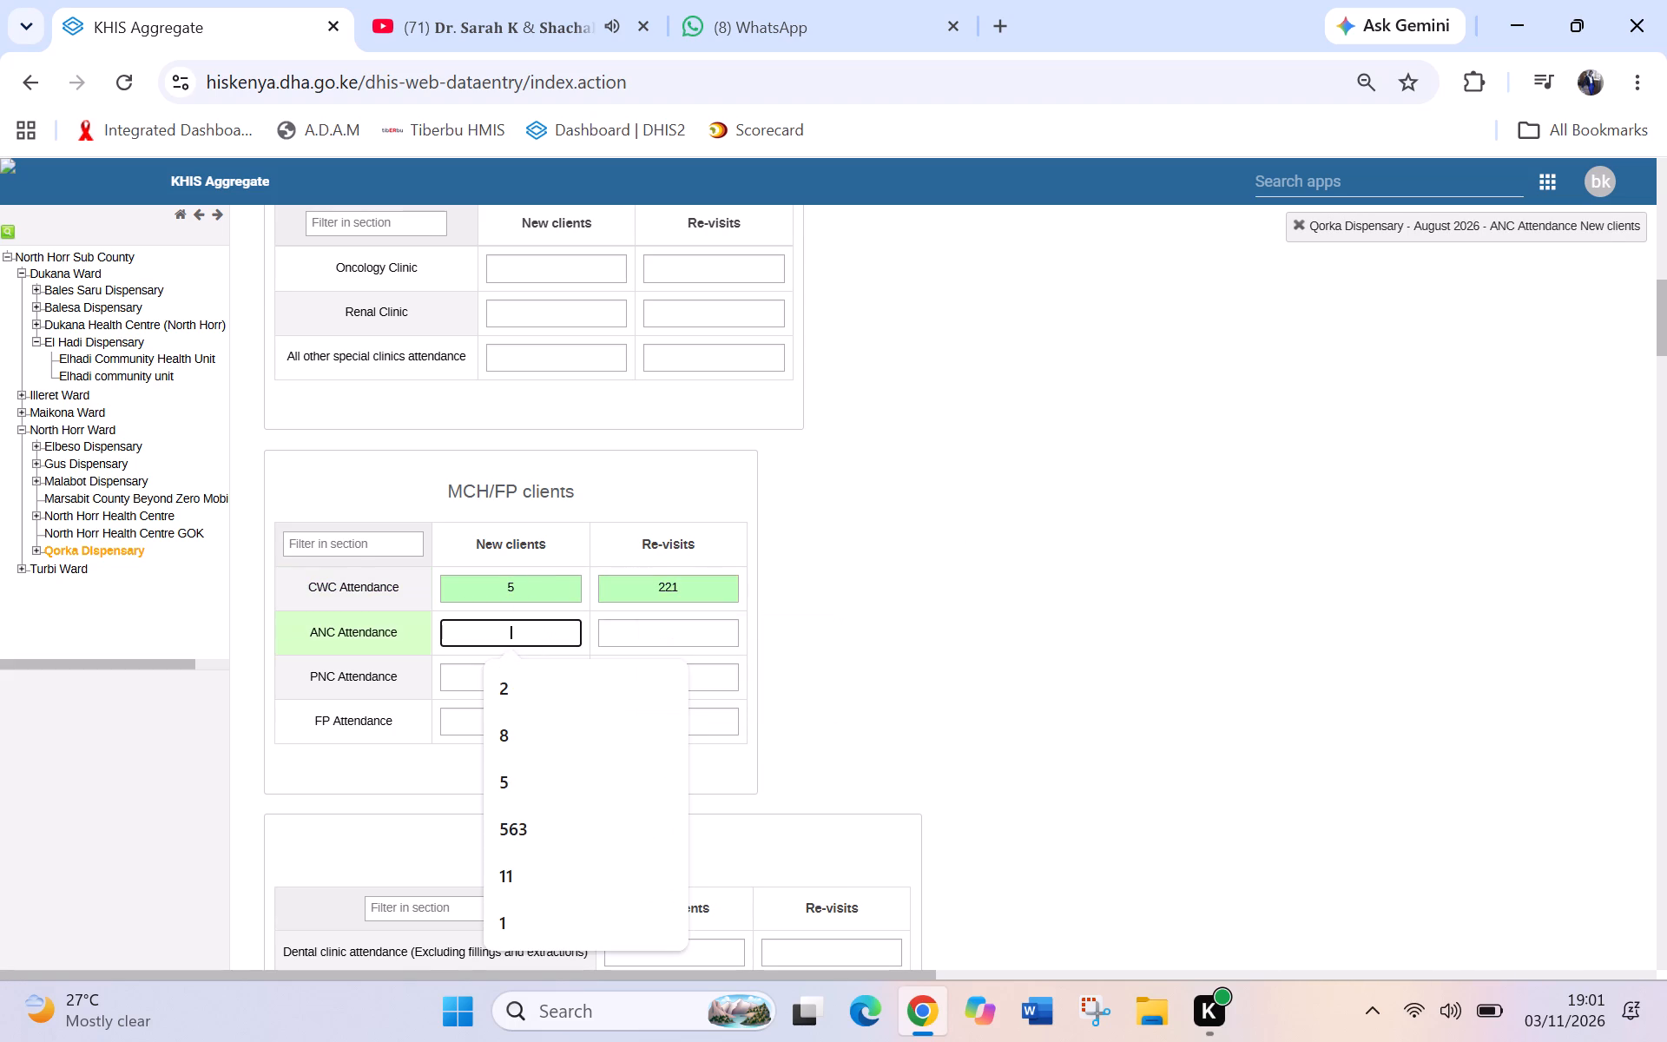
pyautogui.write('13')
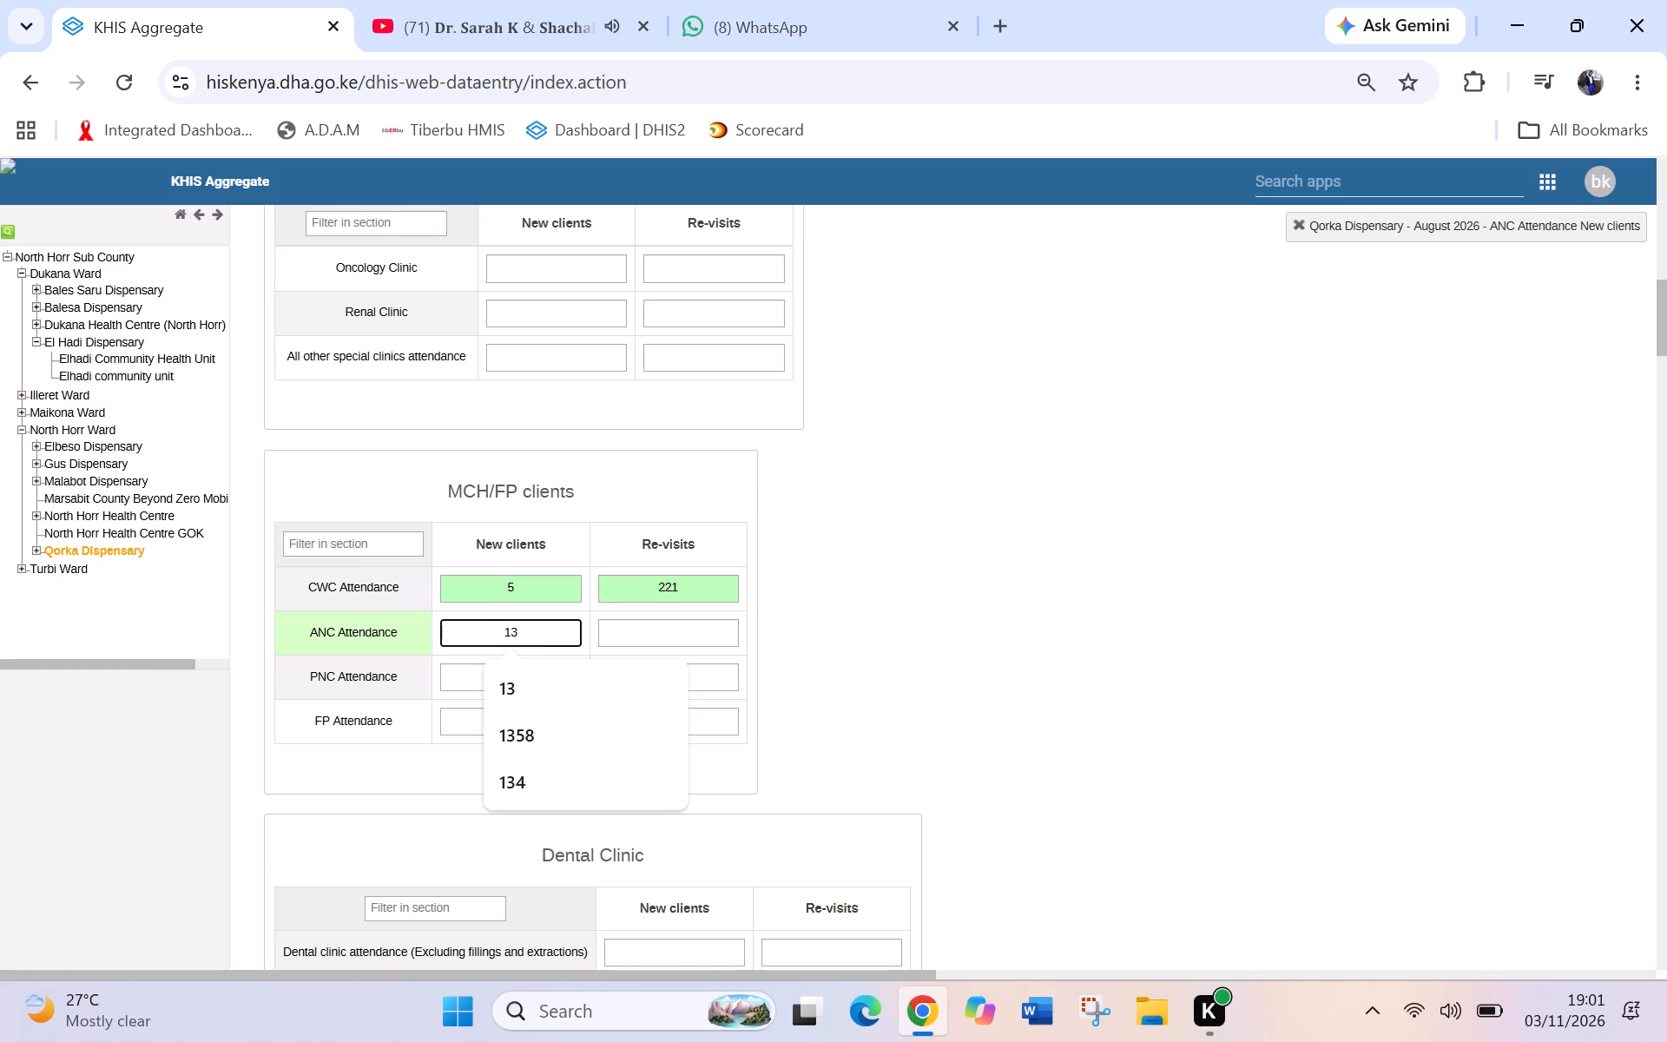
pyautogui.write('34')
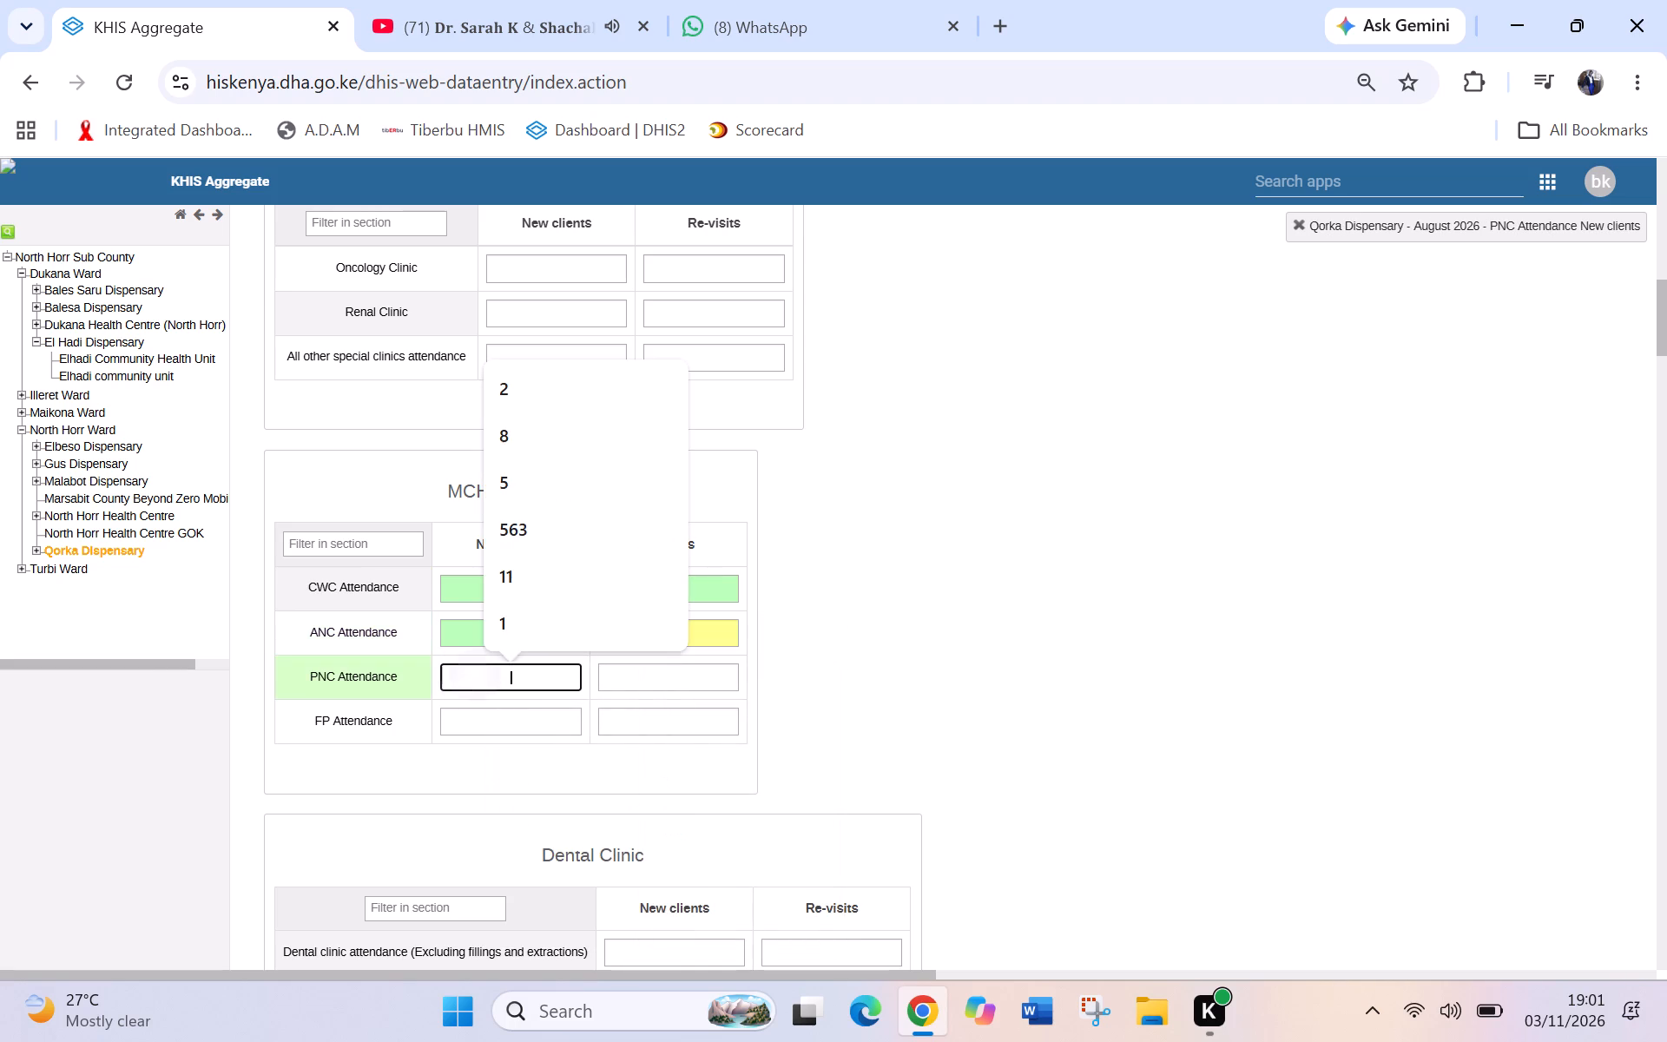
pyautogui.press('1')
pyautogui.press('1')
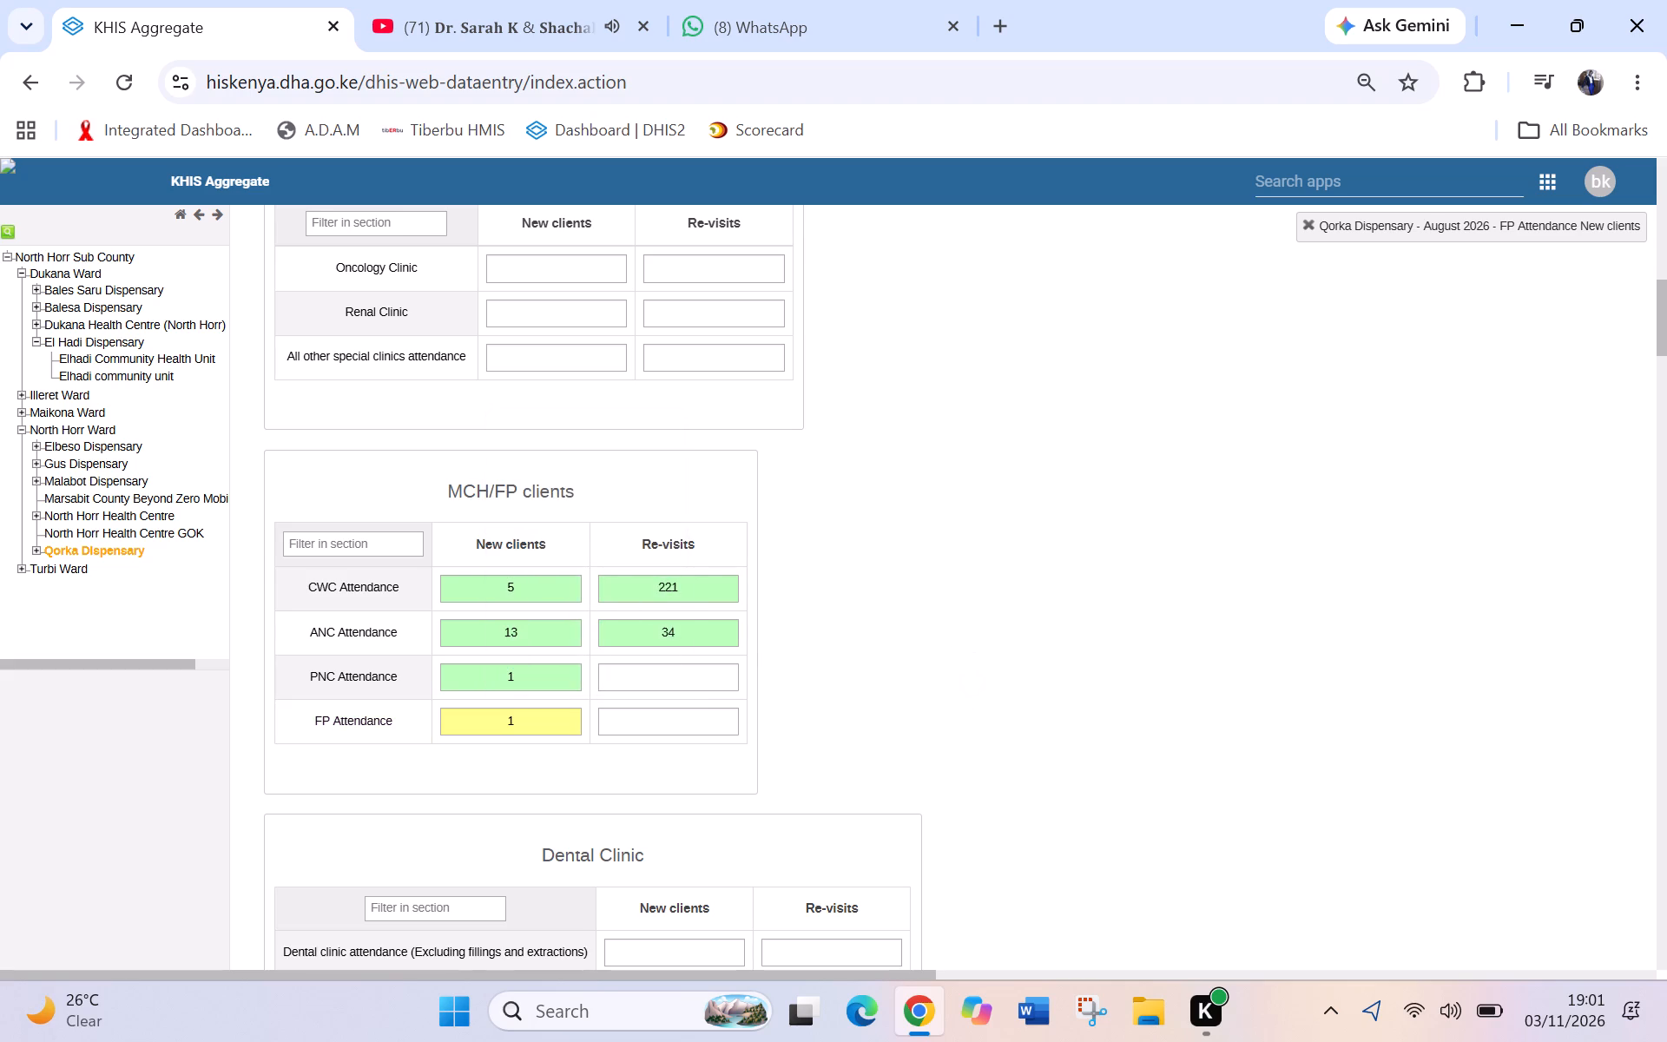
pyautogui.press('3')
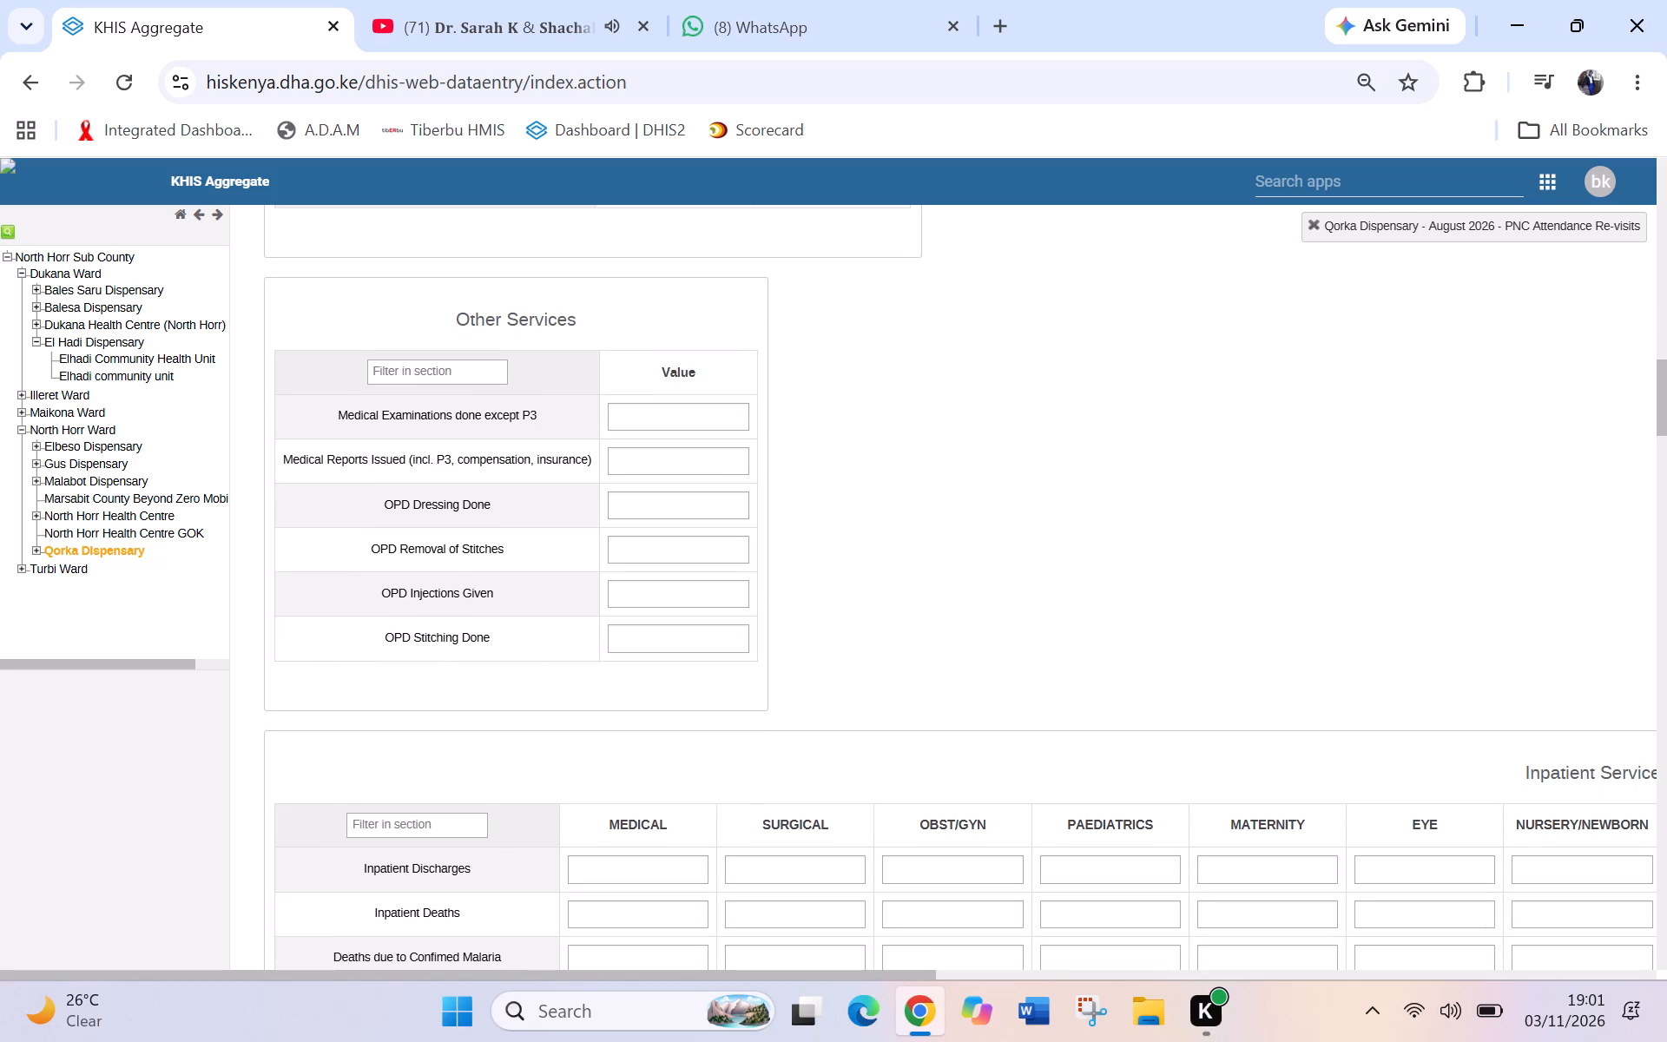
# In Other Services, enter 1 for OPD Dressing Done and 3 for OPD Injections Given.
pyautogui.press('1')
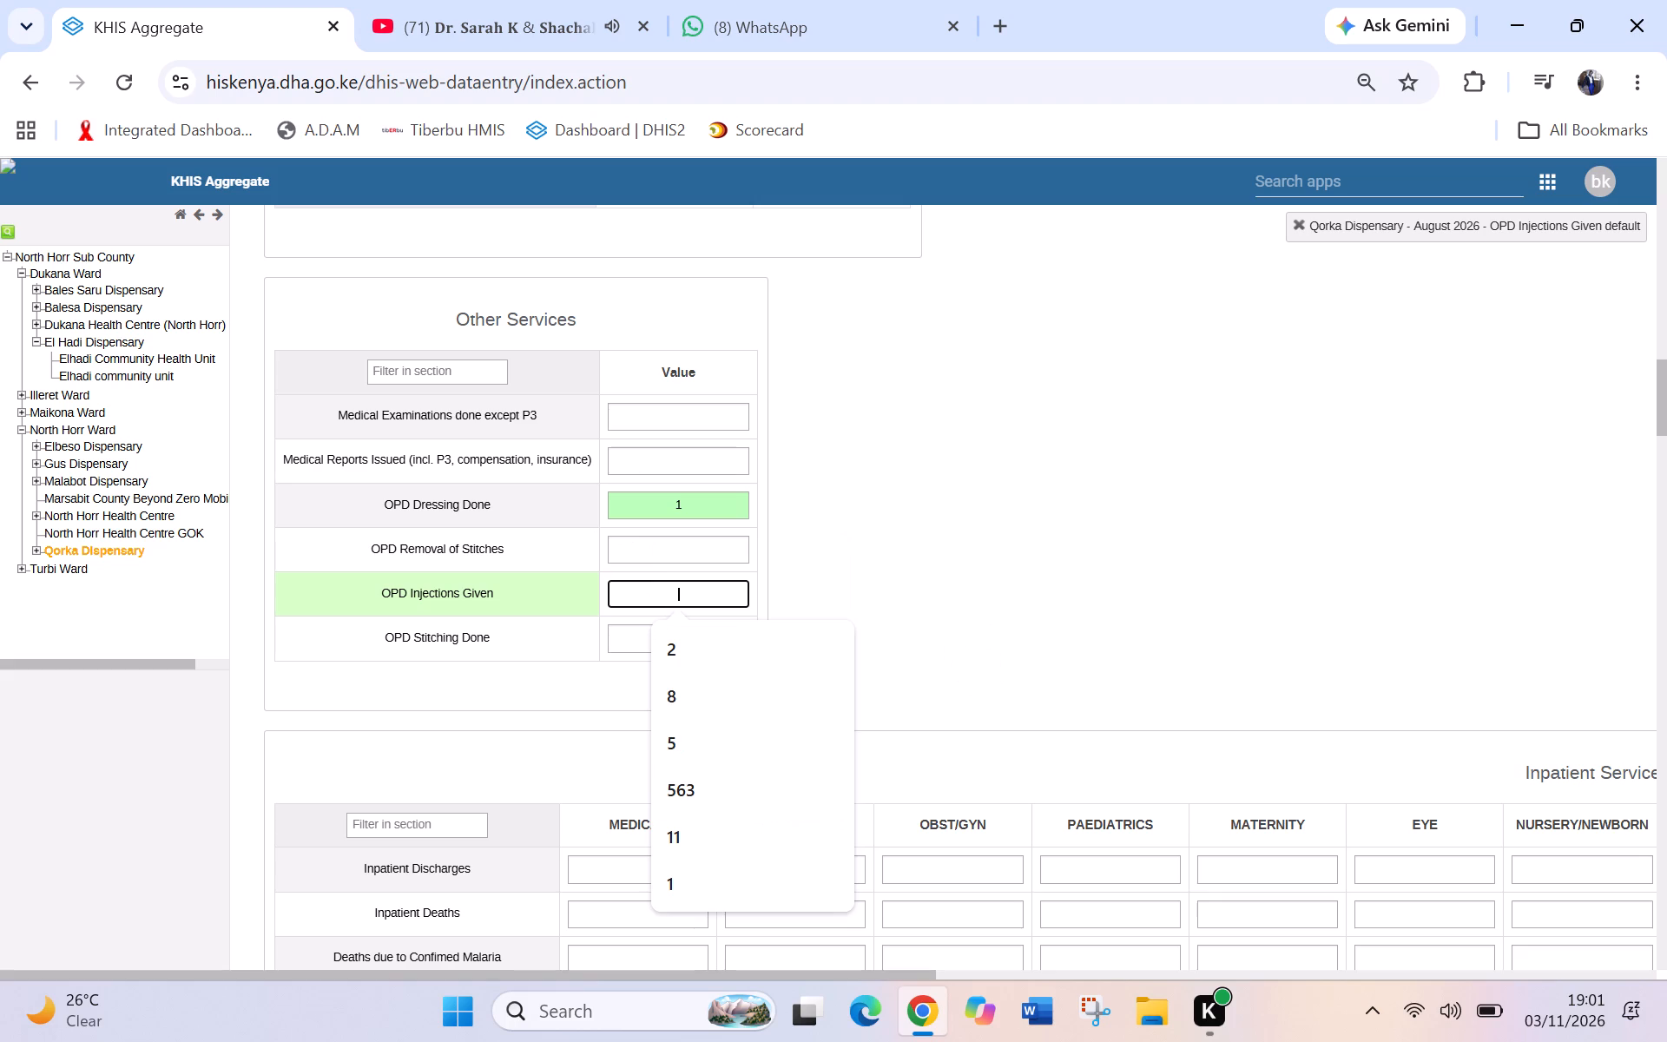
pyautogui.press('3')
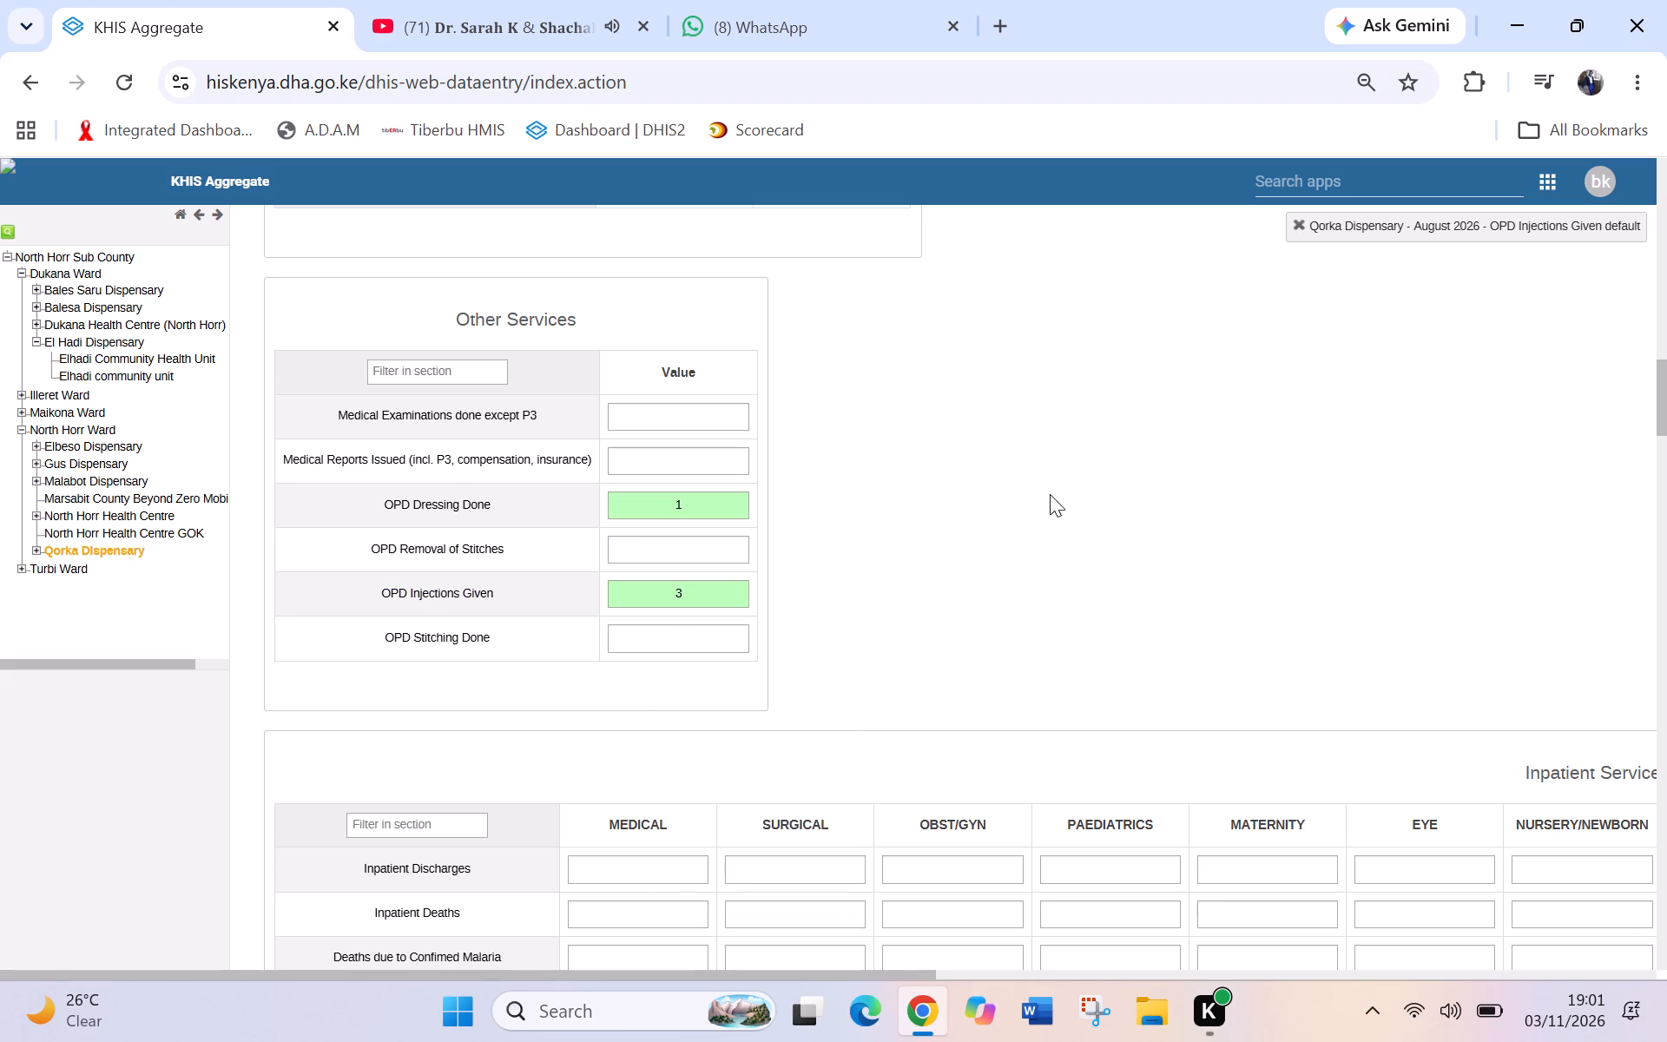
pyautogui.click(1118, 554)
# In Pharmacy No of prescriptions, enter Common Drugs 132, Antibiotics 78 and Drugs for Children 4.
pyautogui.scroll(-18, 855, 478)
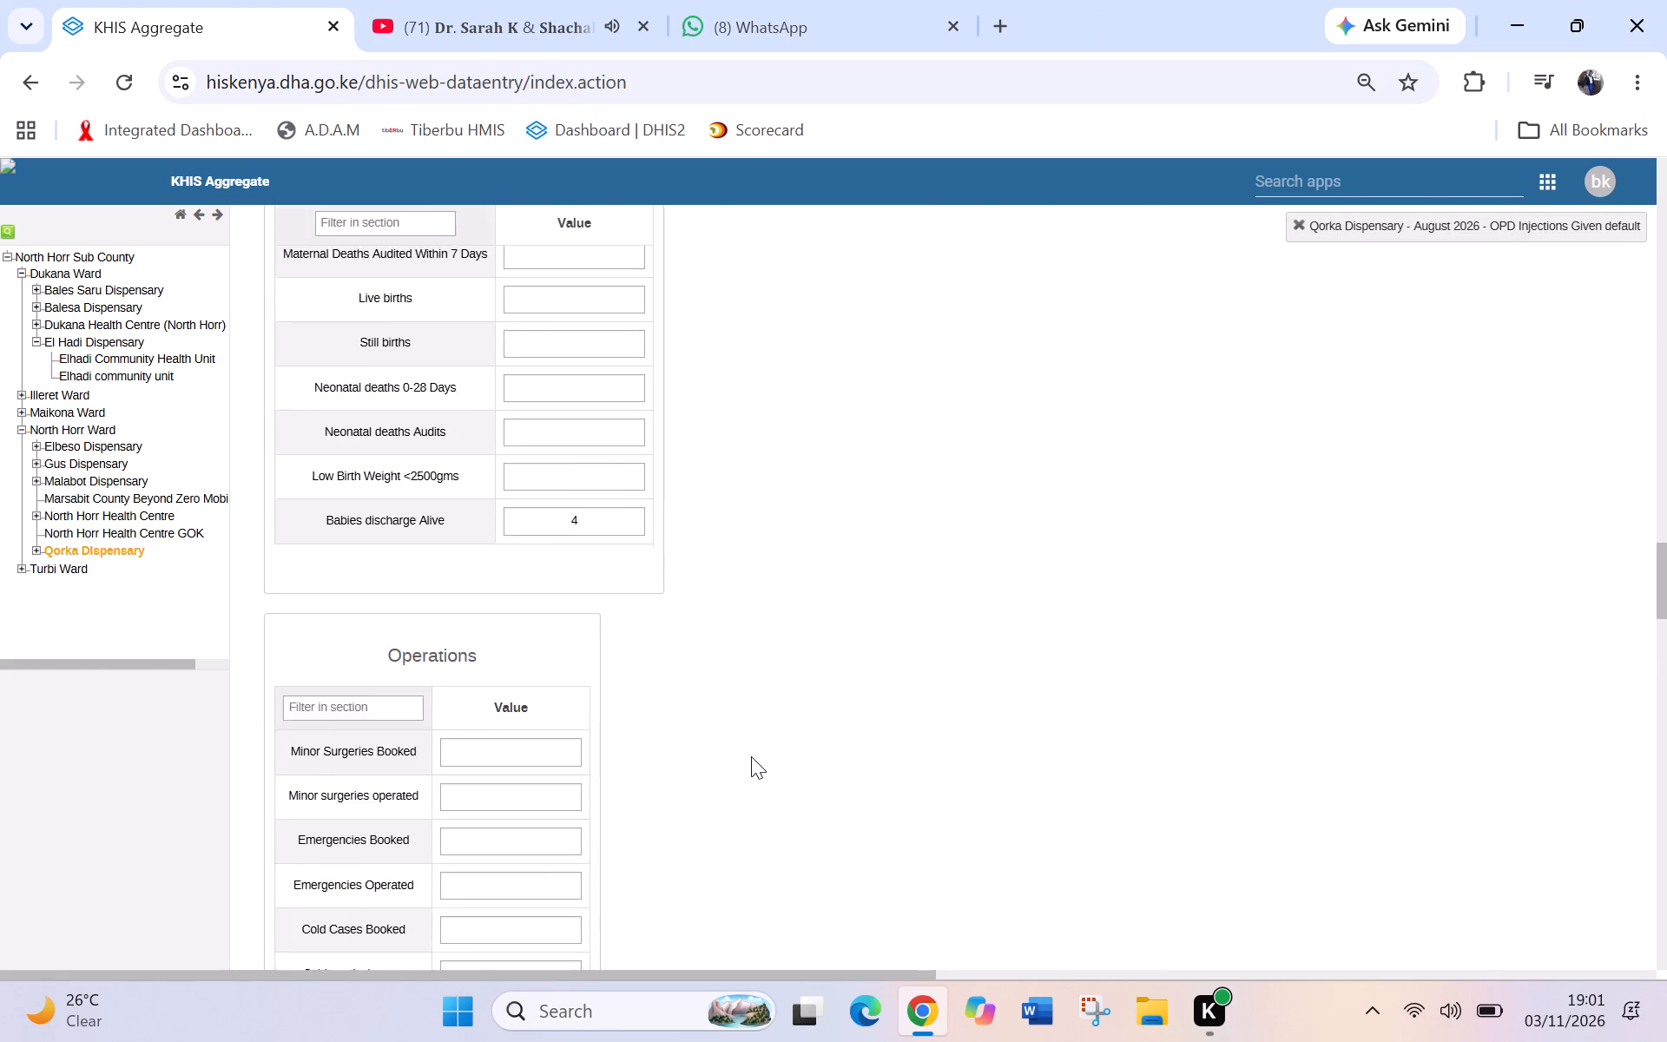
pyautogui.scroll(-19, 751, 756)
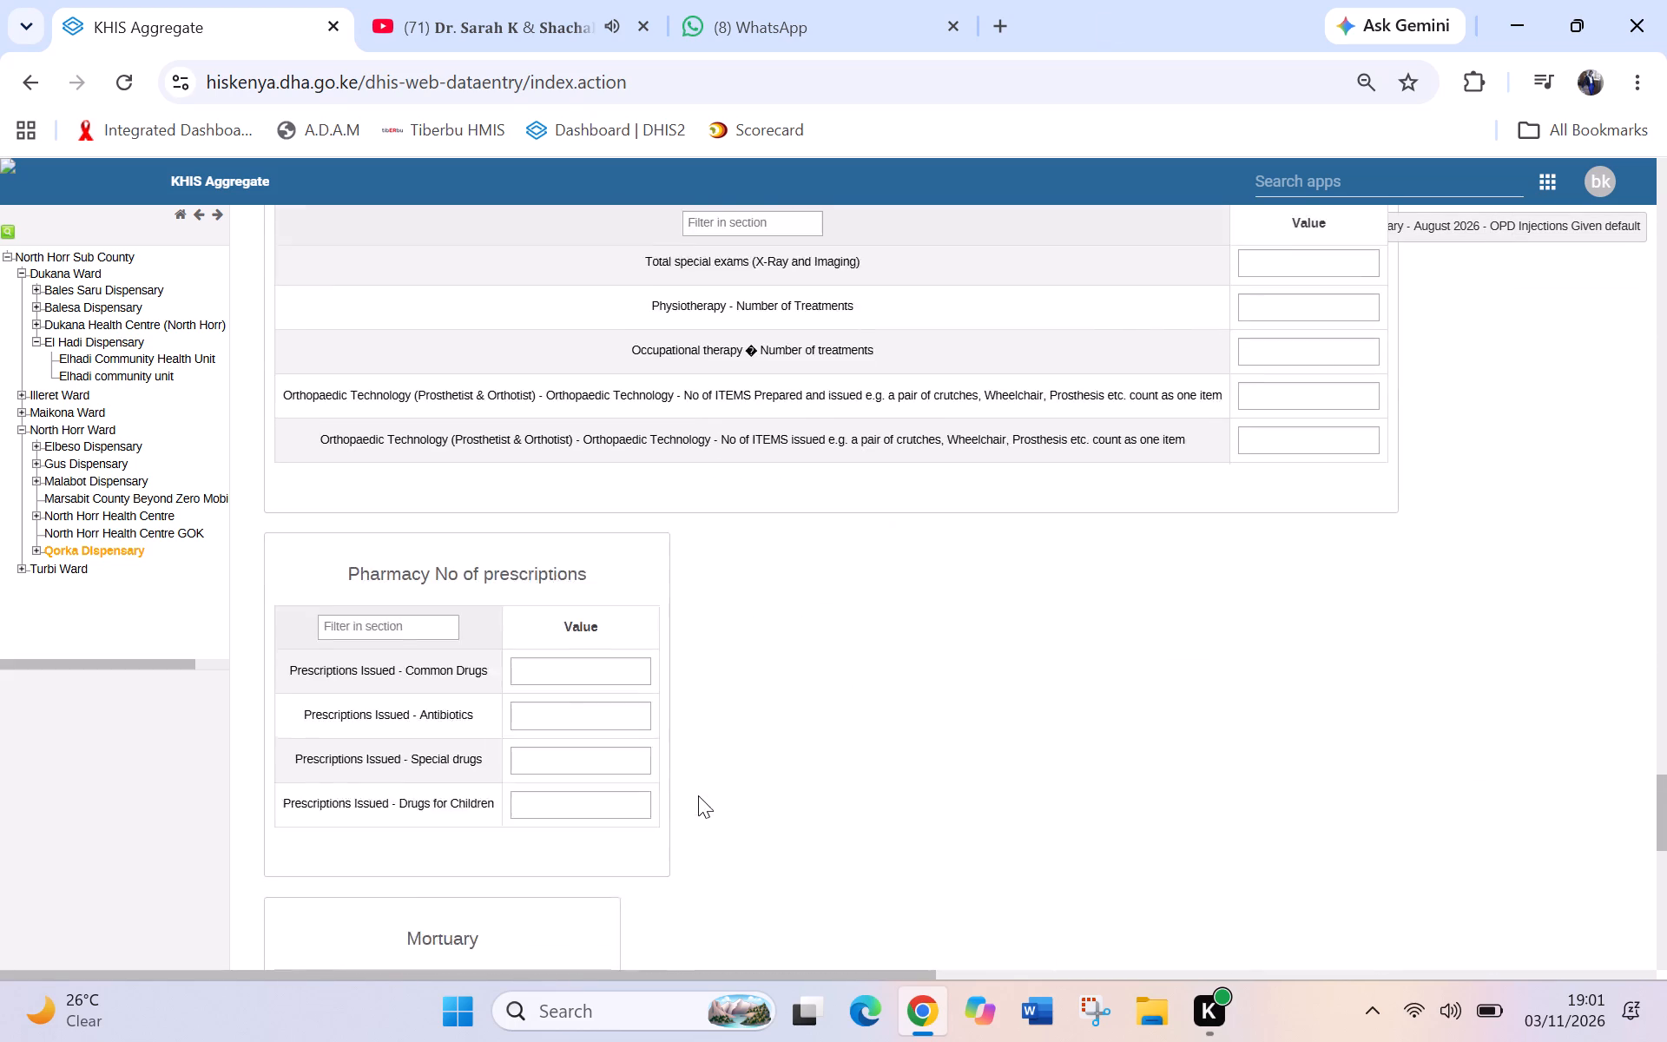
pyautogui.scroll(-3, 698, 795)
pyautogui.scroll(3, 699, 806)
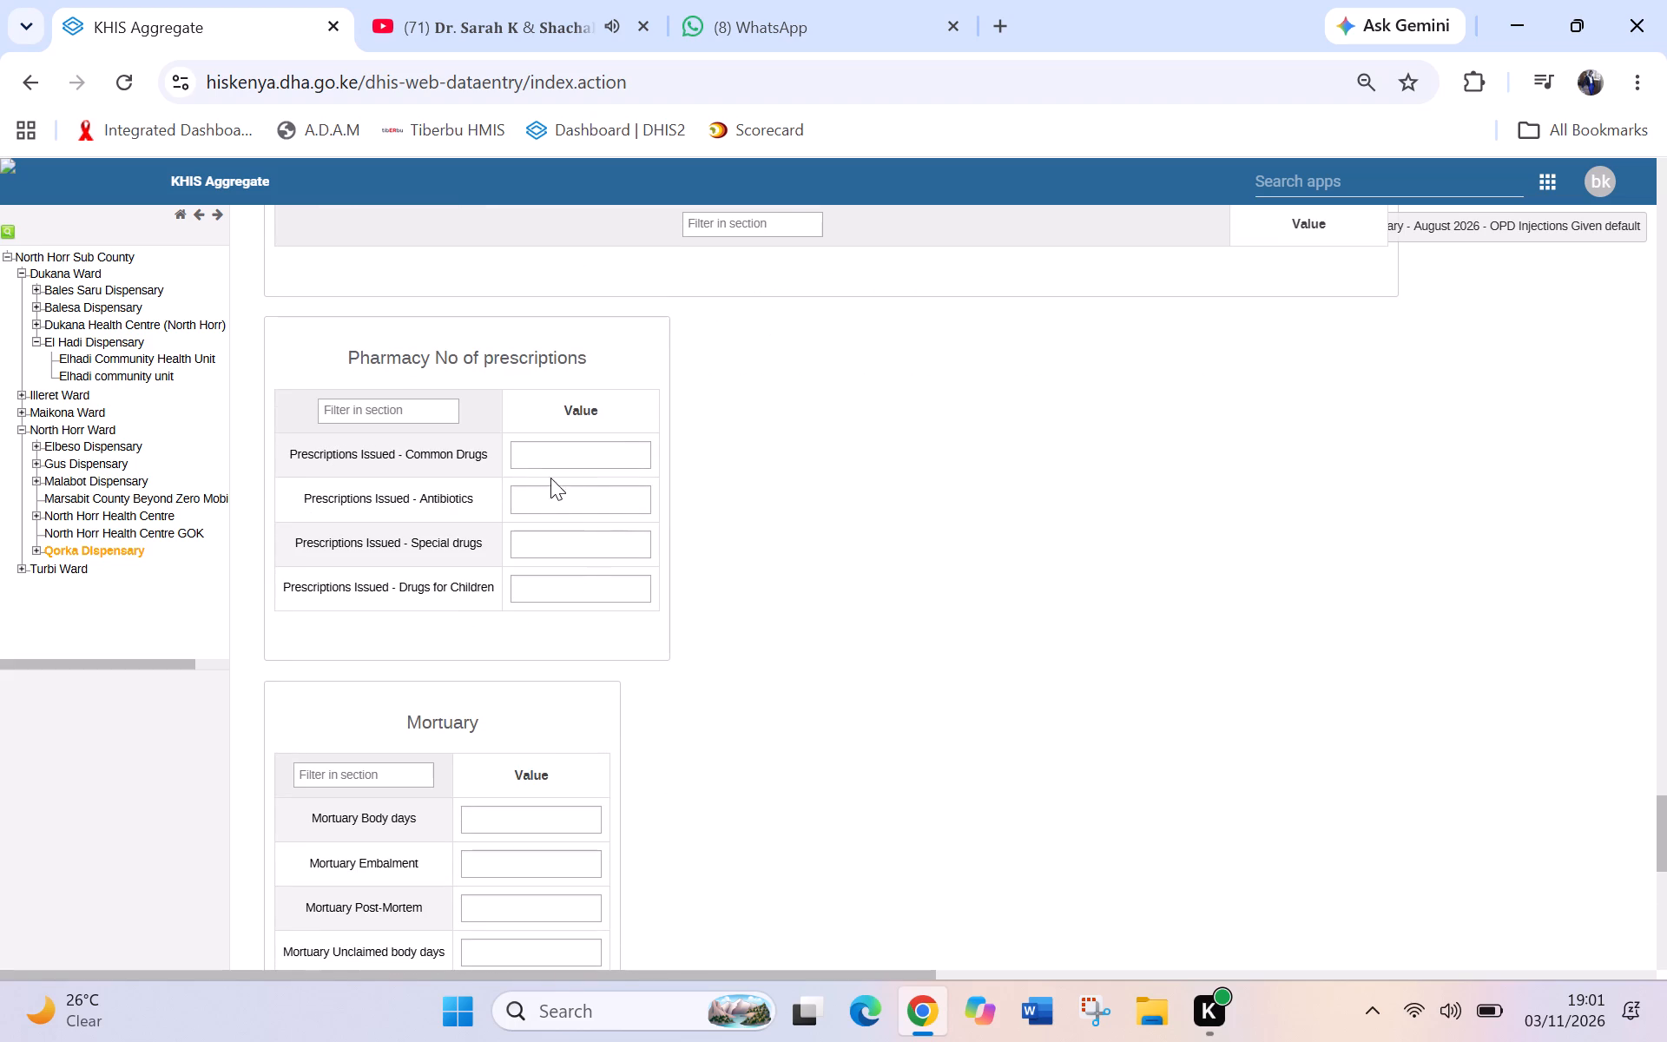
pyautogui.click(610, 452)
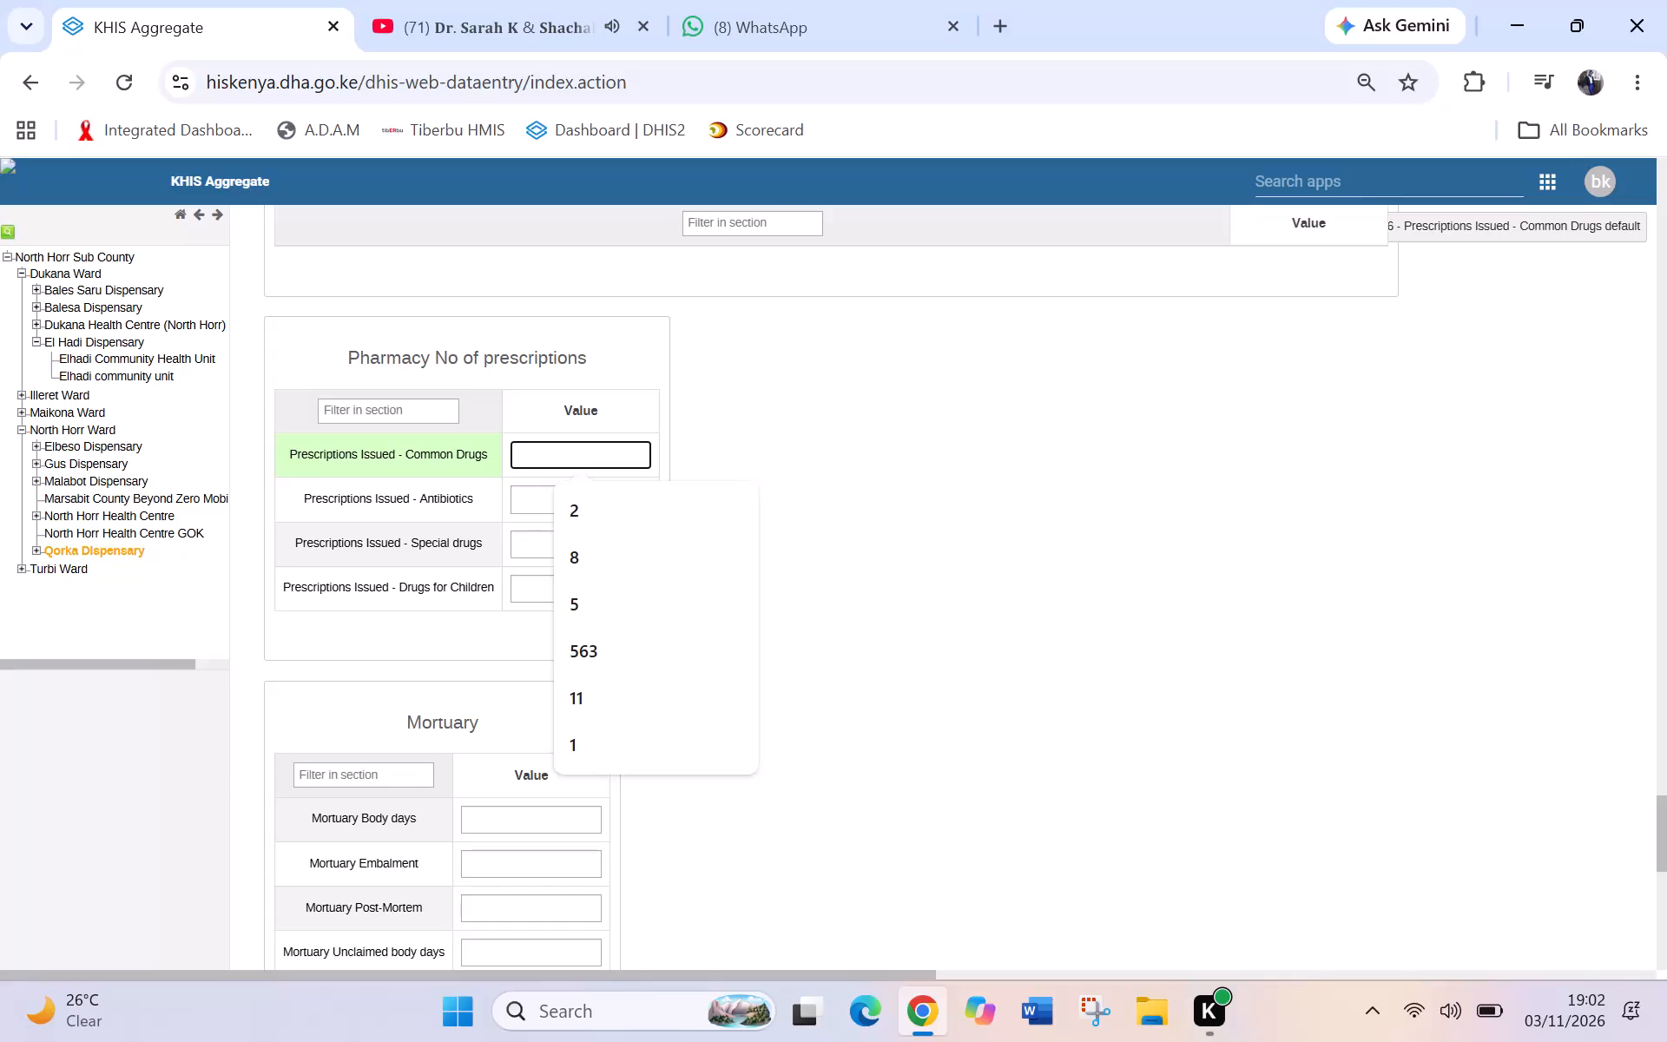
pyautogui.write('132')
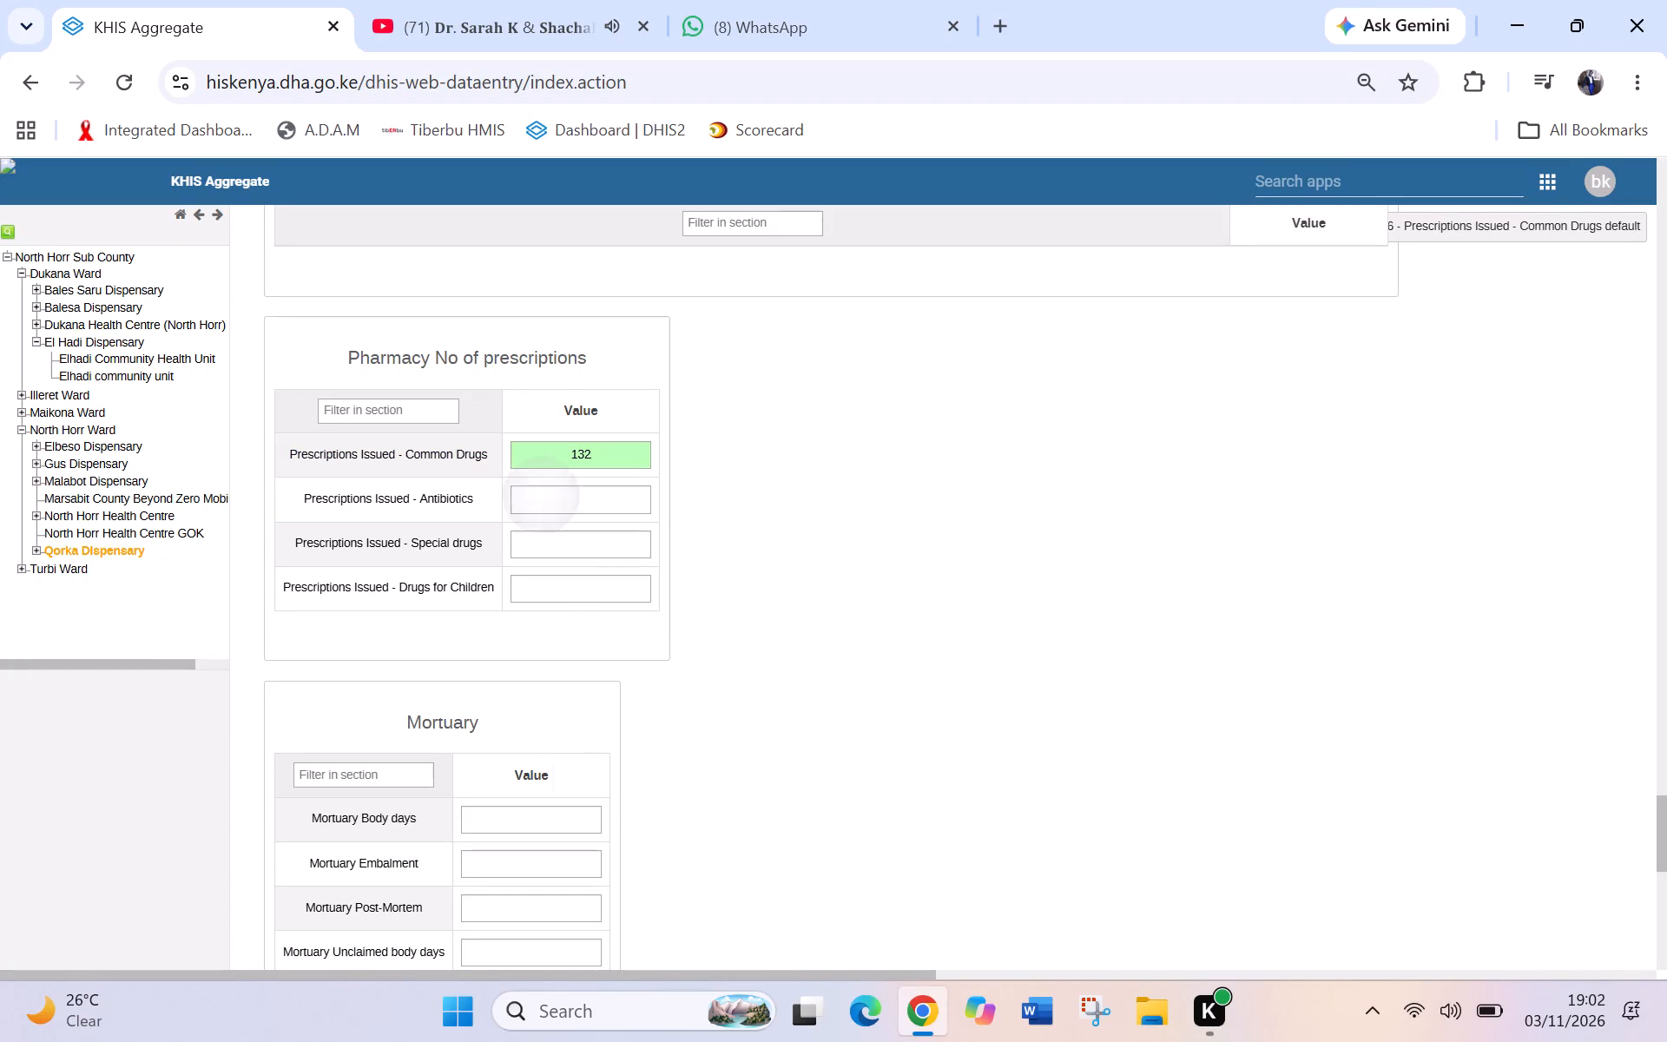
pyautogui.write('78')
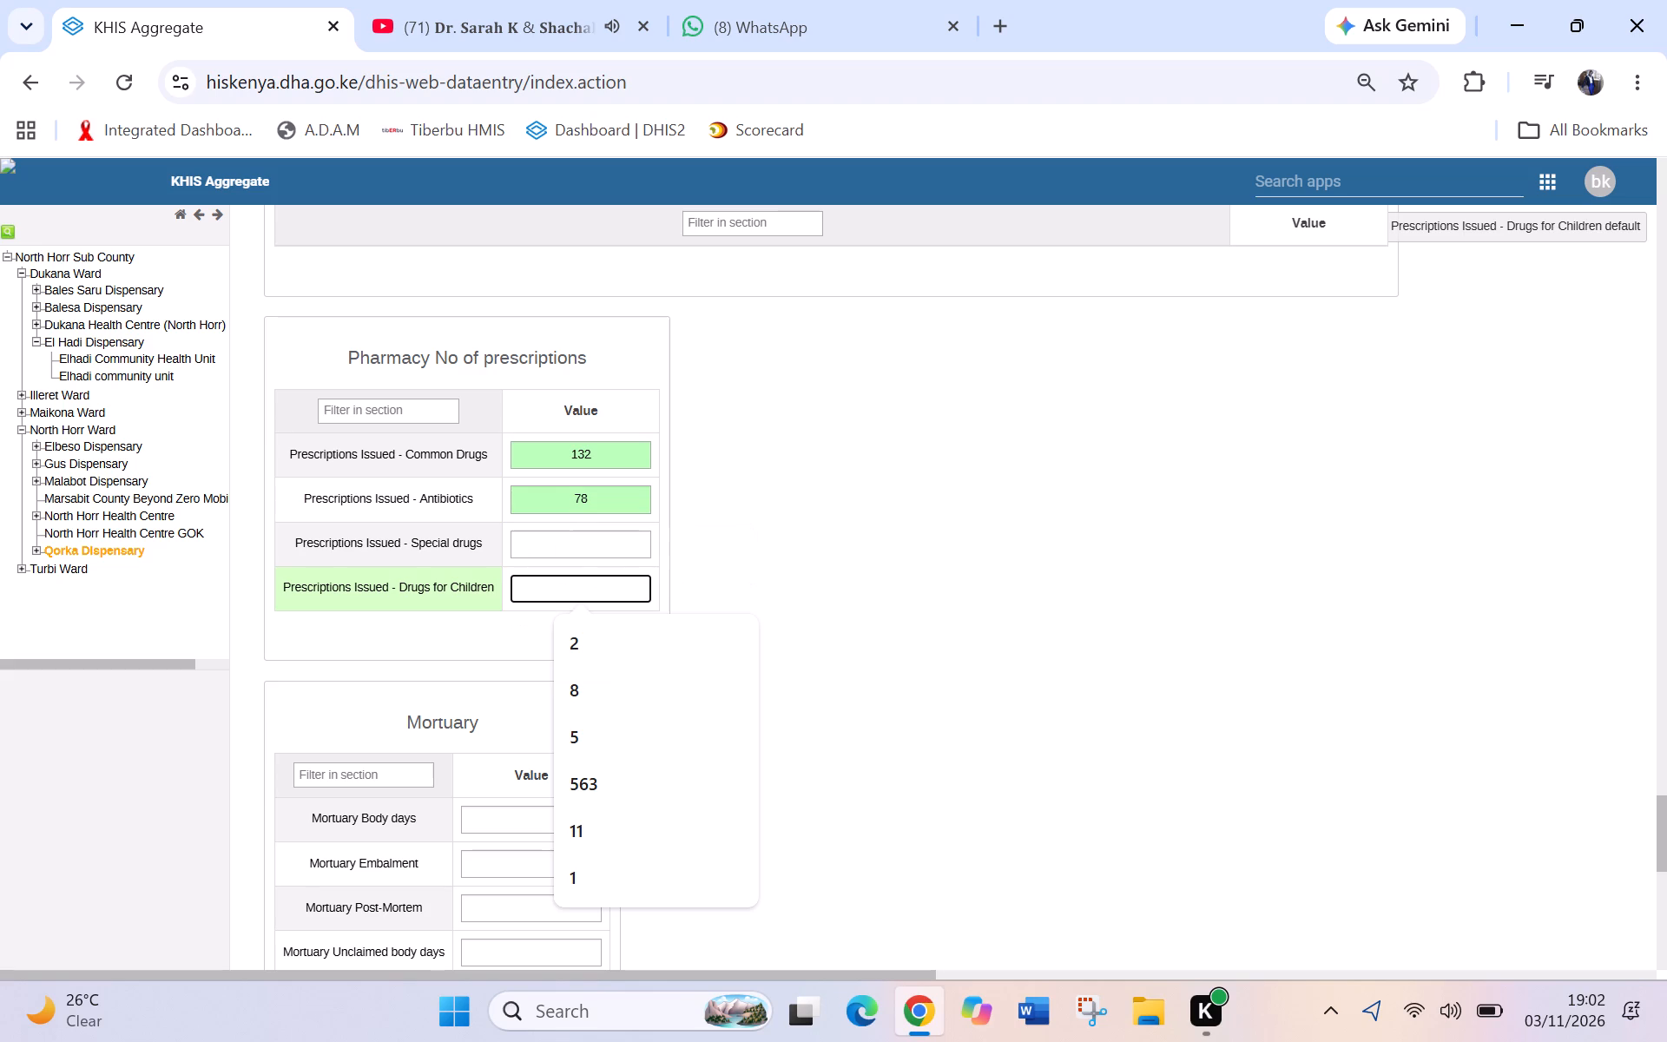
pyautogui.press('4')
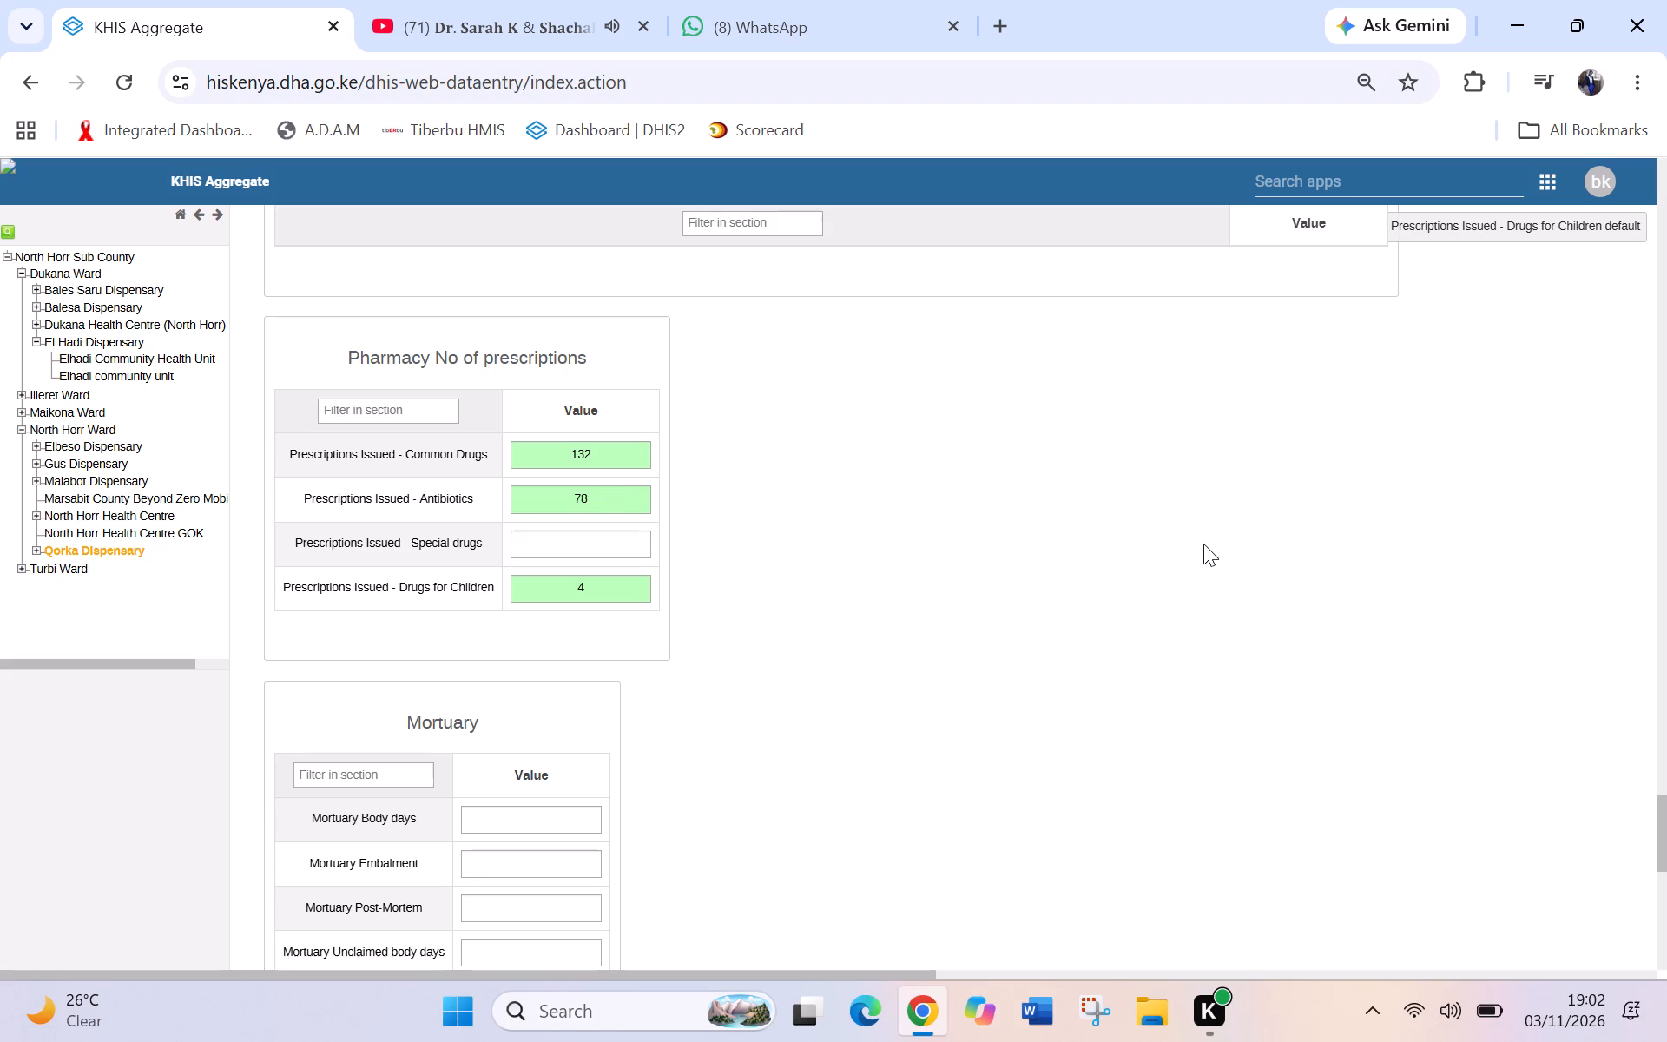
# Run validation on Qorka Dispensary's MOH 717 report and close the validation result.
pyautogui.scroll(-10, 1218, 742)
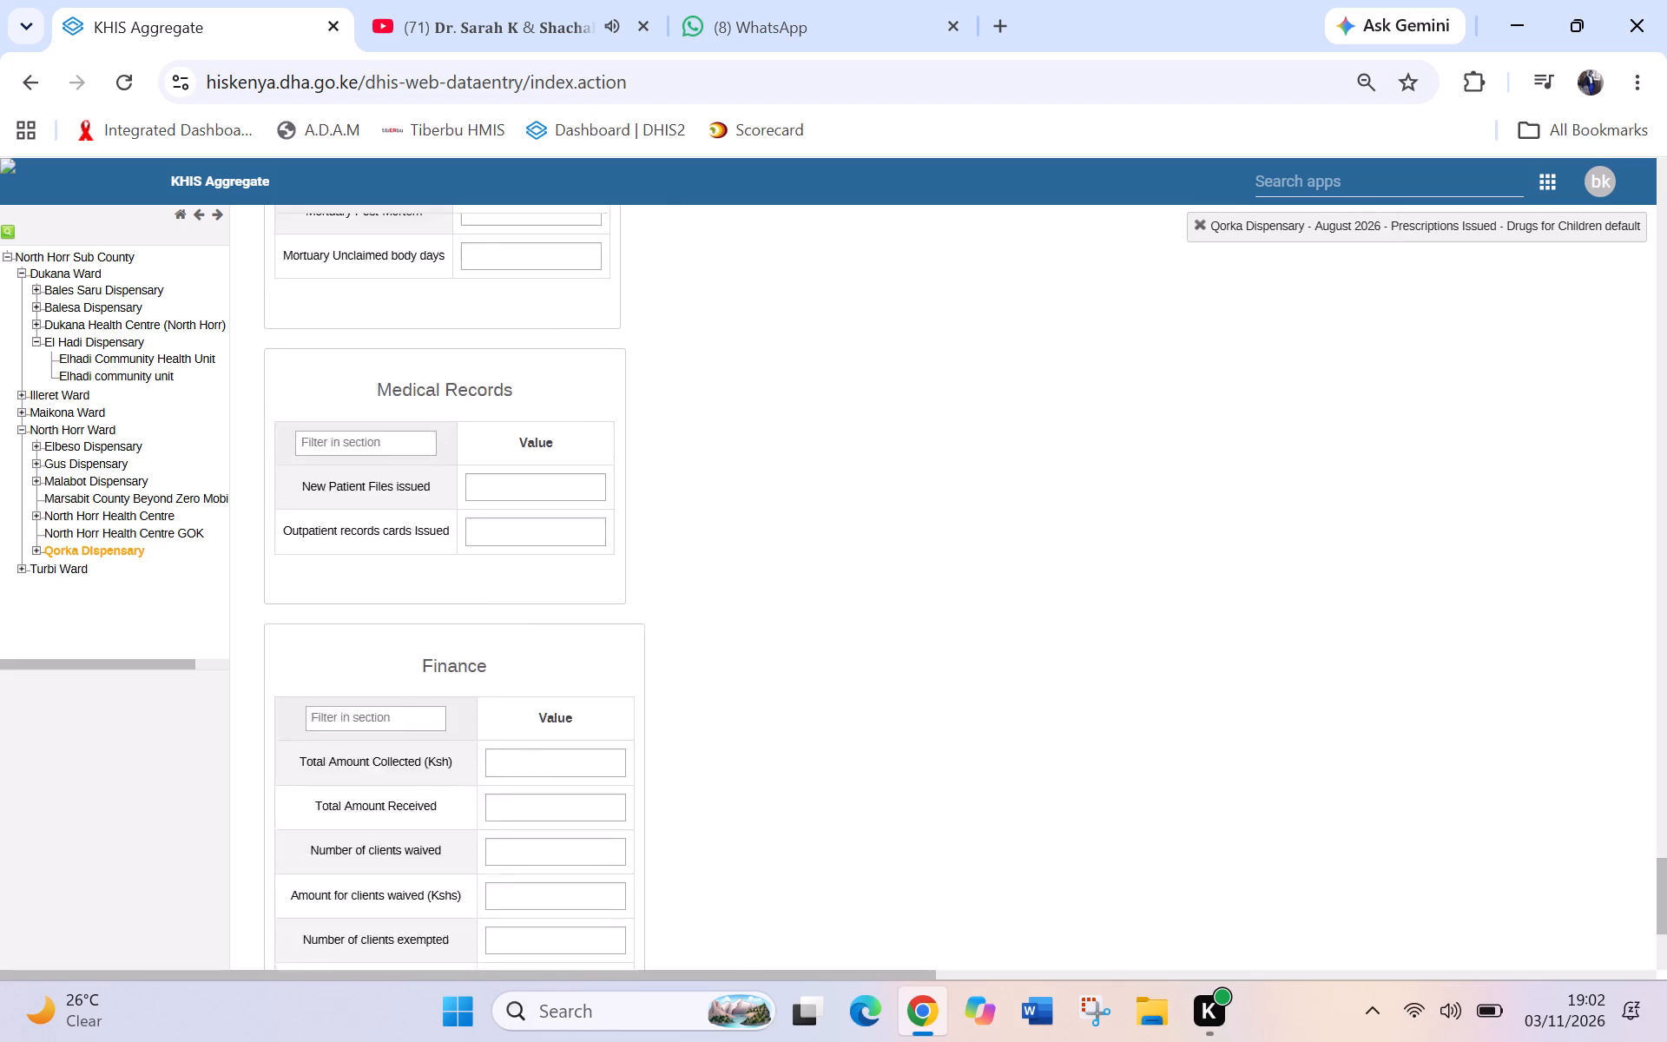
pyautogui.scroll(-9, 648, 718)
pyautogui.click(575, 866)
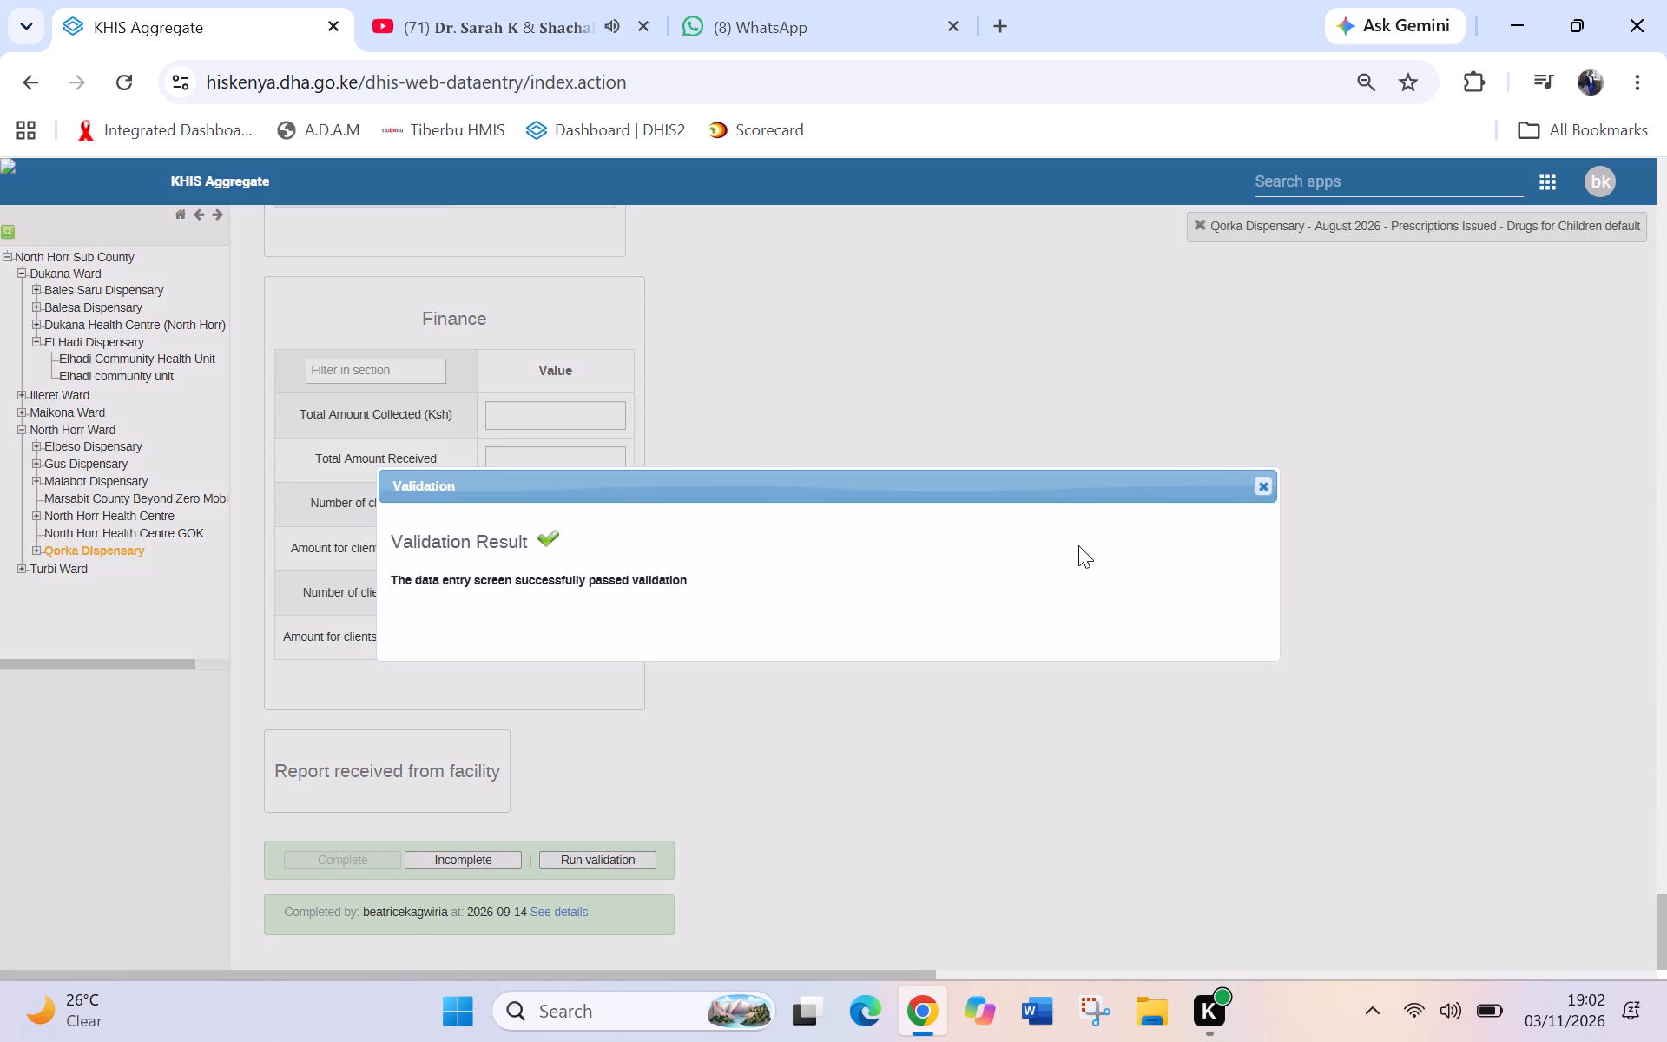
pyautogui.click(1264, 480)
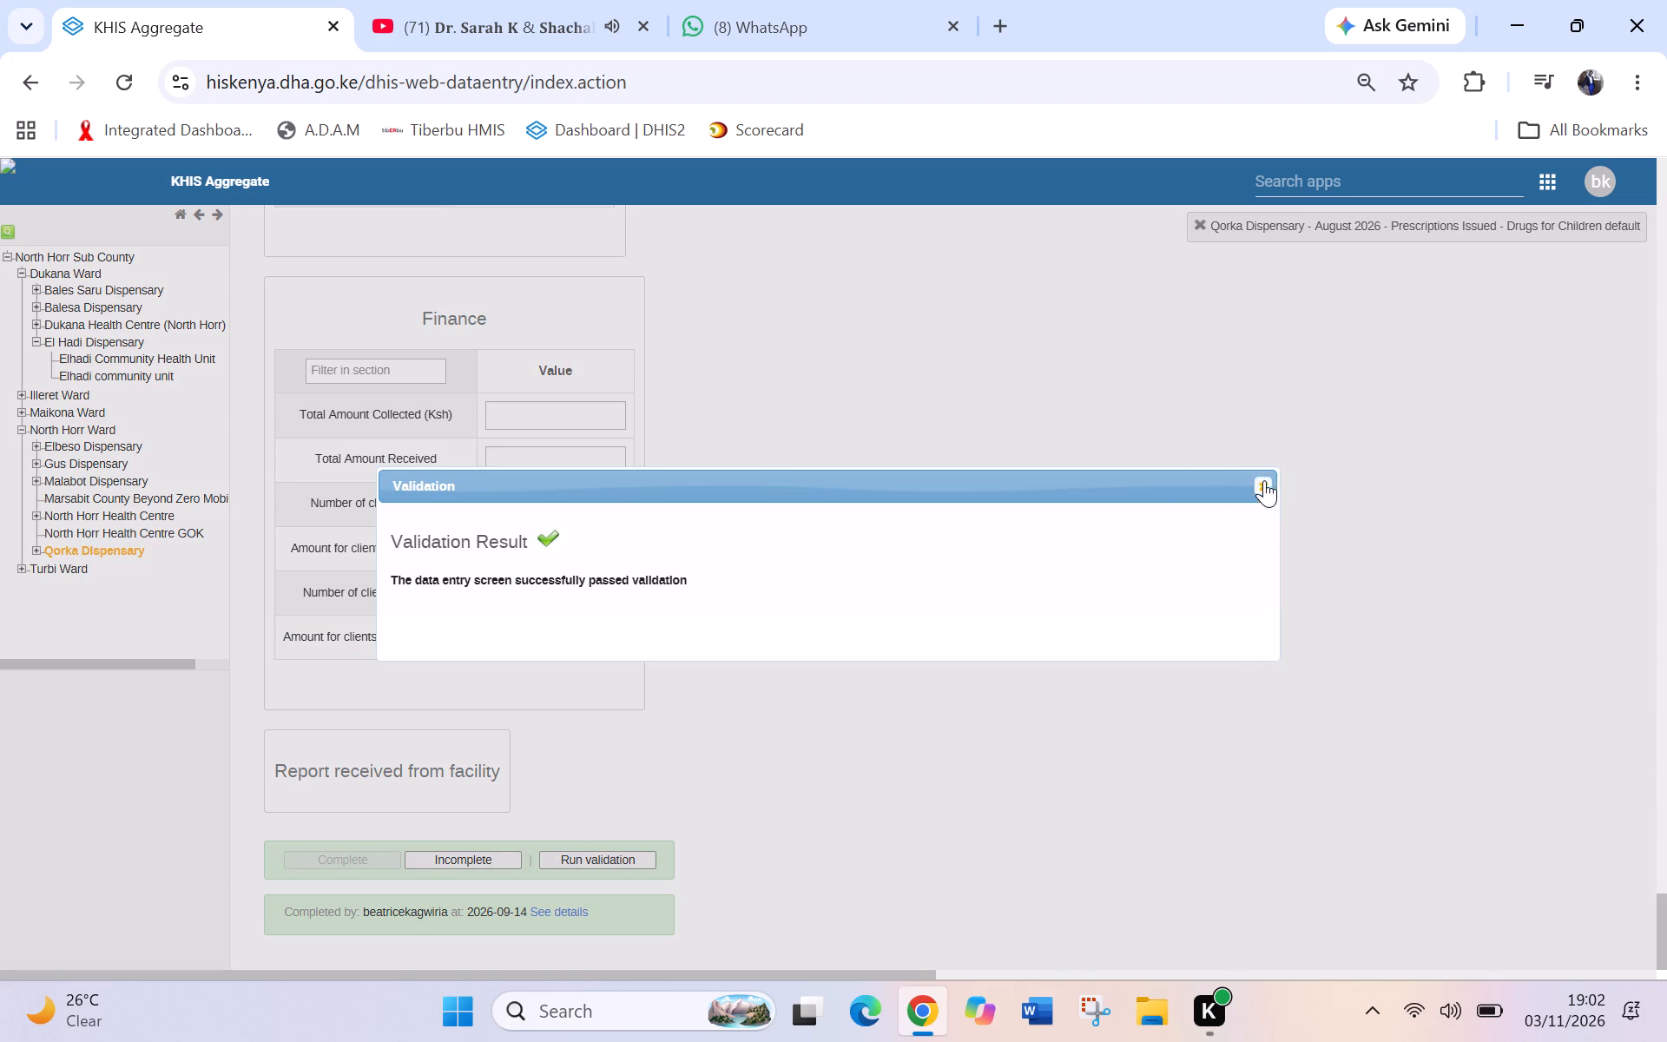